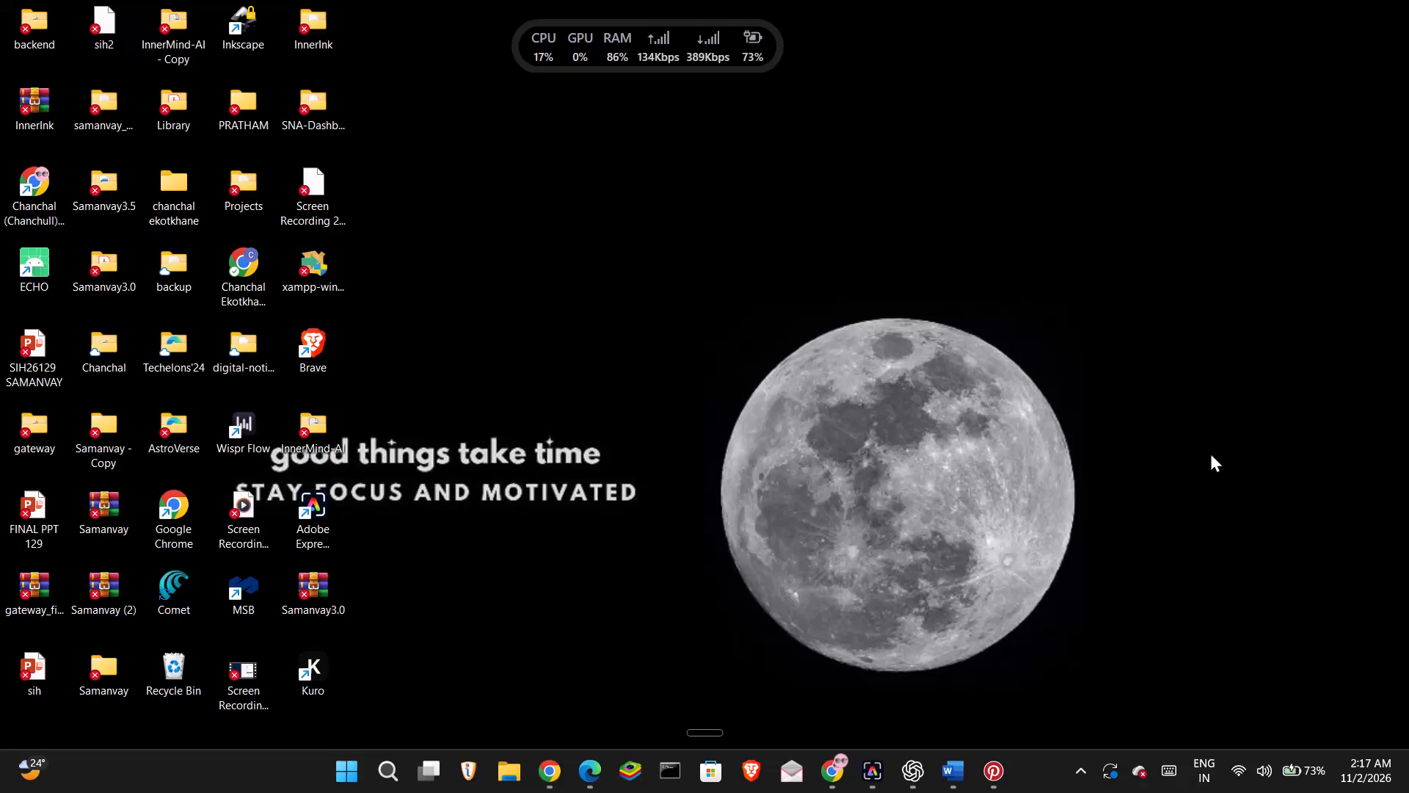
Connect the HP H200 Bluetooth headset from the paired devices.
click(1260, 778)
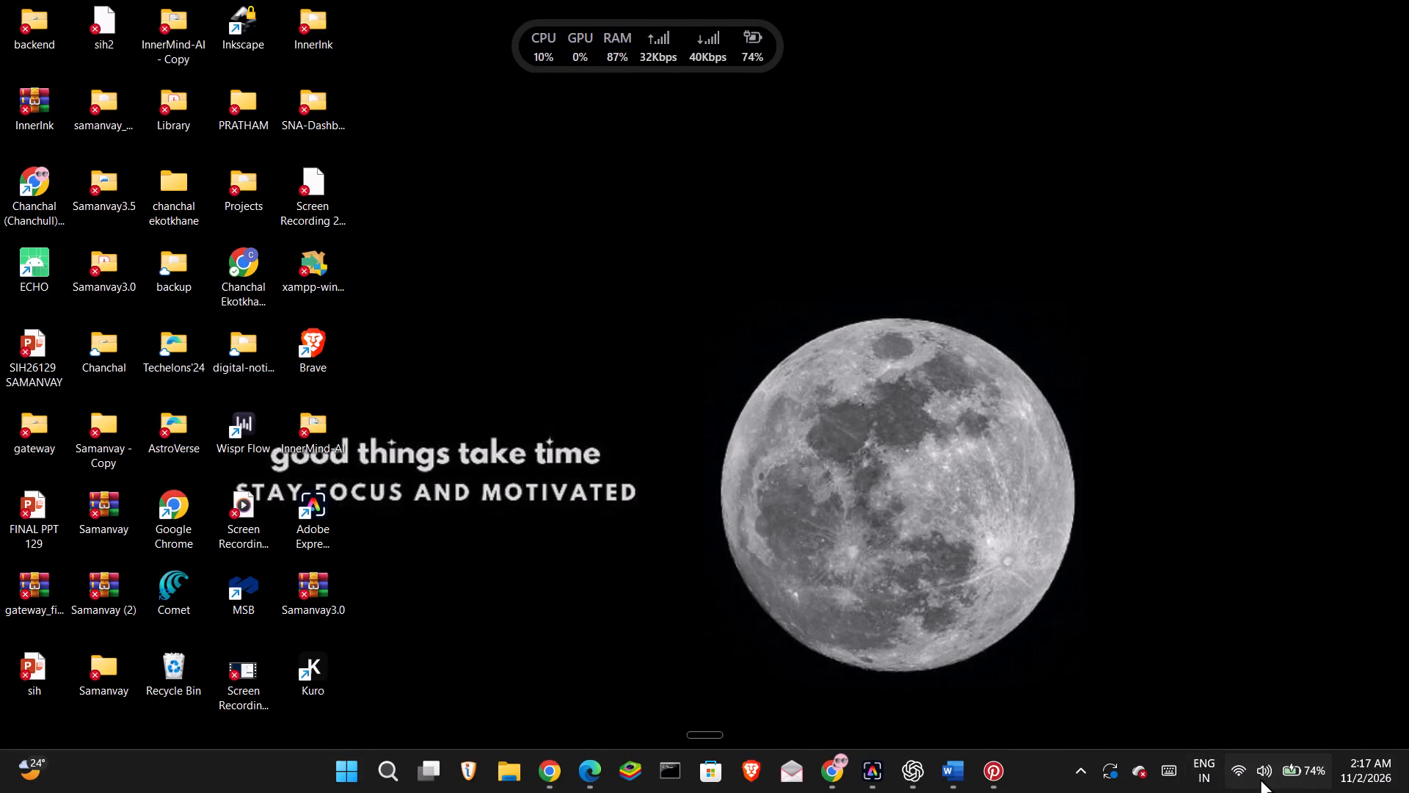
click(1248, 439)
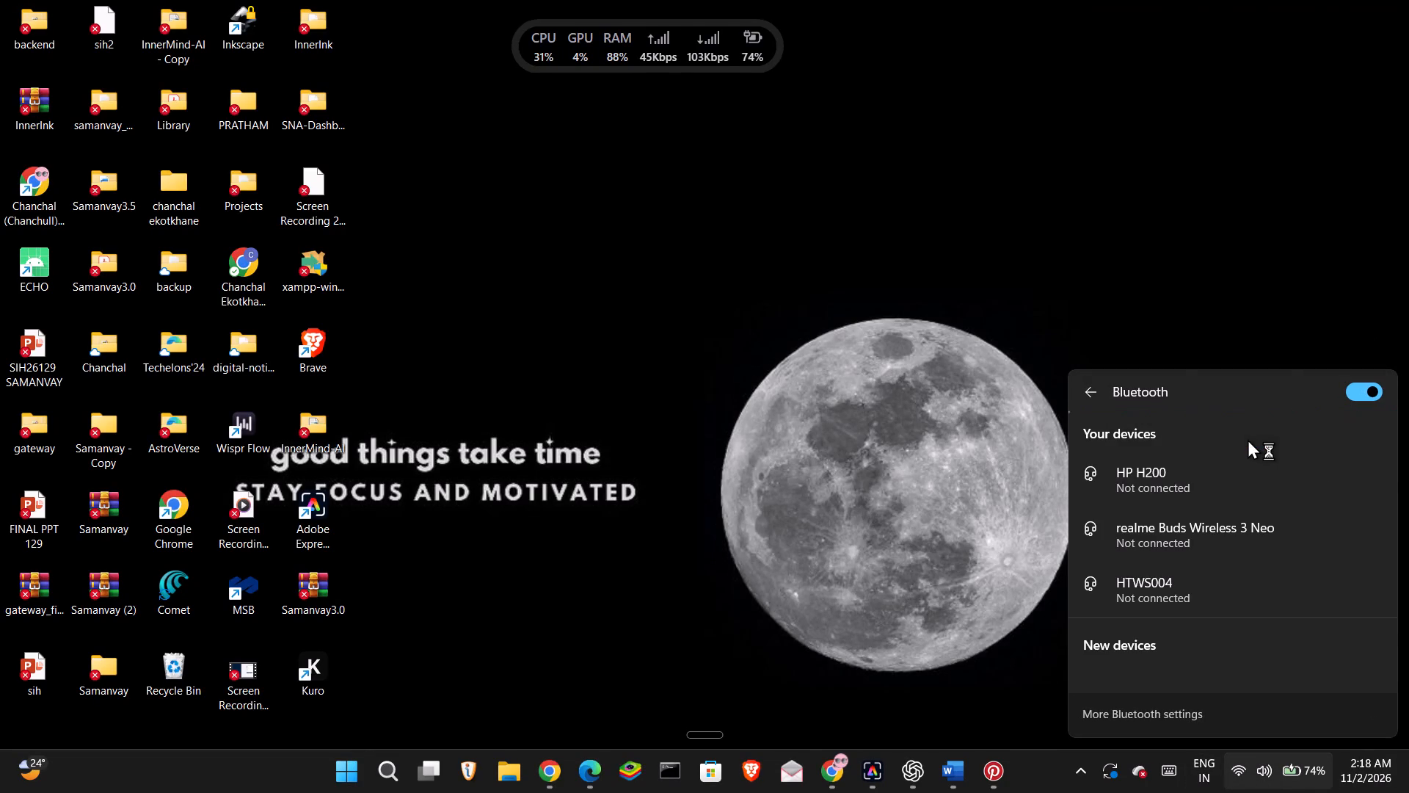
click(1182, 474)
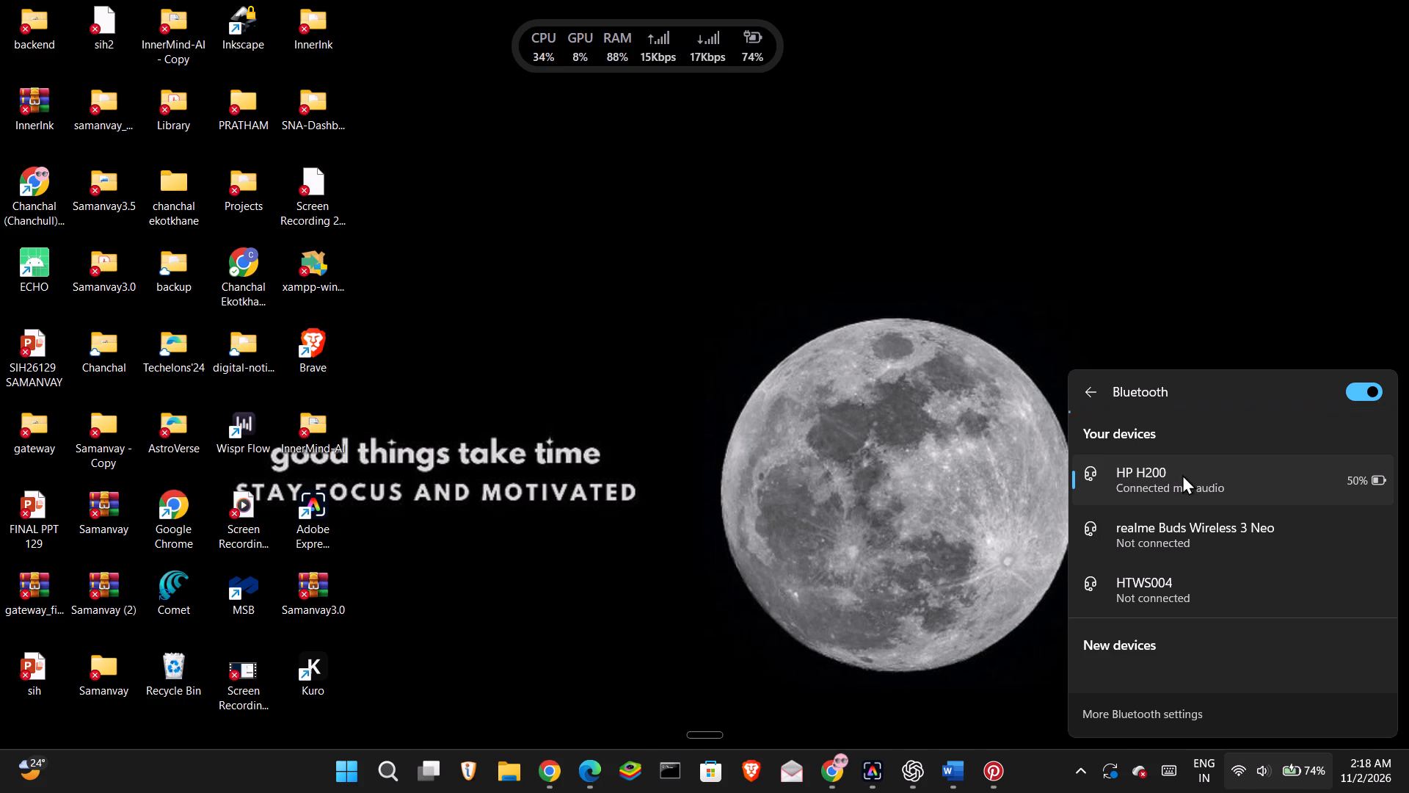
click(886, 454)
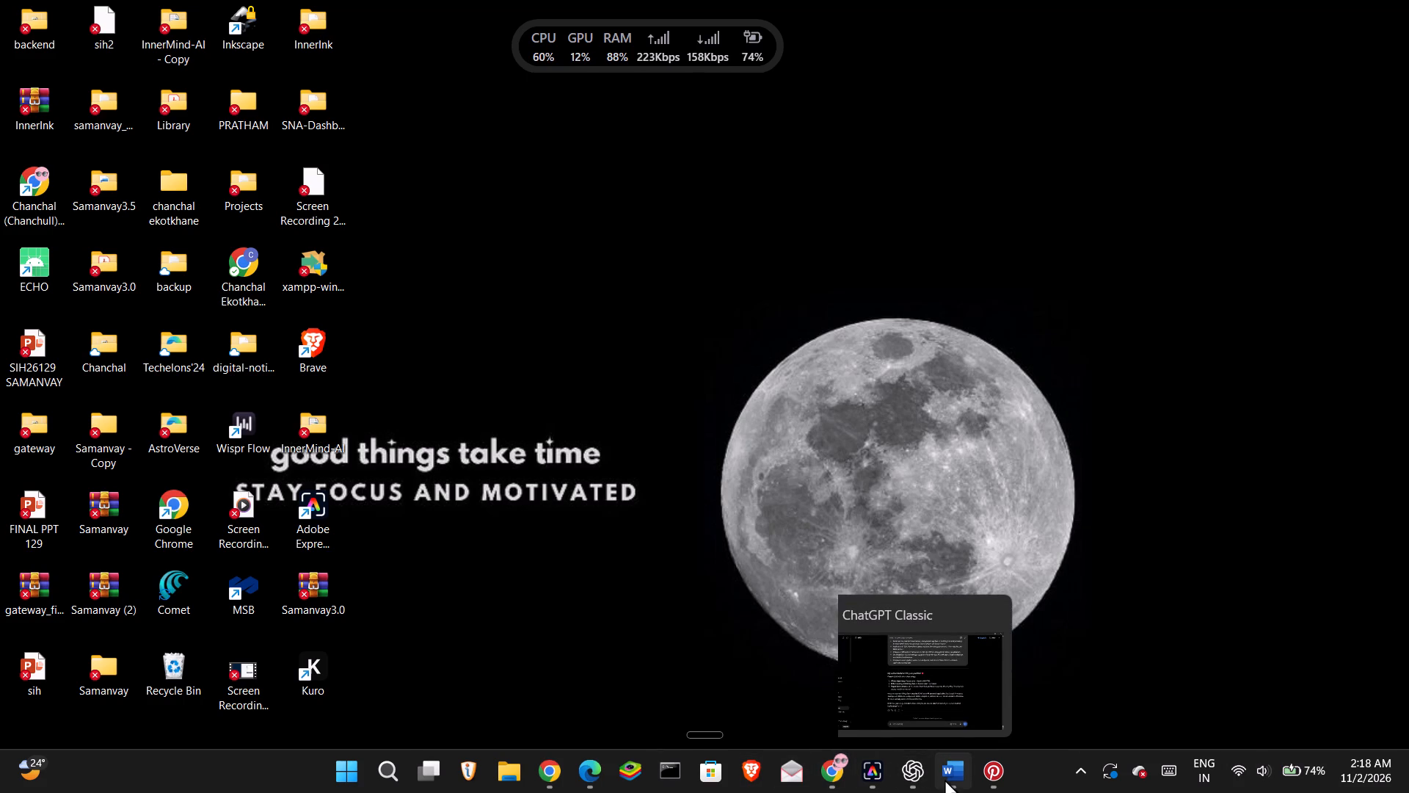
Bring up the Word document Document1 at its blank last page, and switch to the open pin in Pinterest.
click(944, 778)
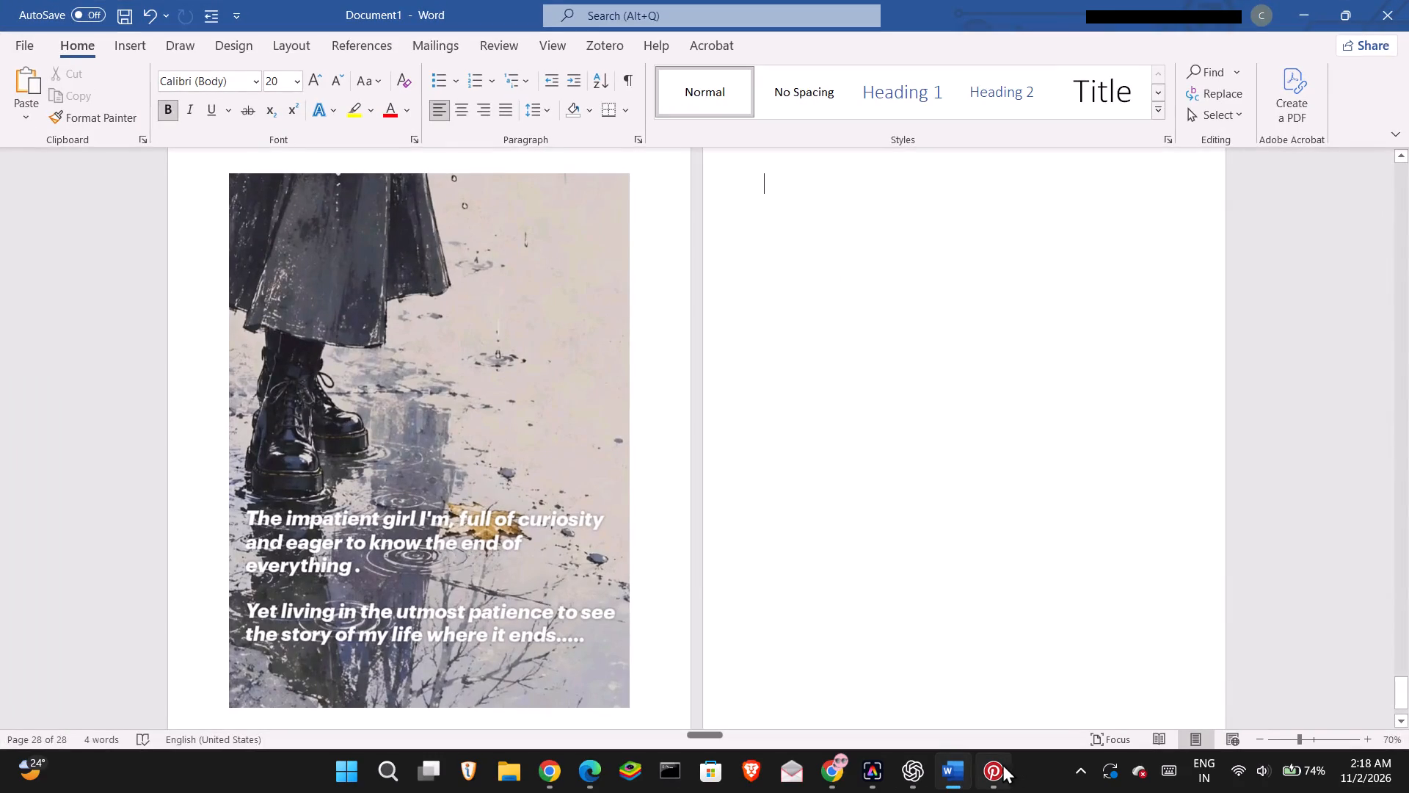
click(1002, 765)
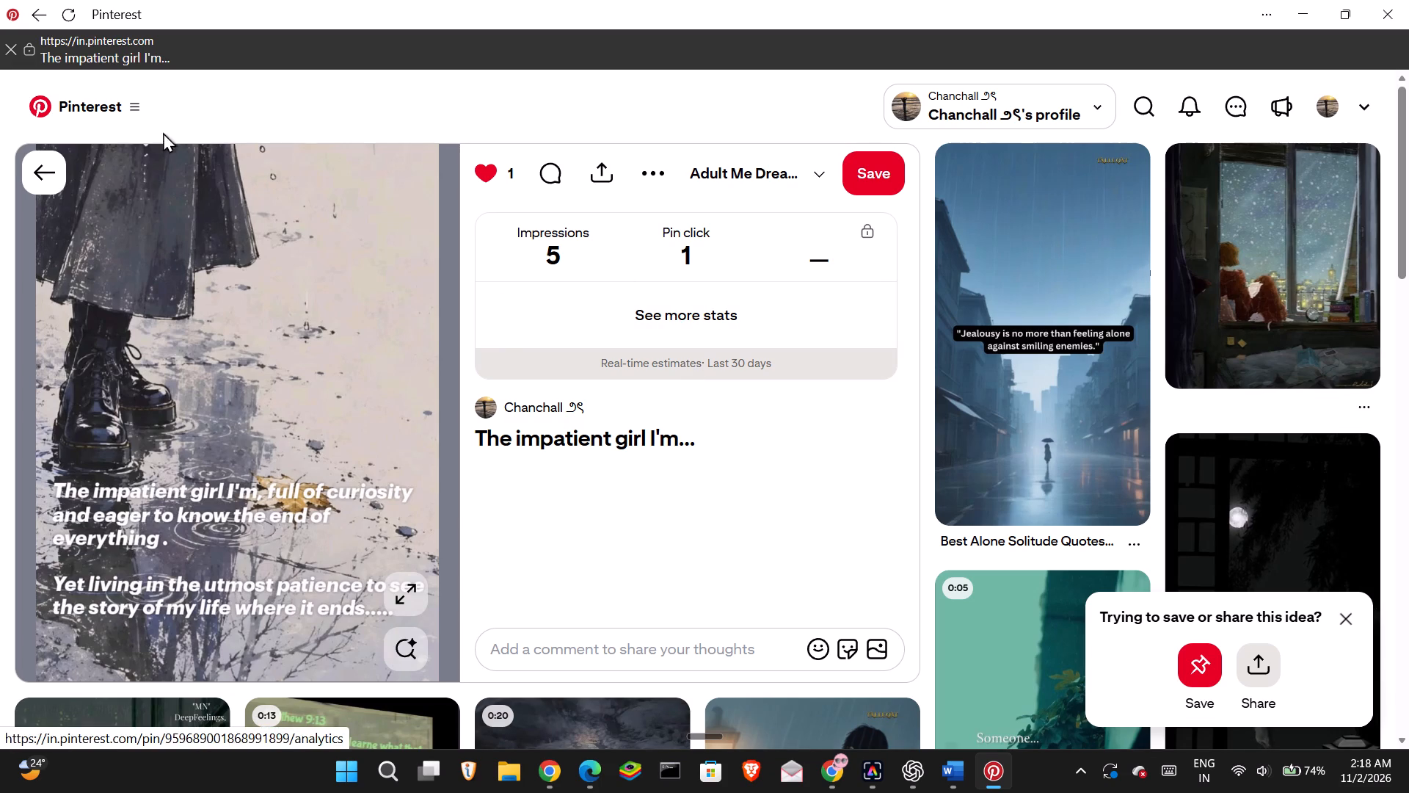
Go back to the profile's created pins and check the latest notifications.
click(54, 169)
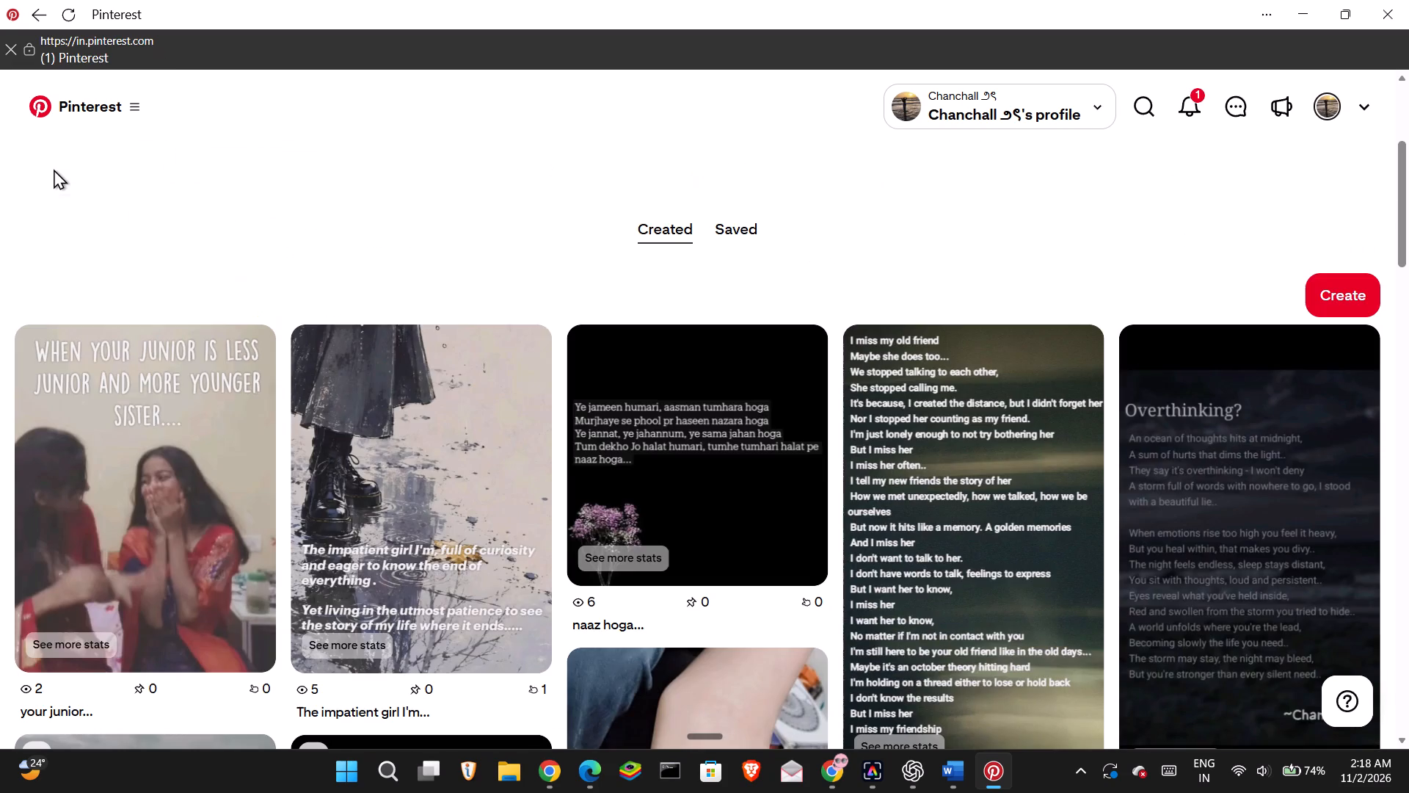
scroll(666, 484, up, 4)
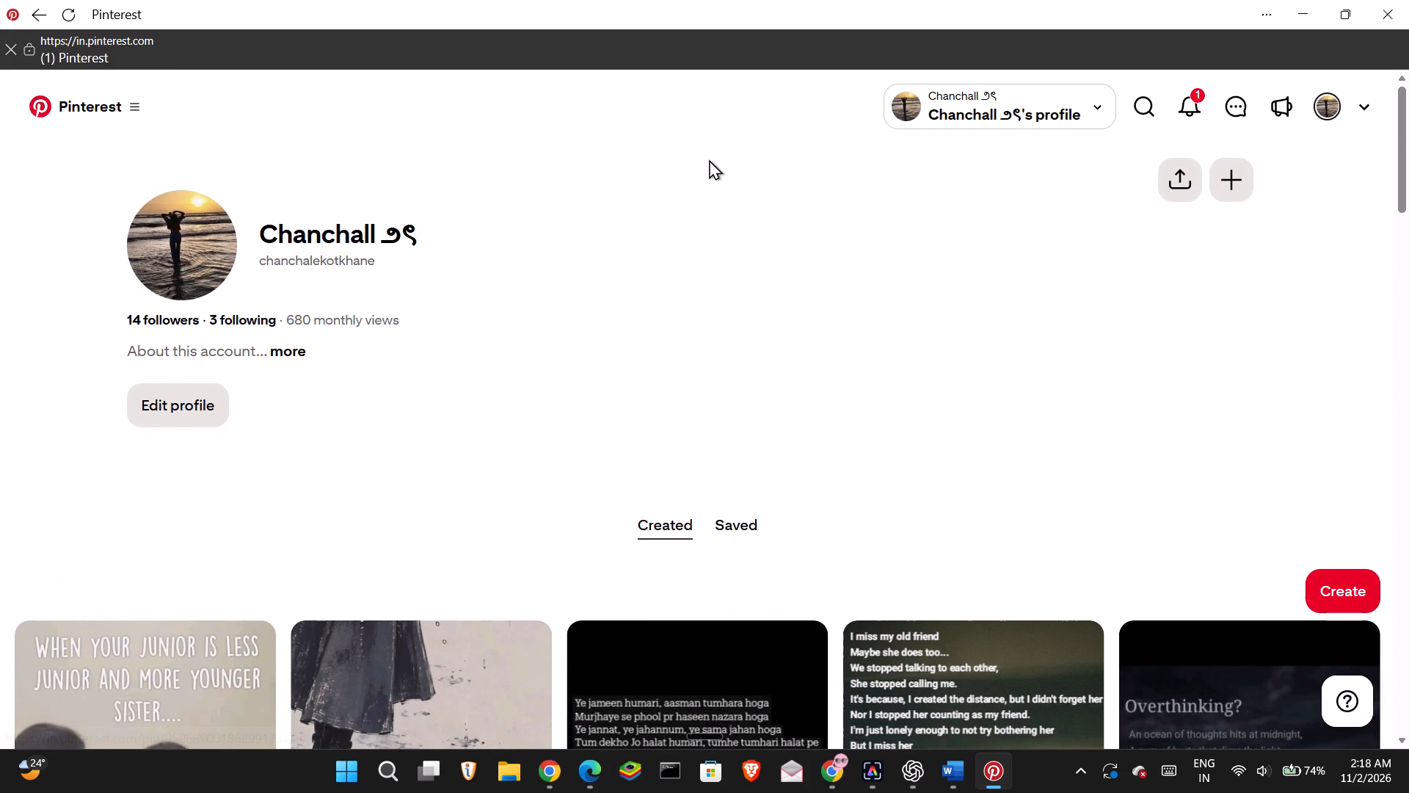
click(1190, 91)
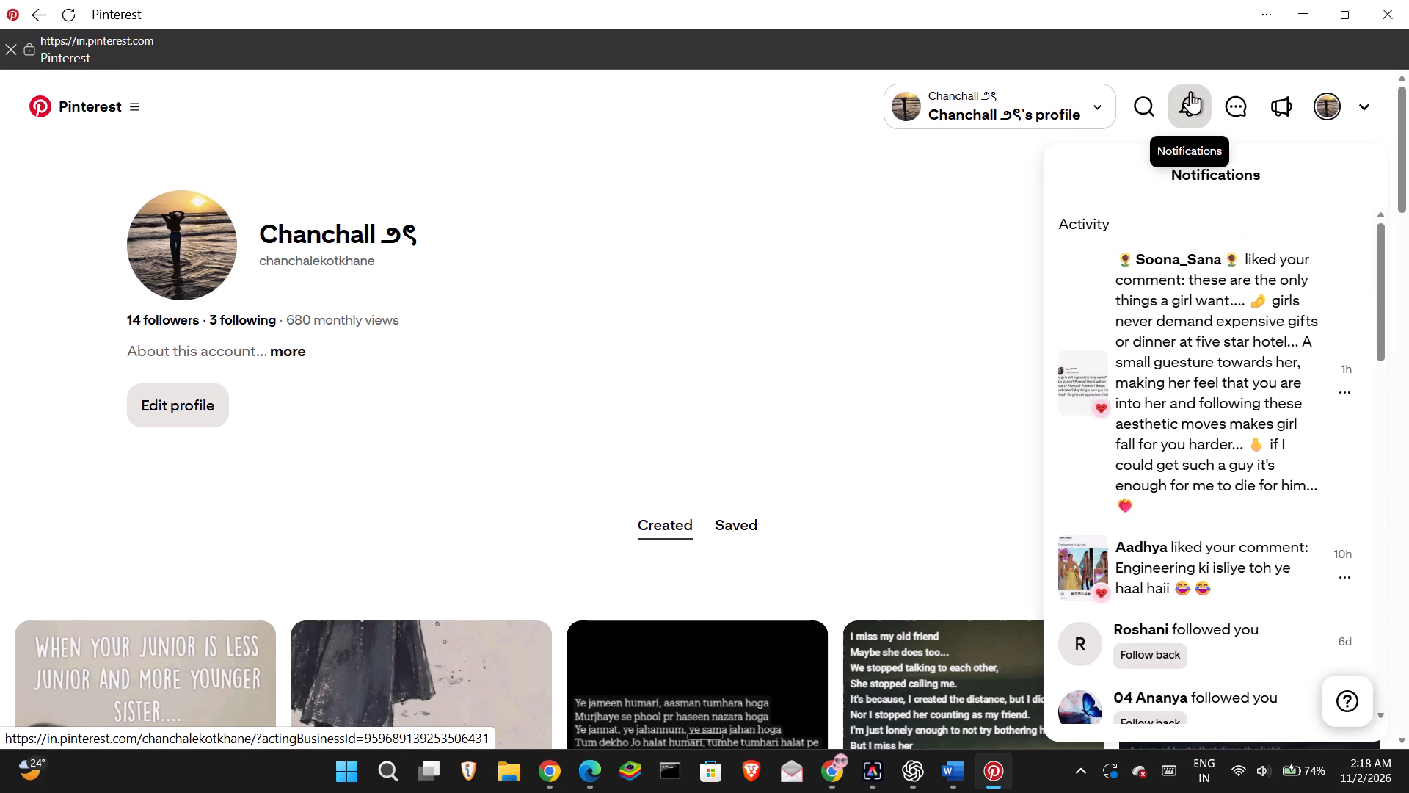
click(921, 231)
Refresh the created pins, copy the "kinara???" pin's image, and paste it on the blank page after the "impatient girl" image in Word's Document1.
scroll(499, 416, down, 4)
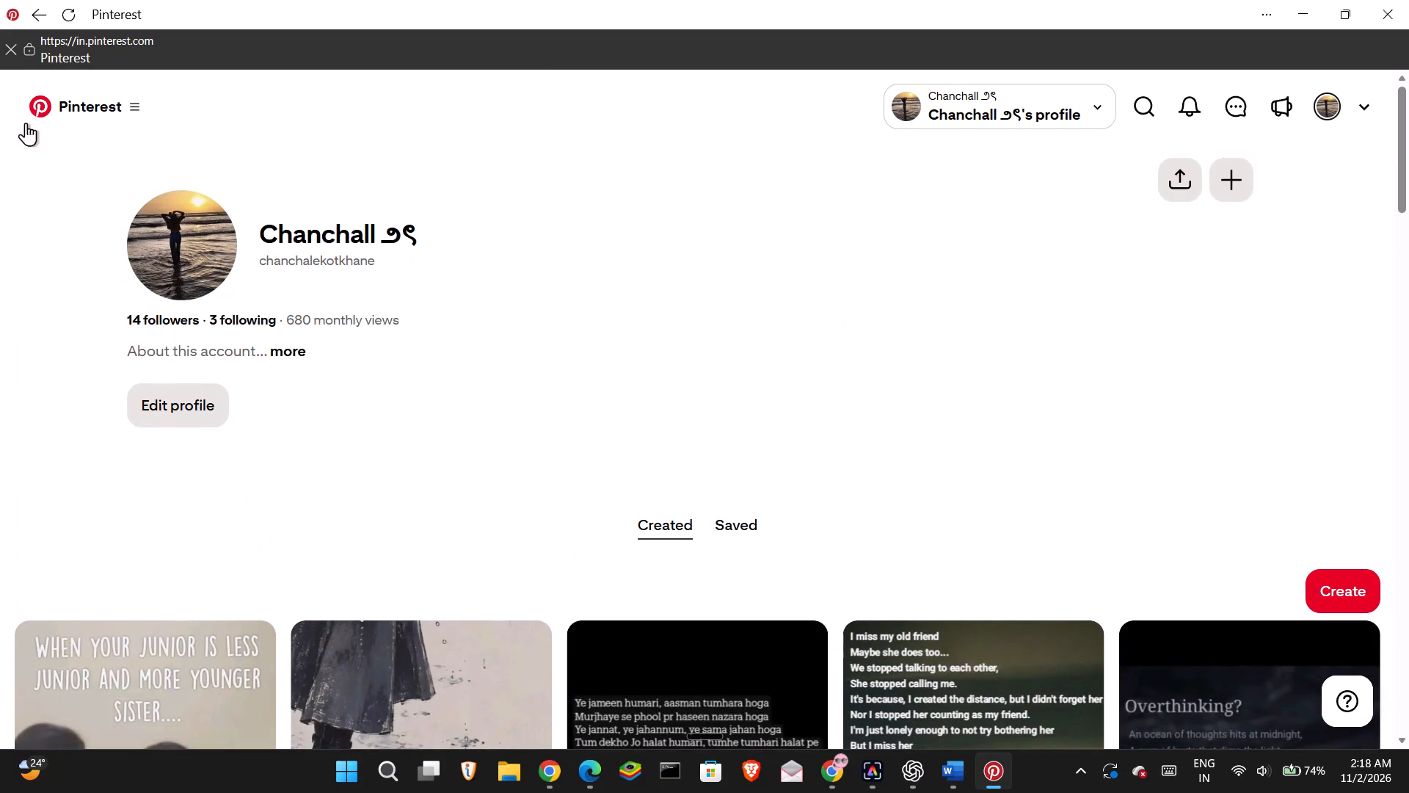
click(64, 13)
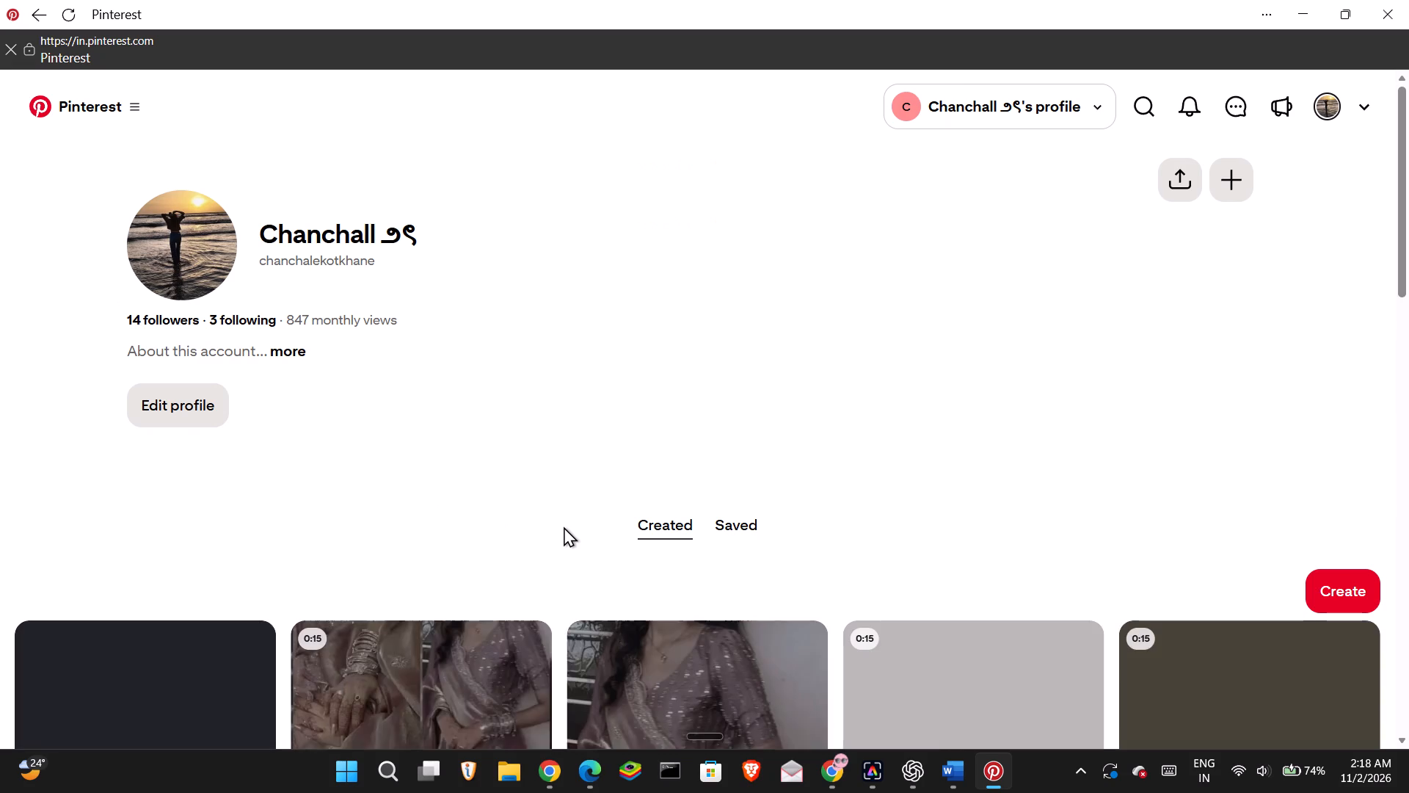
scroll(564, 526, down, 7)
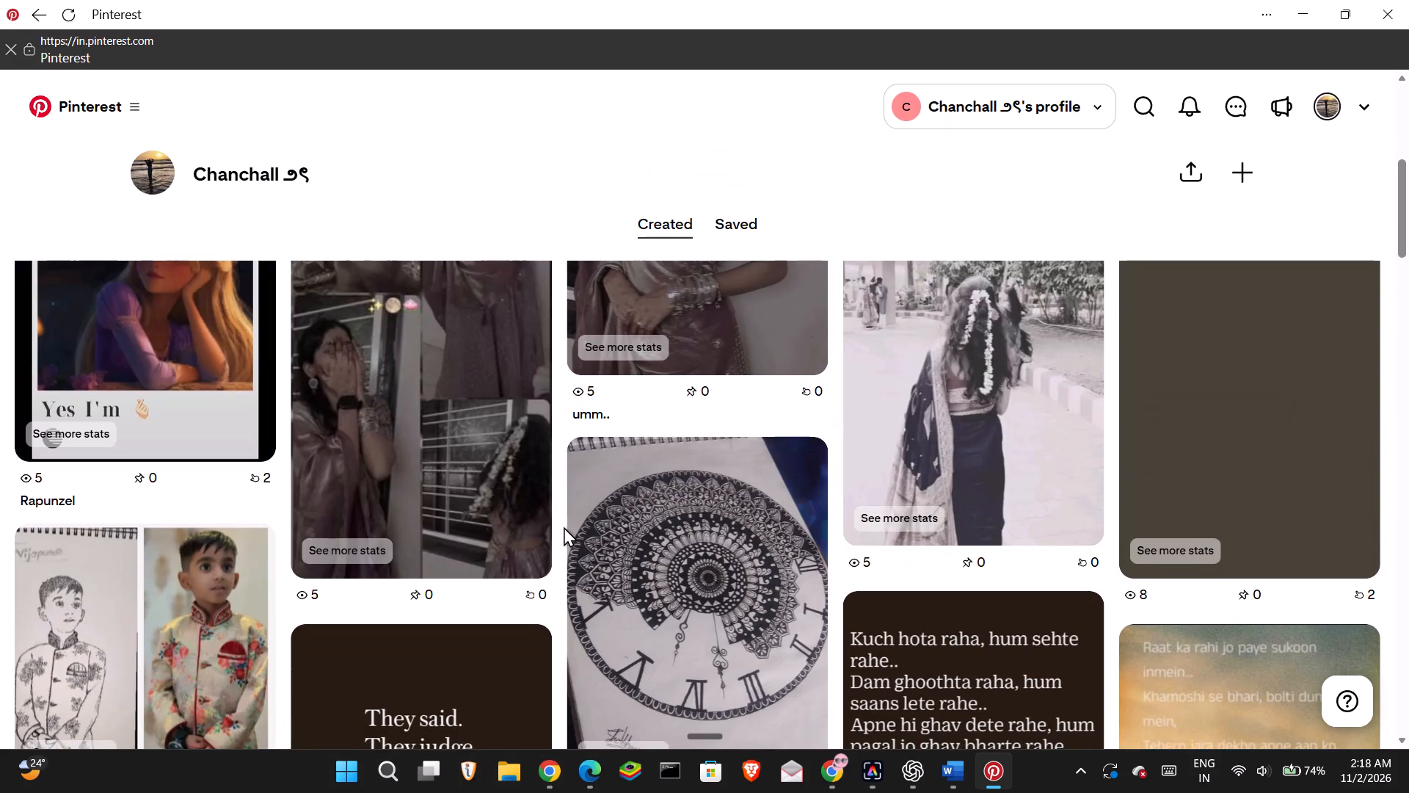
scroll(564, 526, down, 6)
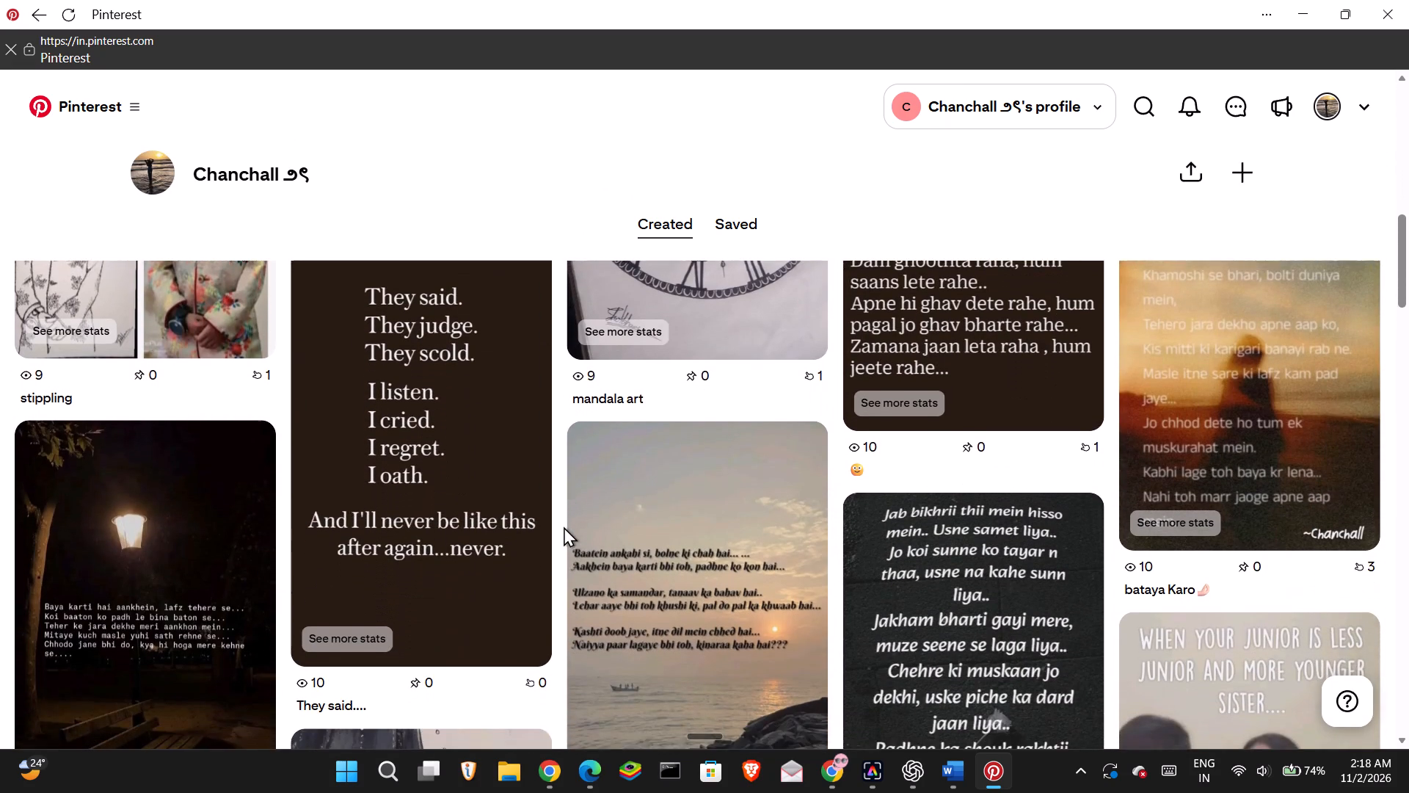
scroll(564, 526, down, 3)
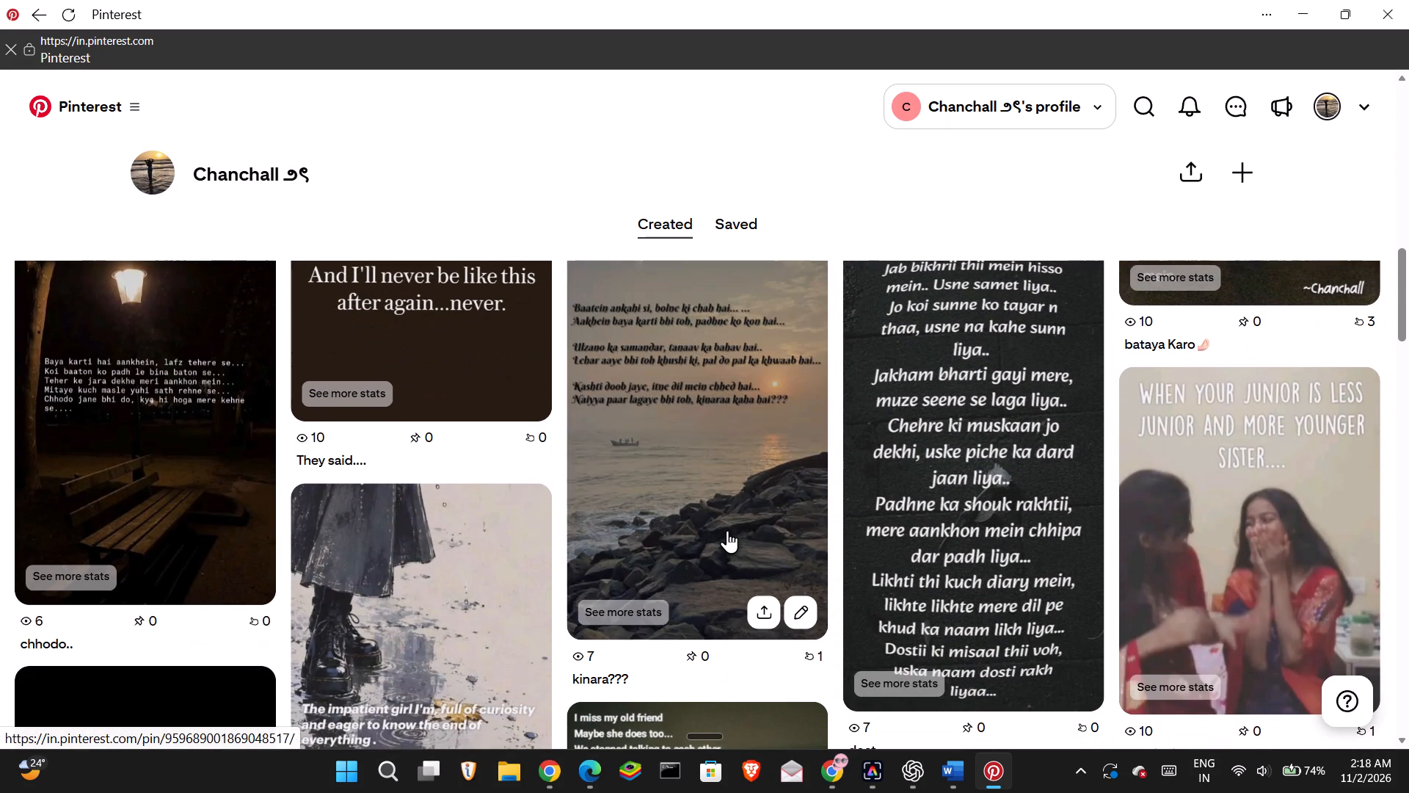
click(727, 530)
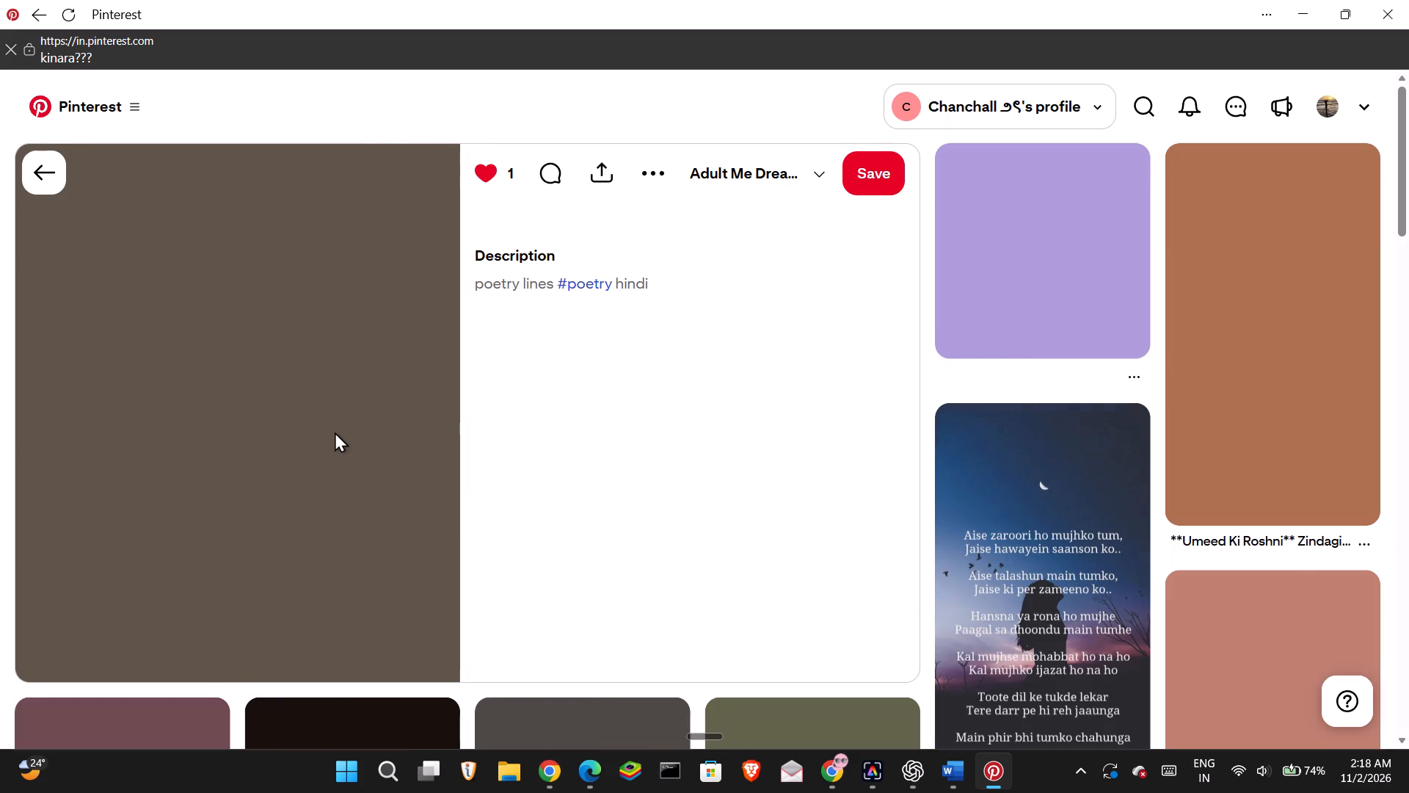
right_click(335, 432)
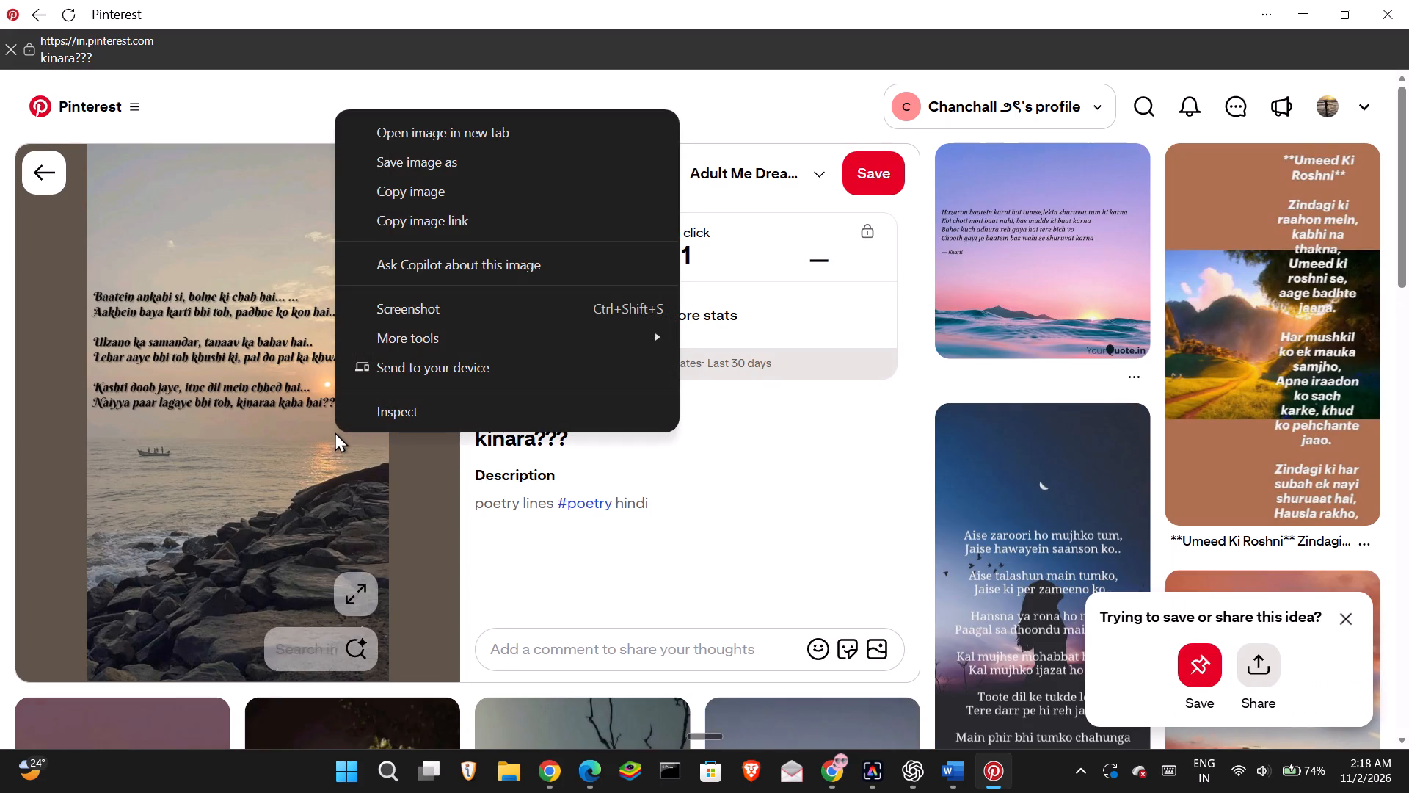
click(407, 190)
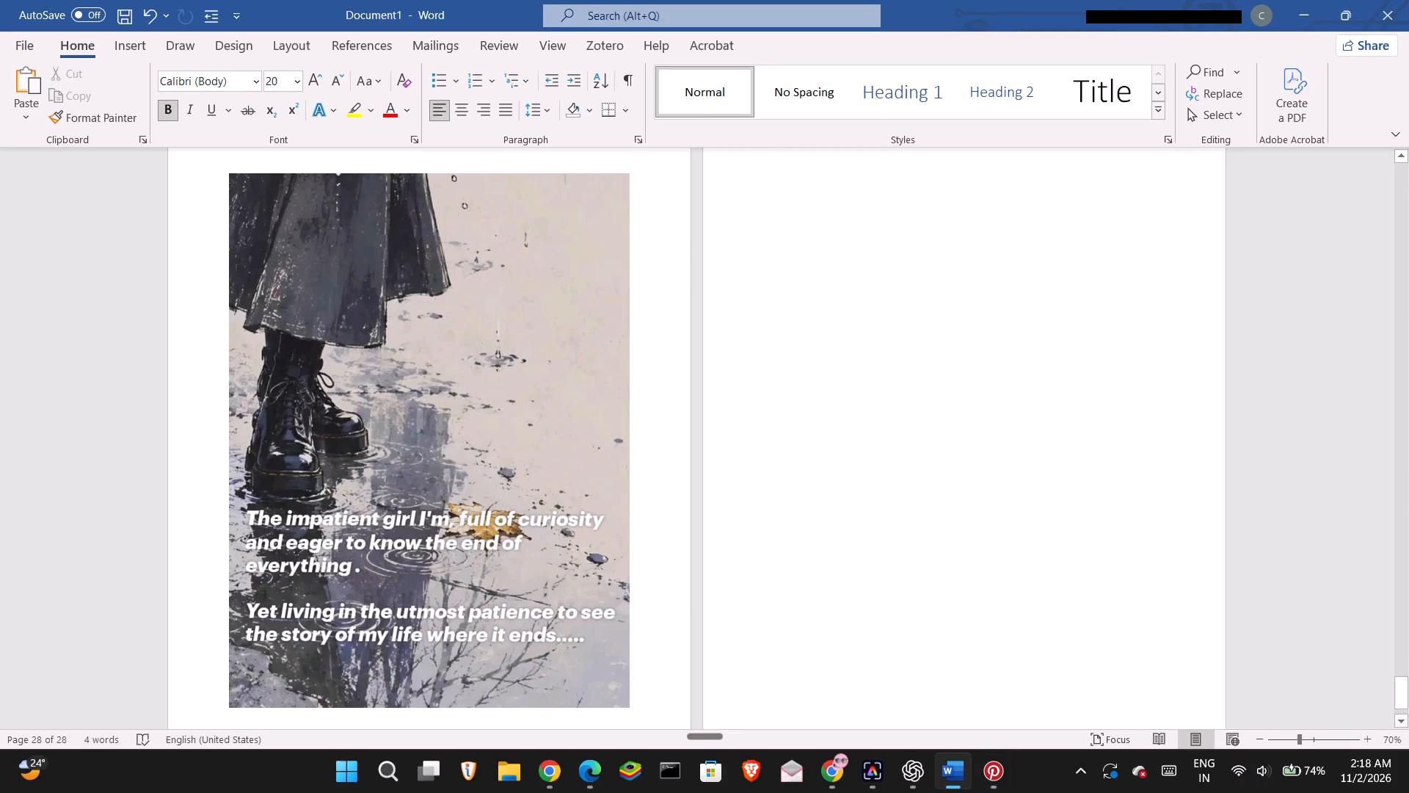
click(798, 201)
key(ctrl+v)
key(Return)
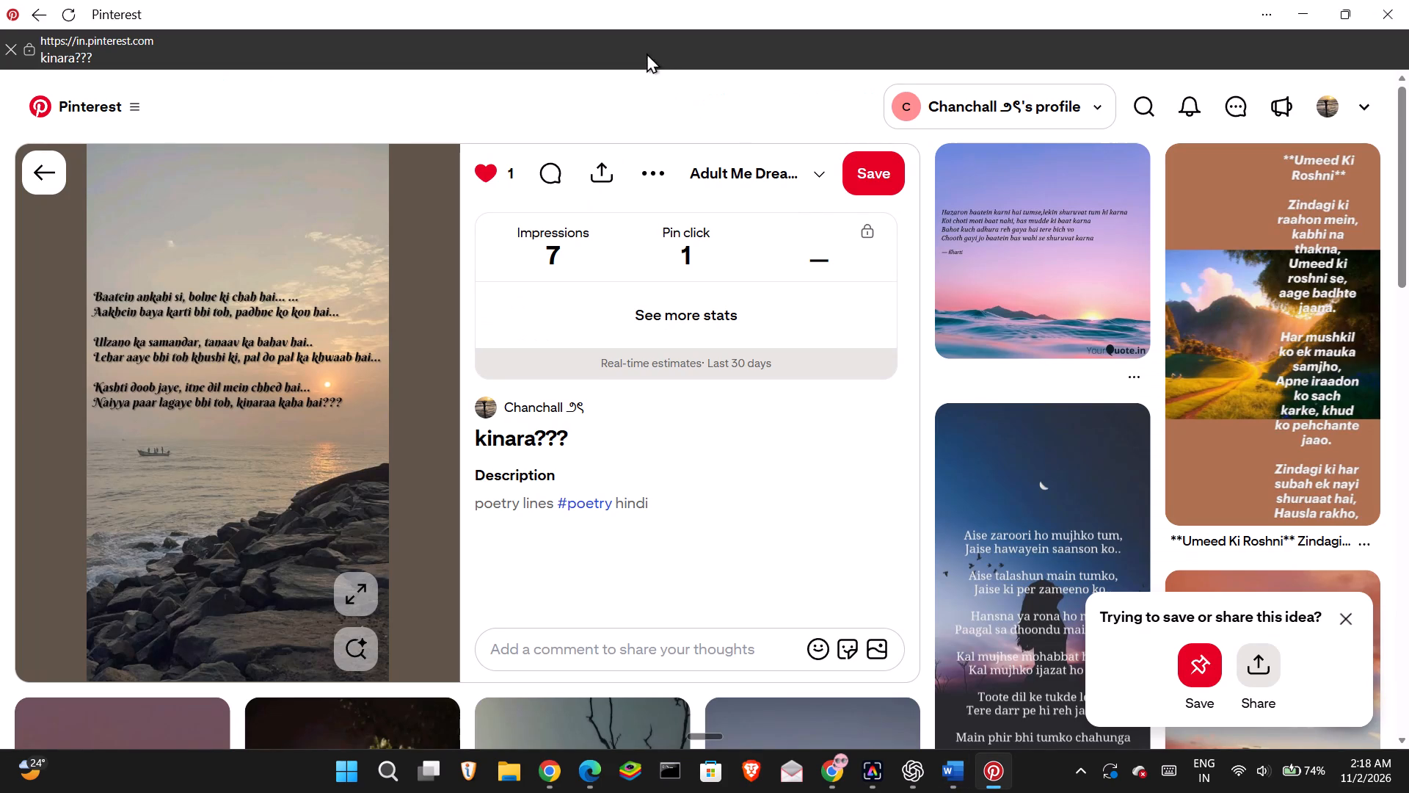
Copy the "dost..." pin's image from the created pins in Pinterest and paste it on the blank page after the "kinara" image in Word.
click(38, 169)
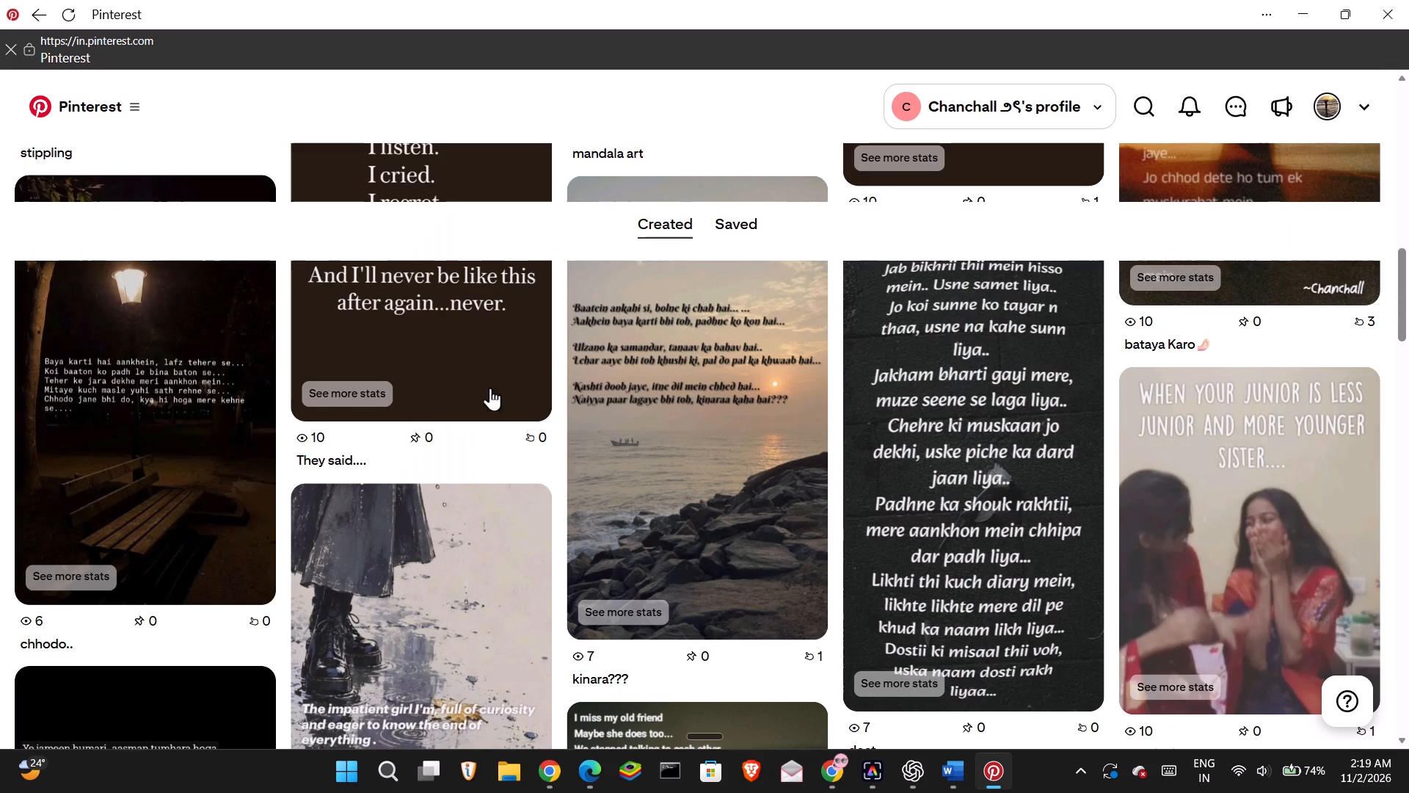
right_click(935, 361)
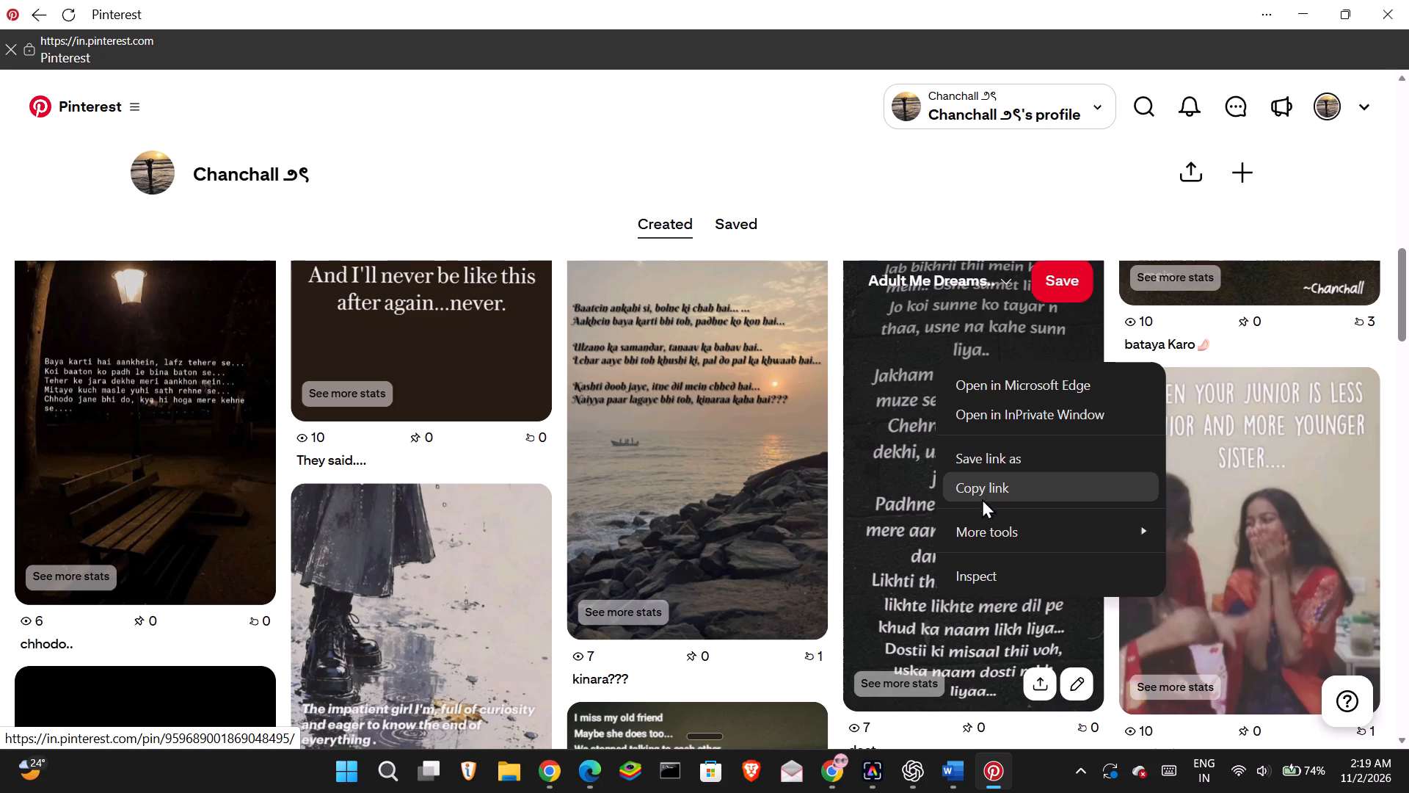
click(872, 489)
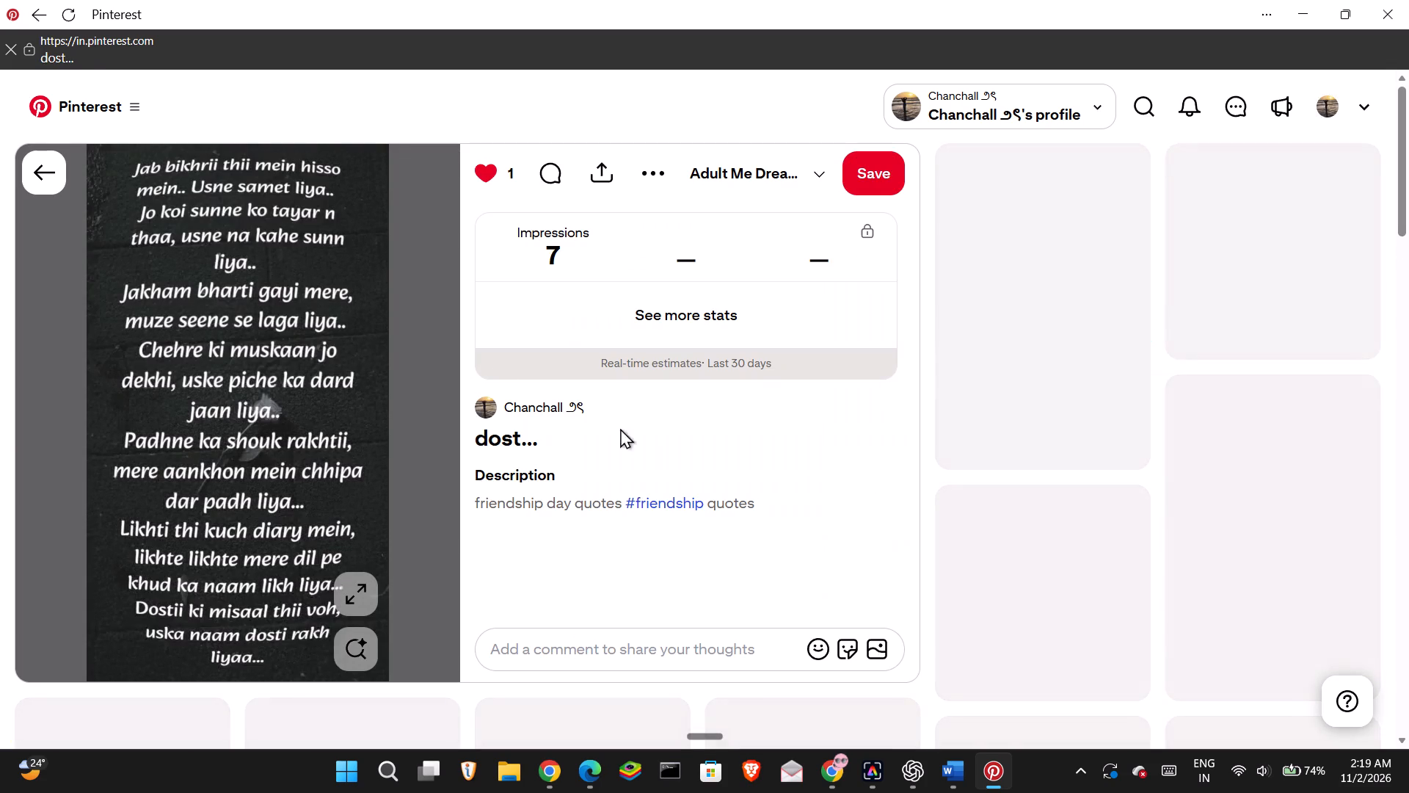
right_click(269, 352)
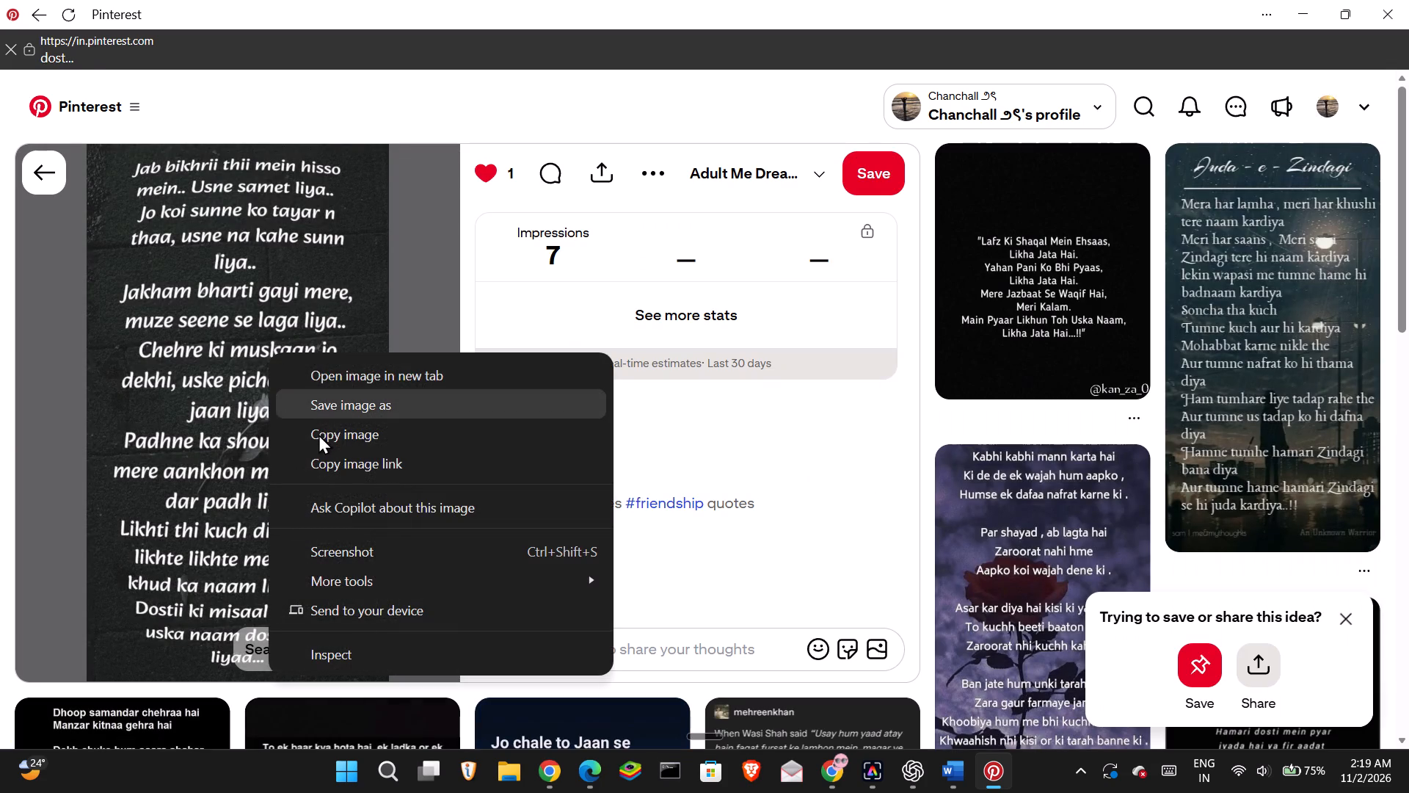
click(318, 434)
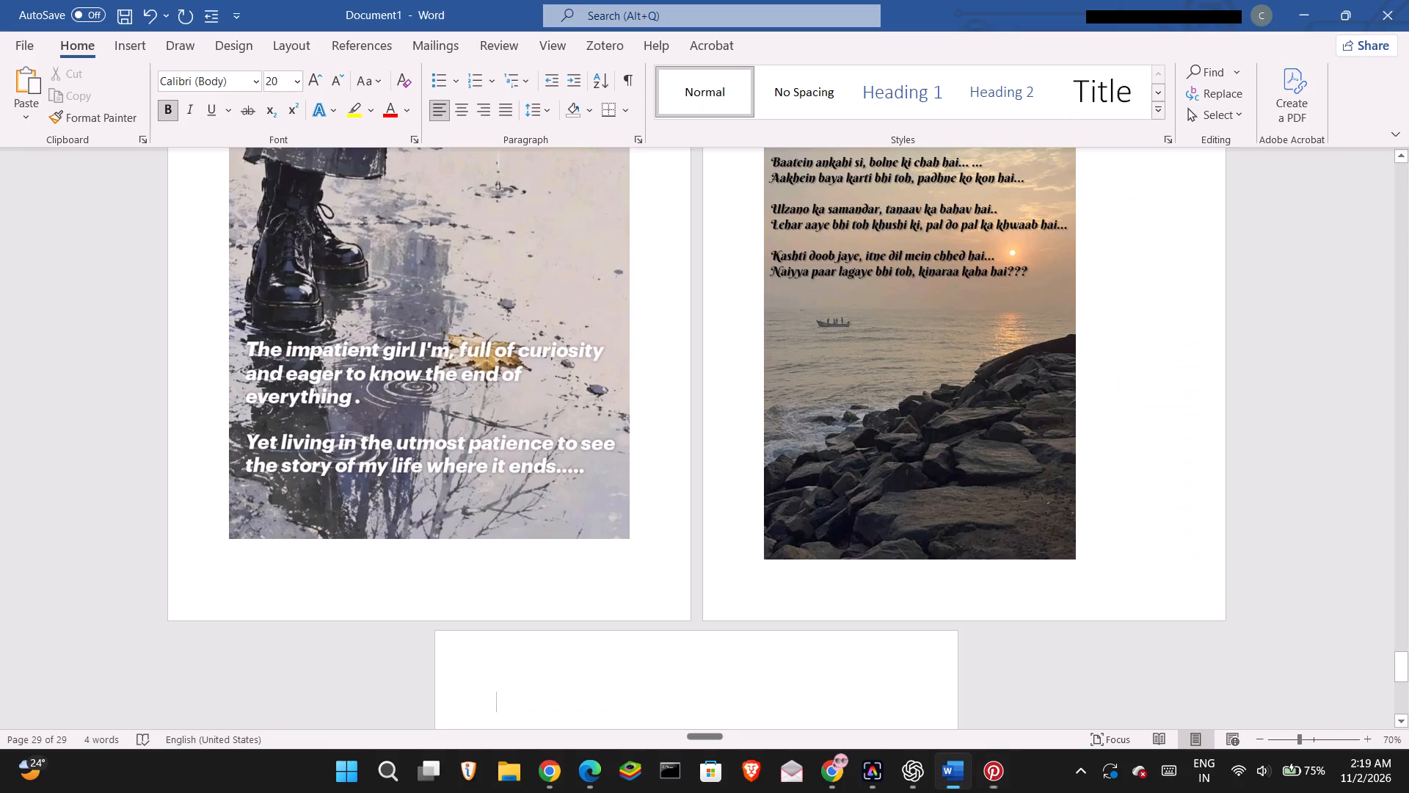
click(604, 684)
key(ctrl+v)
key(Return)
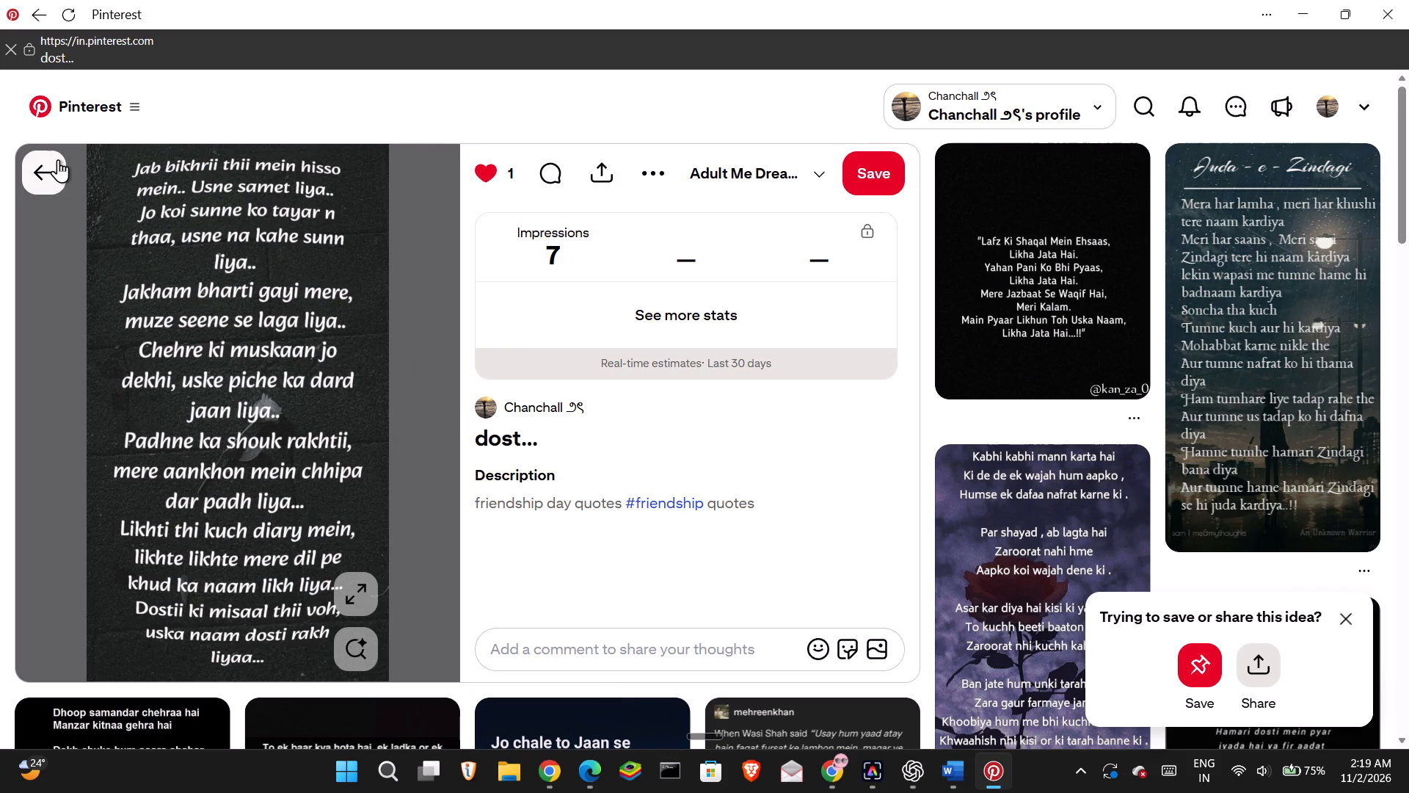
Return to the created pins in Pinterest and open the "naaz hoga..." pin.
click(55, 166)
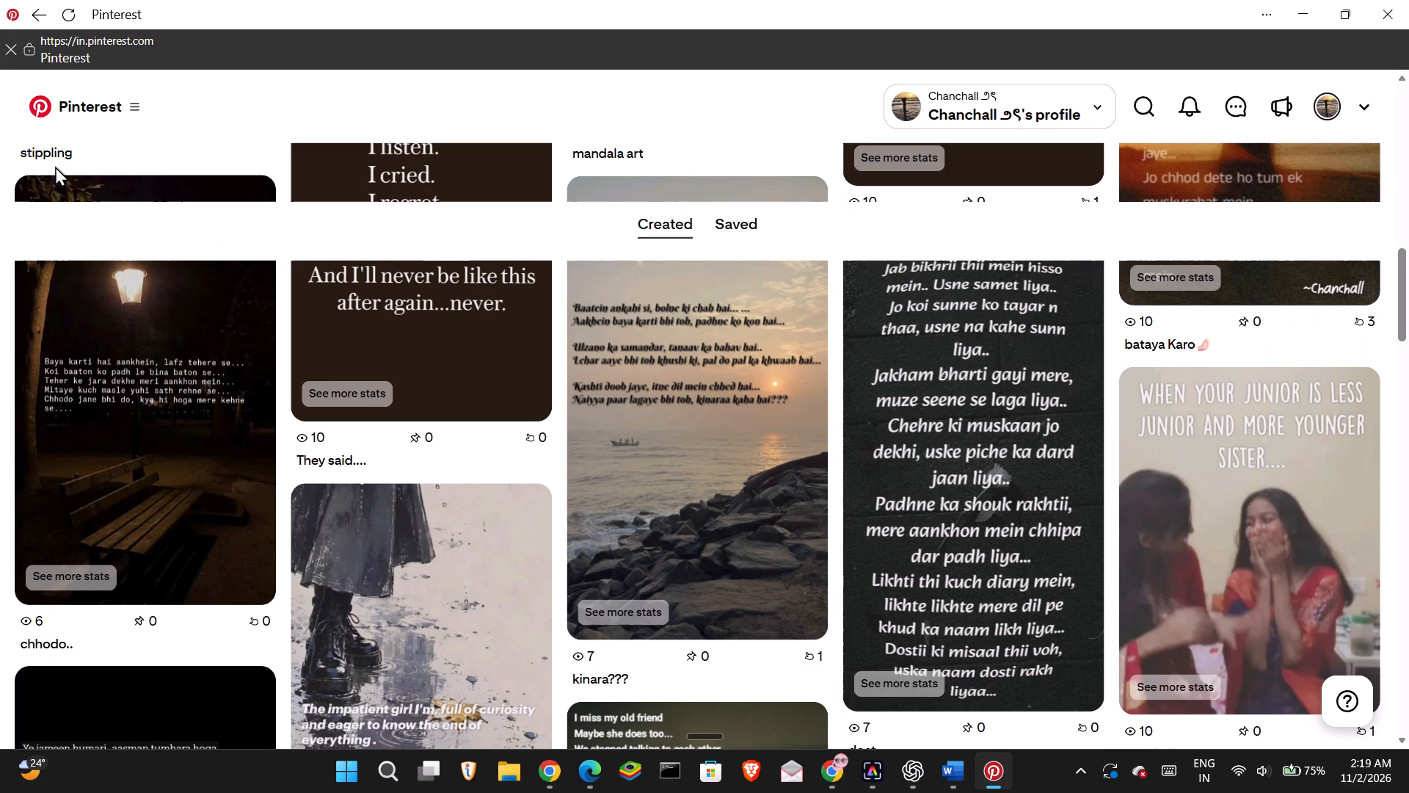
scroll(1131, 666, down, 2)
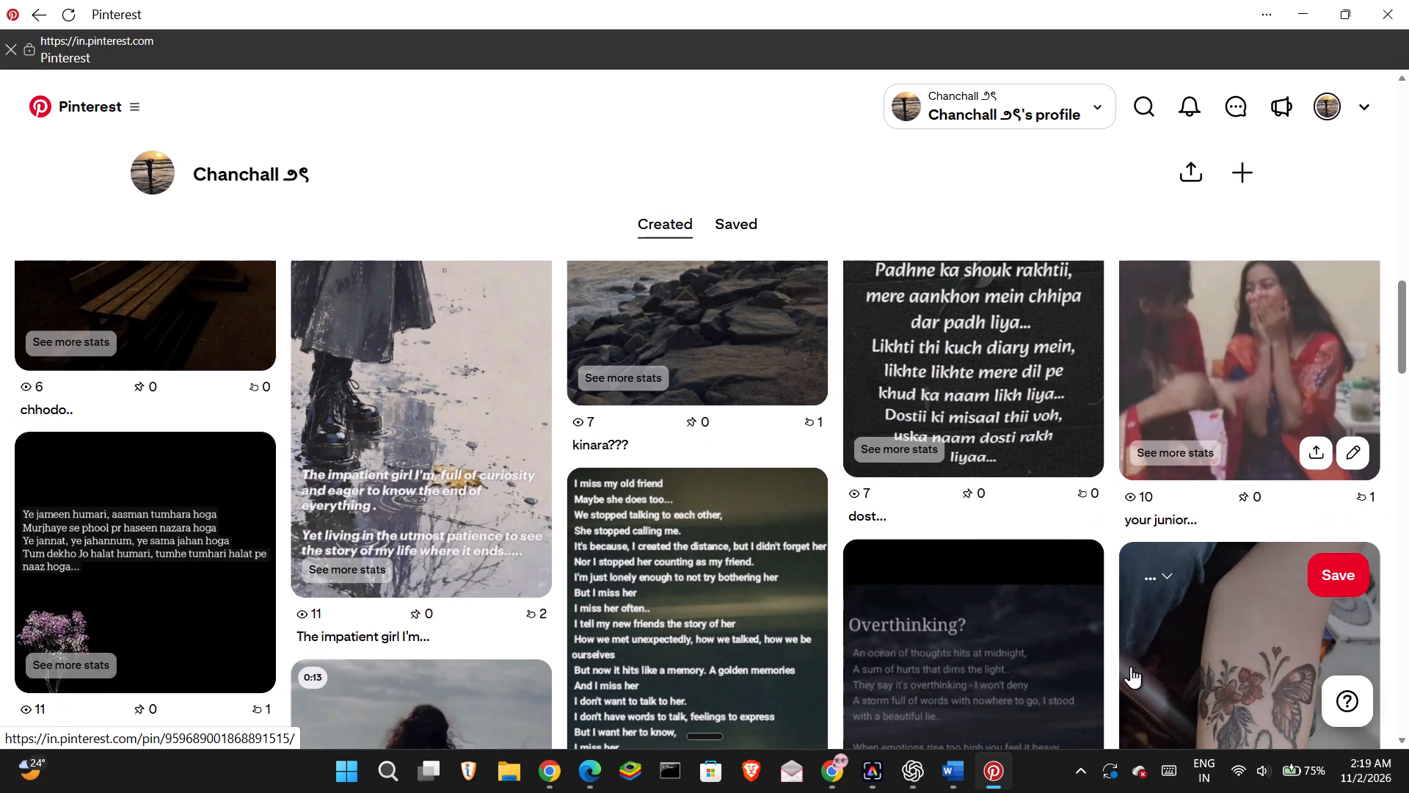
scroll(1131, 666, down, 1)
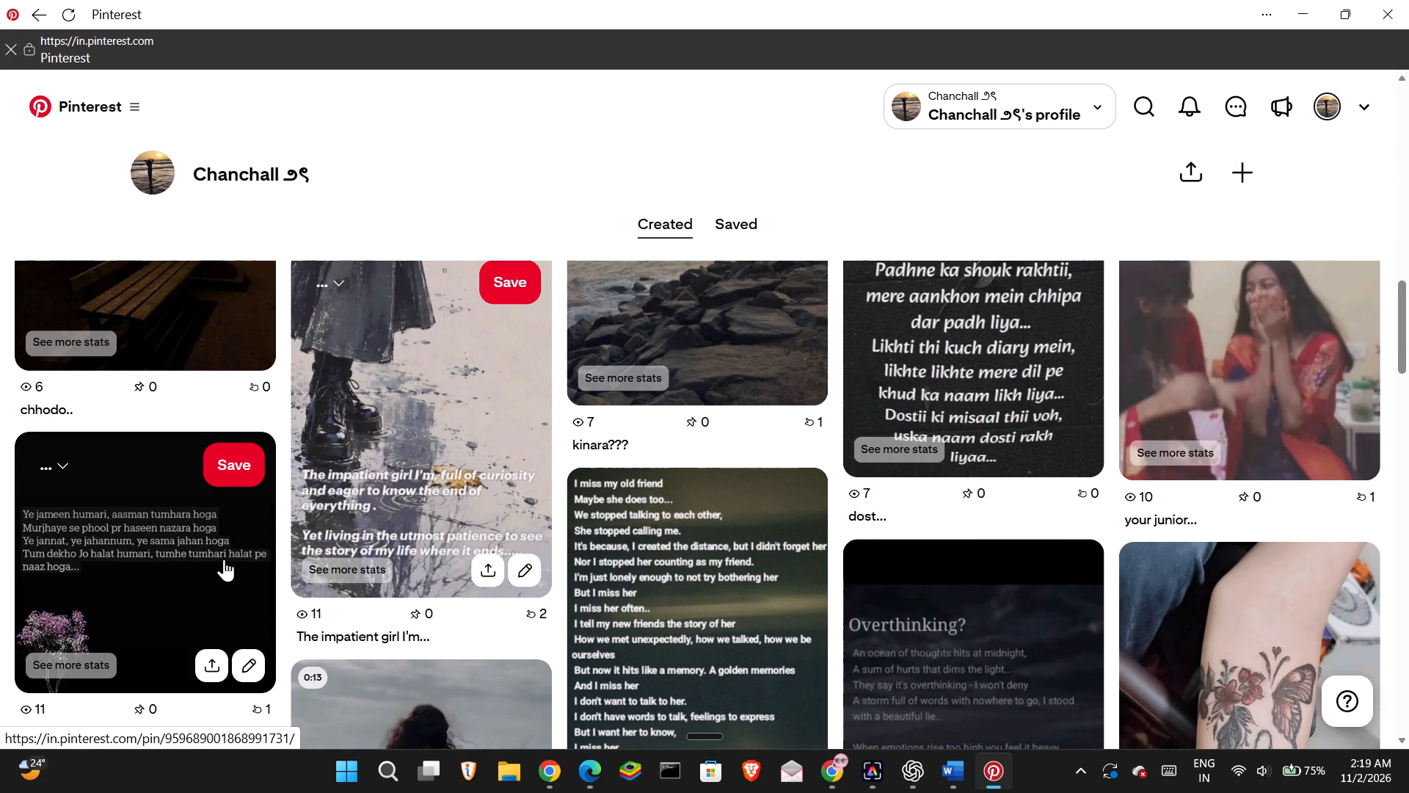
right_click(224, 559)
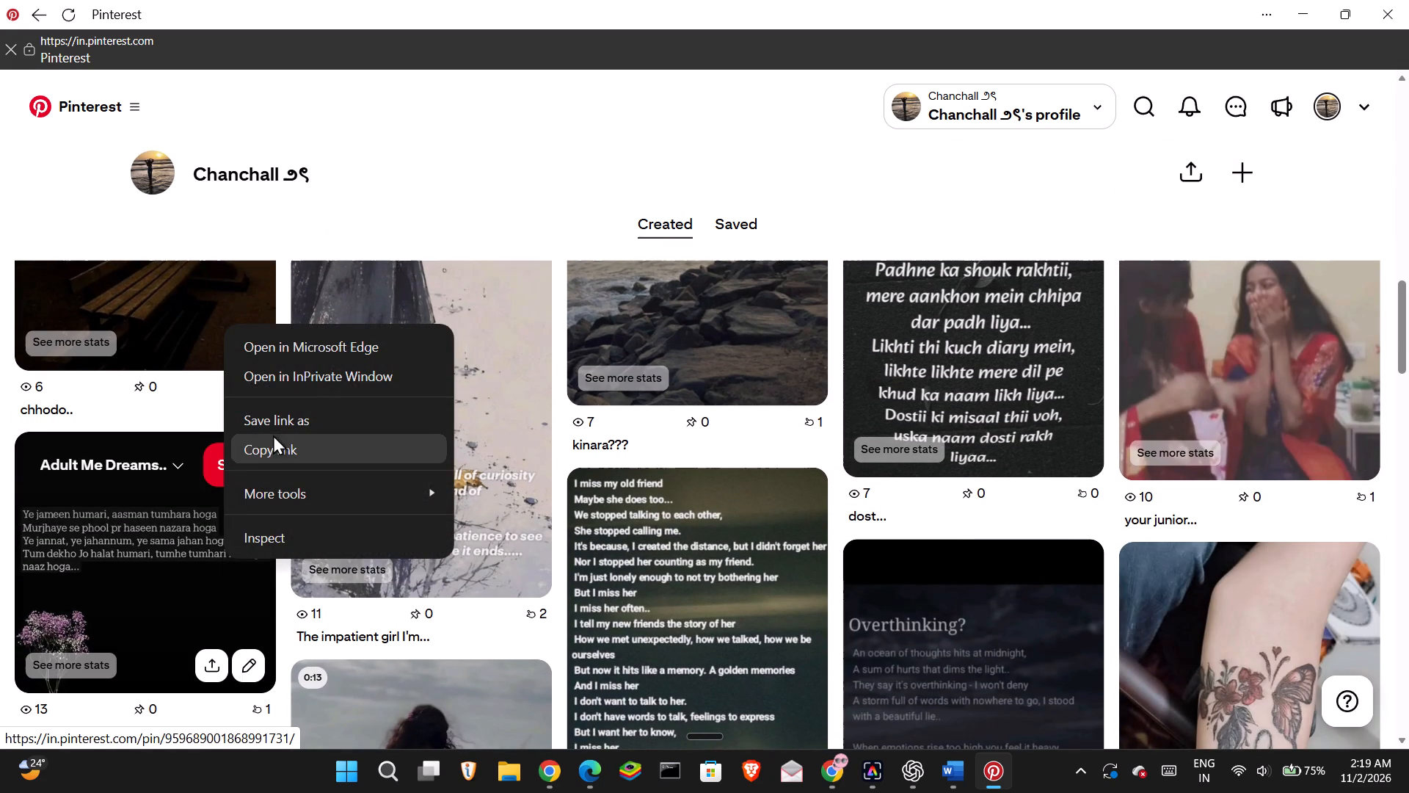
click(91, 541)
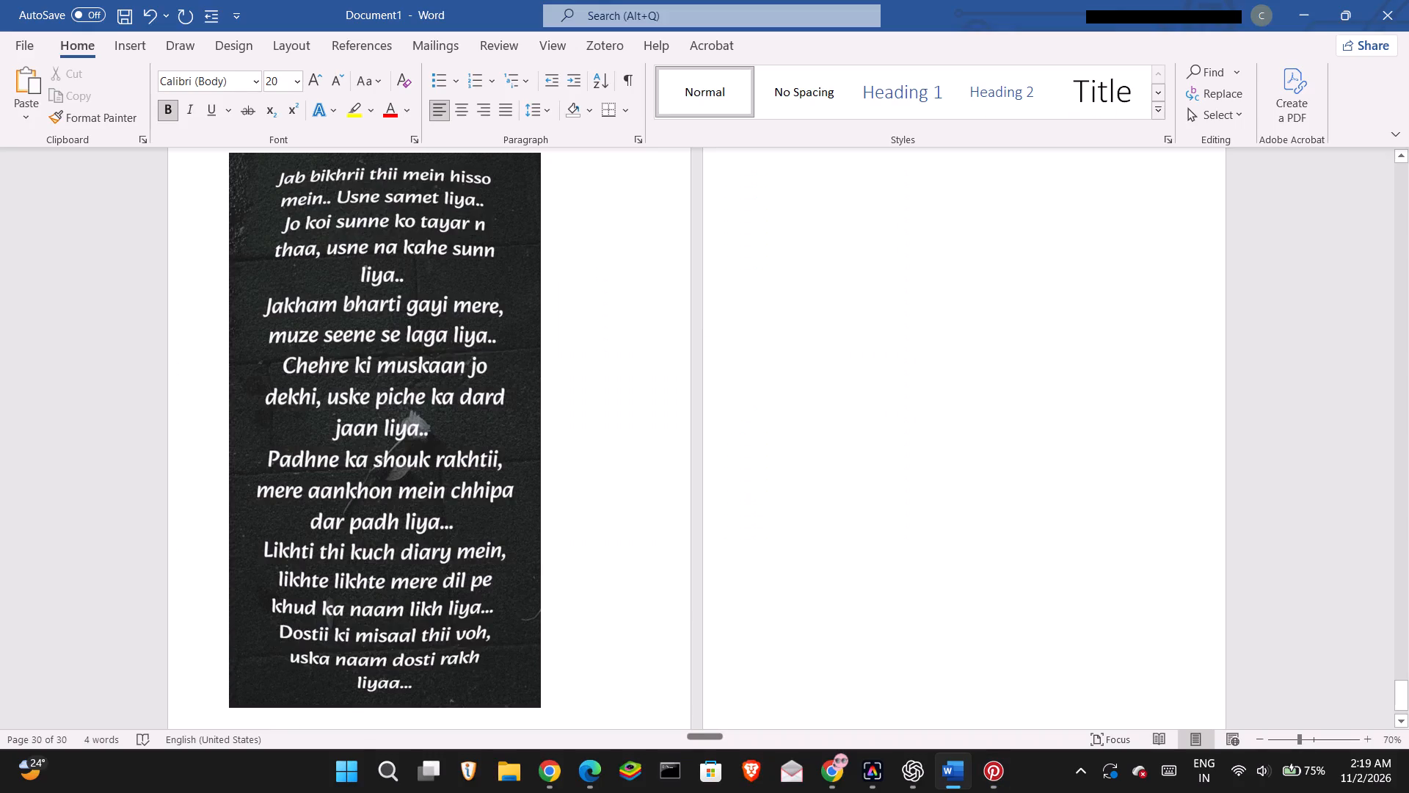
Look through the earlier pages of the Word document to check which poem images, including "naaz hoga", are already pasted.
scroll(264, 304, up, 8)
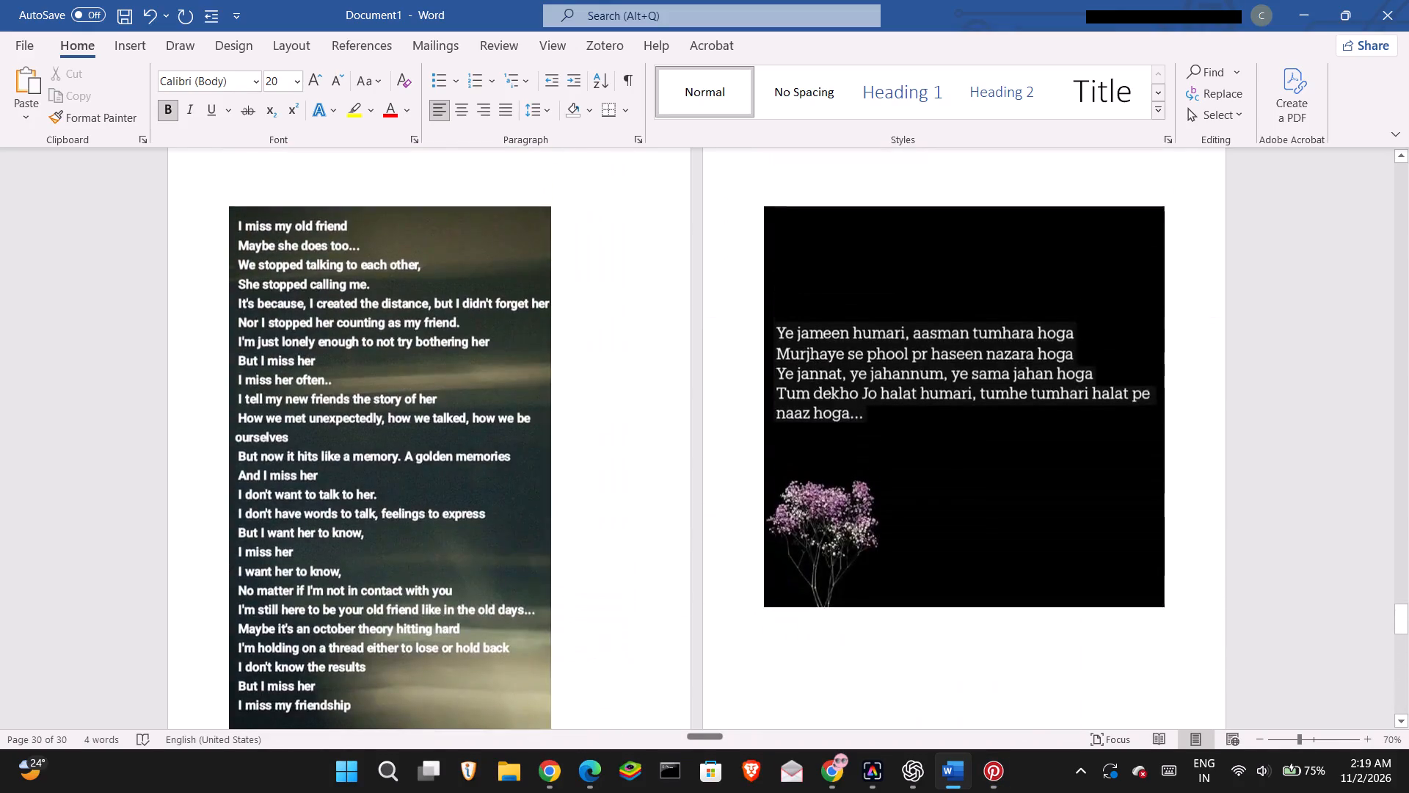
scroll(264, 304, up, 4)
scroll(264, 304, down, 1)
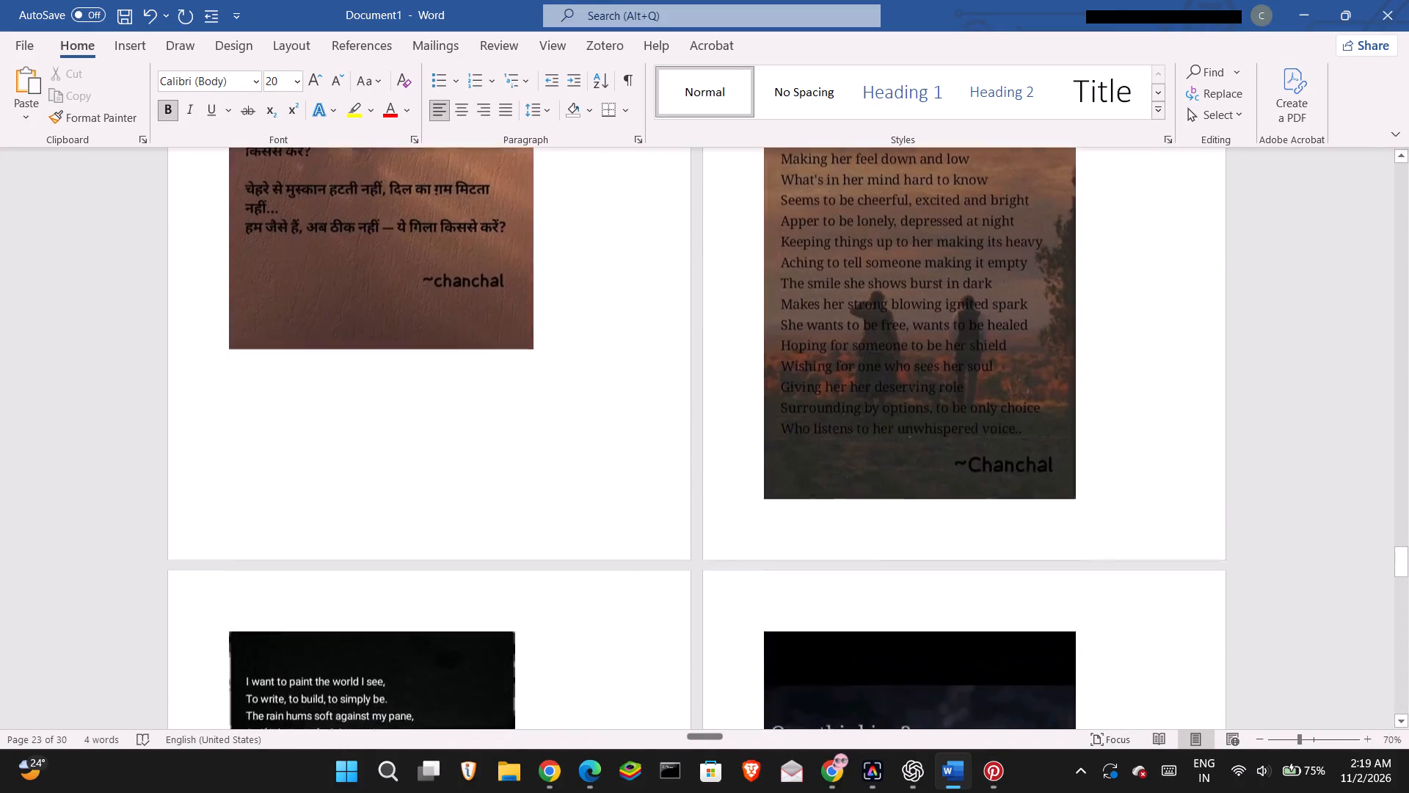
scroll(264, 304, down, 3)
scroll(264, 304, right, 1)
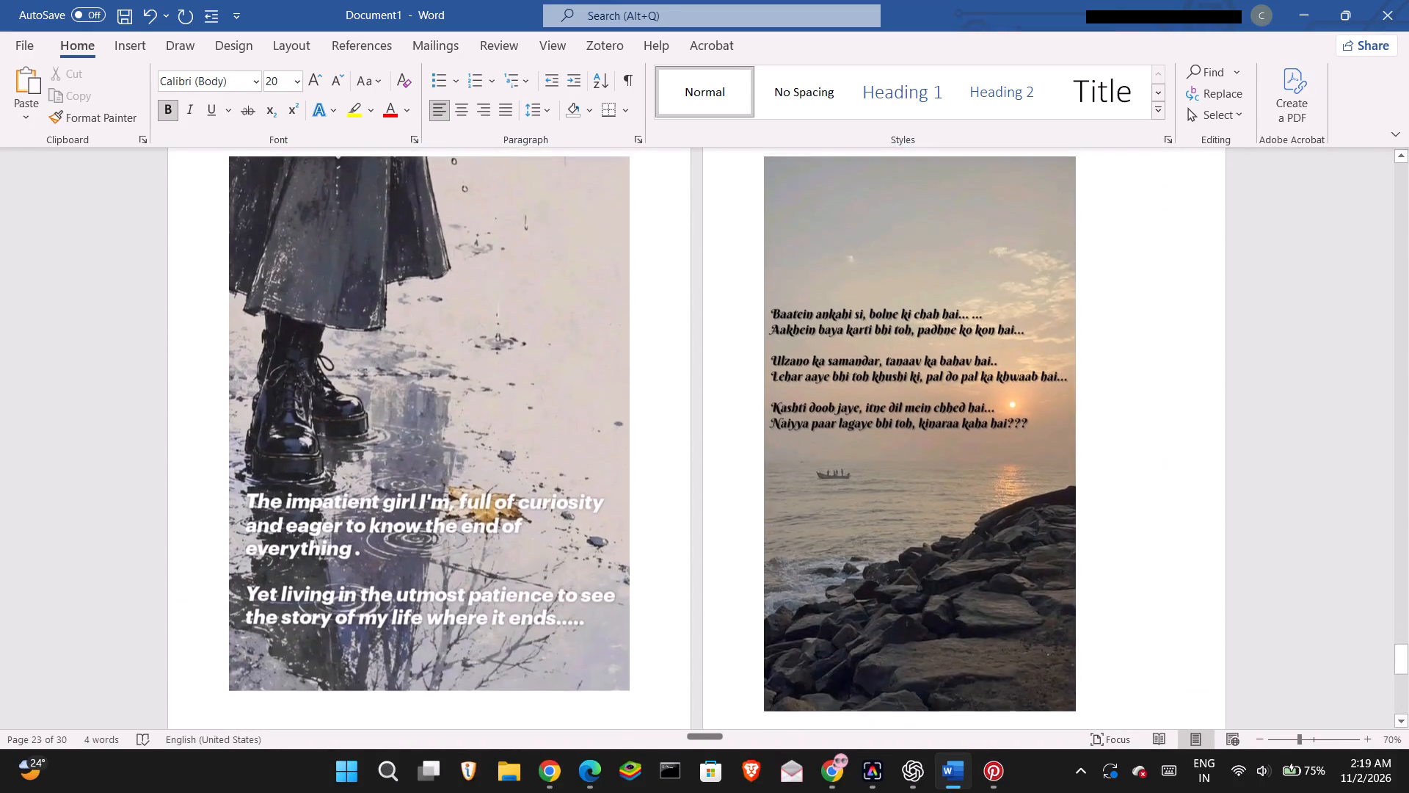
scroll(264, 304, right, 1)
scroll(264, 304, down, 3)
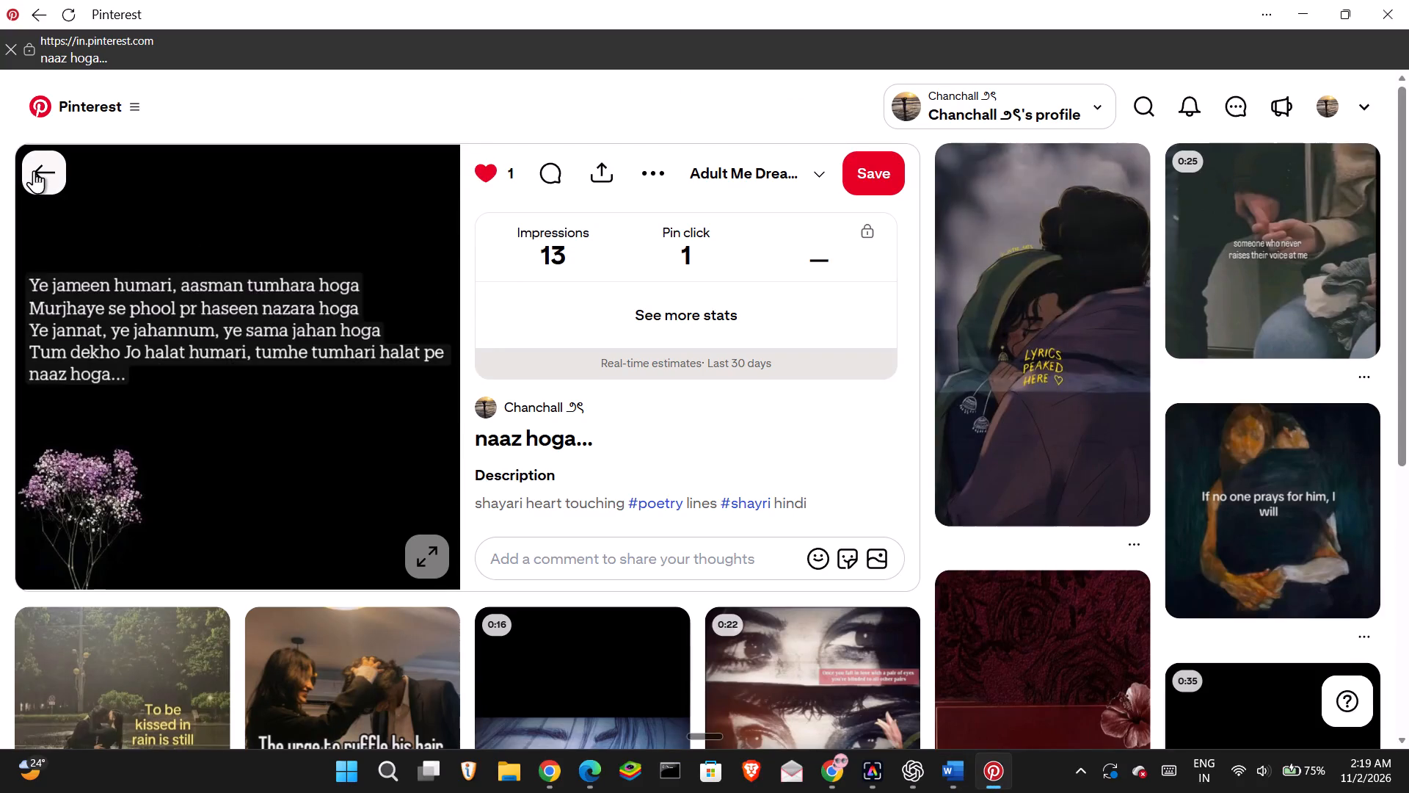
Copy the "bataya Karo" pin's image from the created pins, paste it on the blank page after the "dost" image in Word, and start a new page.
click(34, 170)
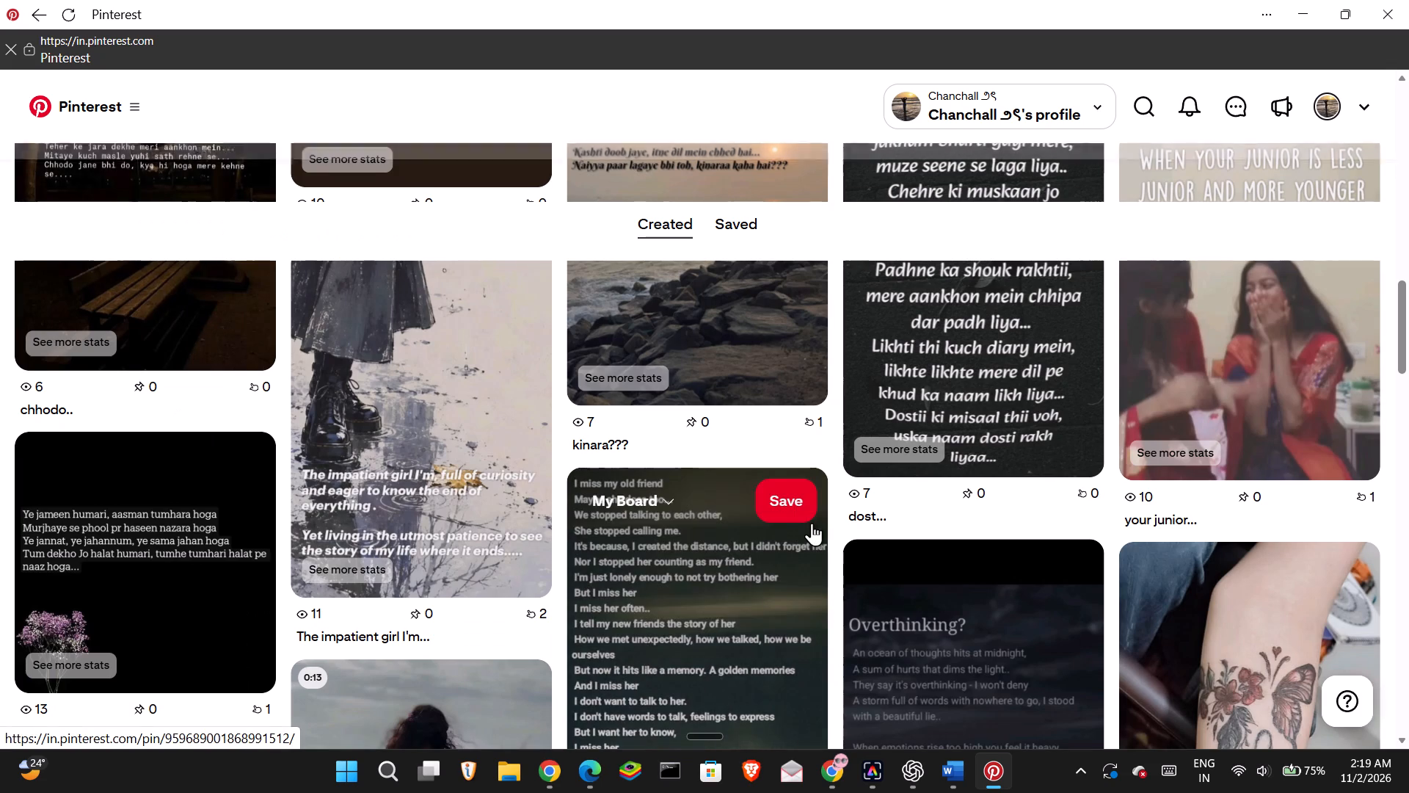
scroll(812, 523, up, 5)
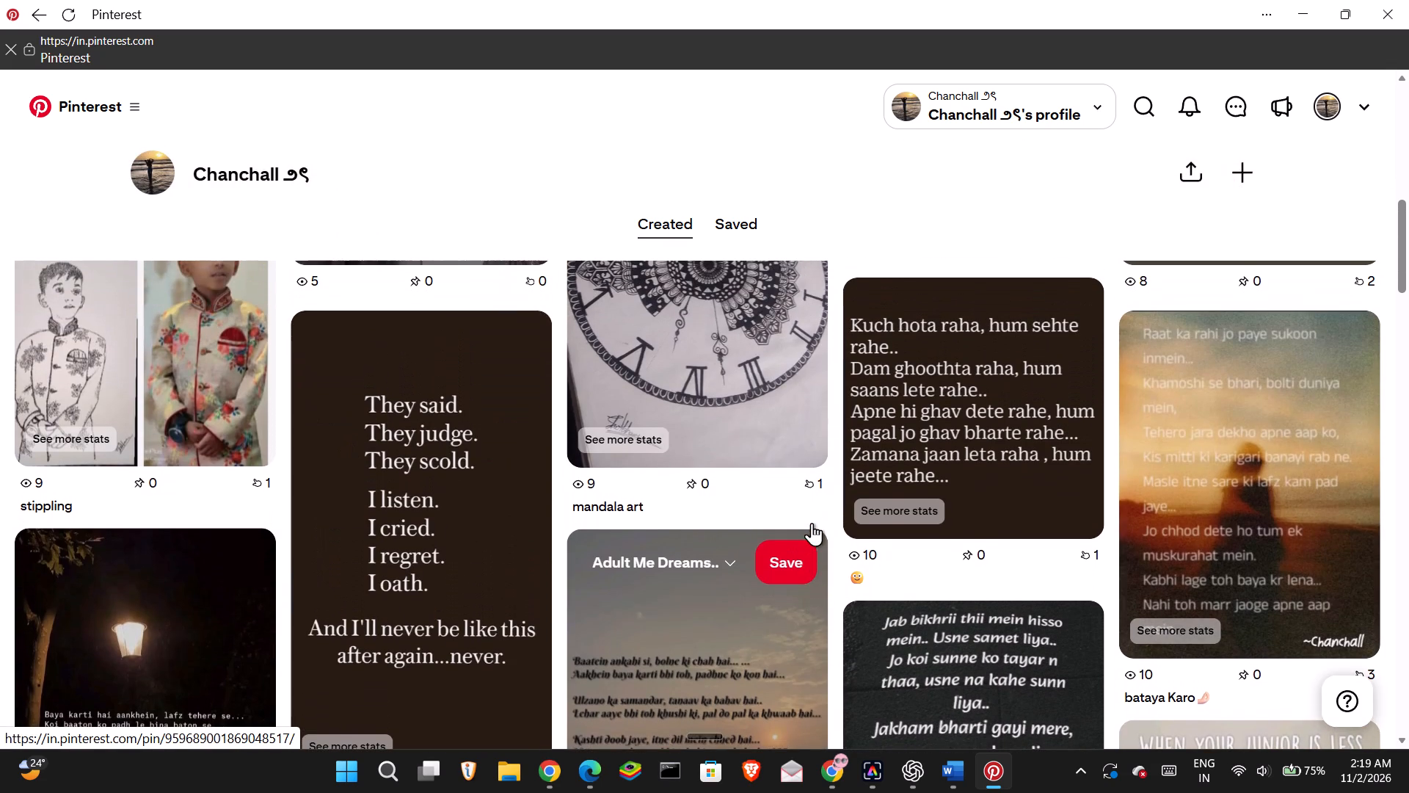
right_click(1255, 477)
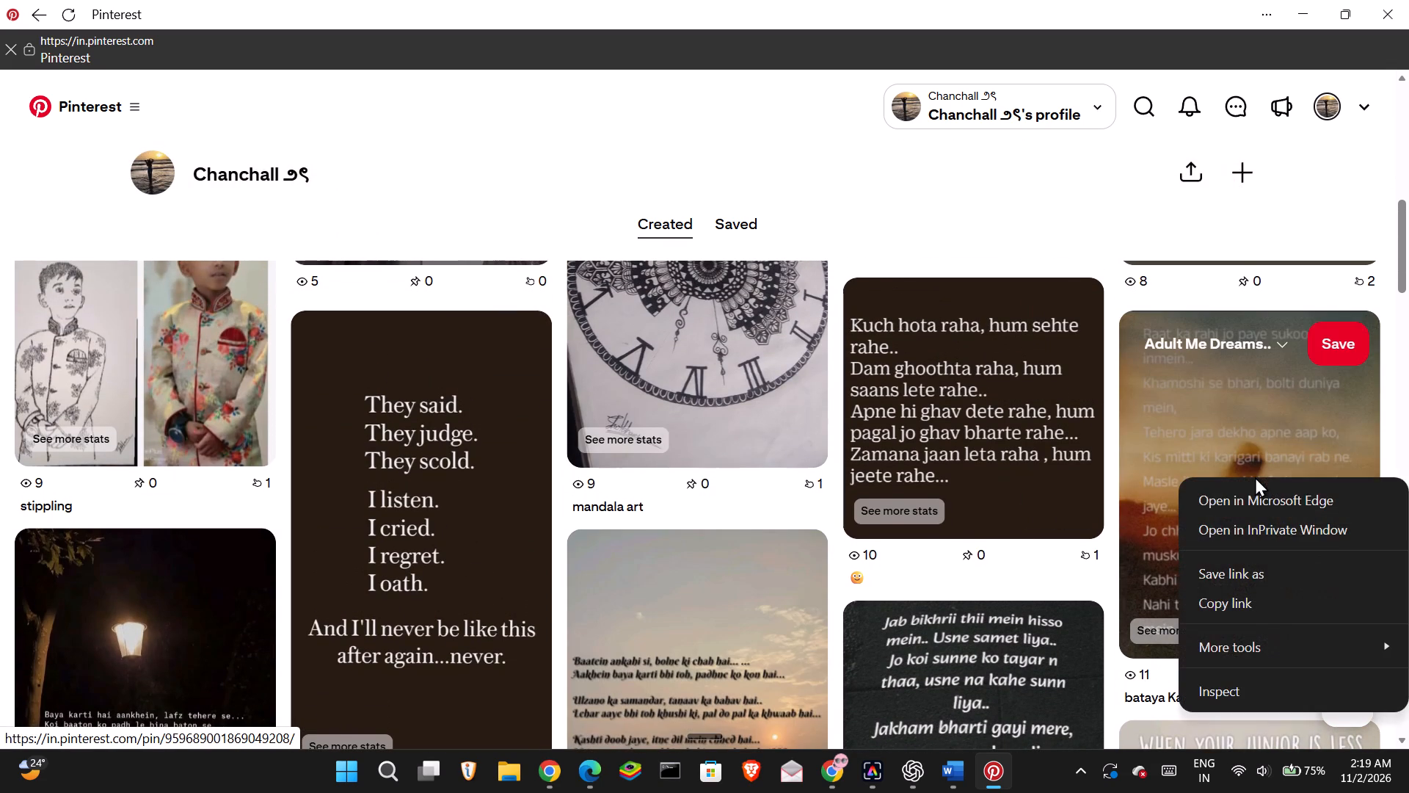
click(1253, 410)
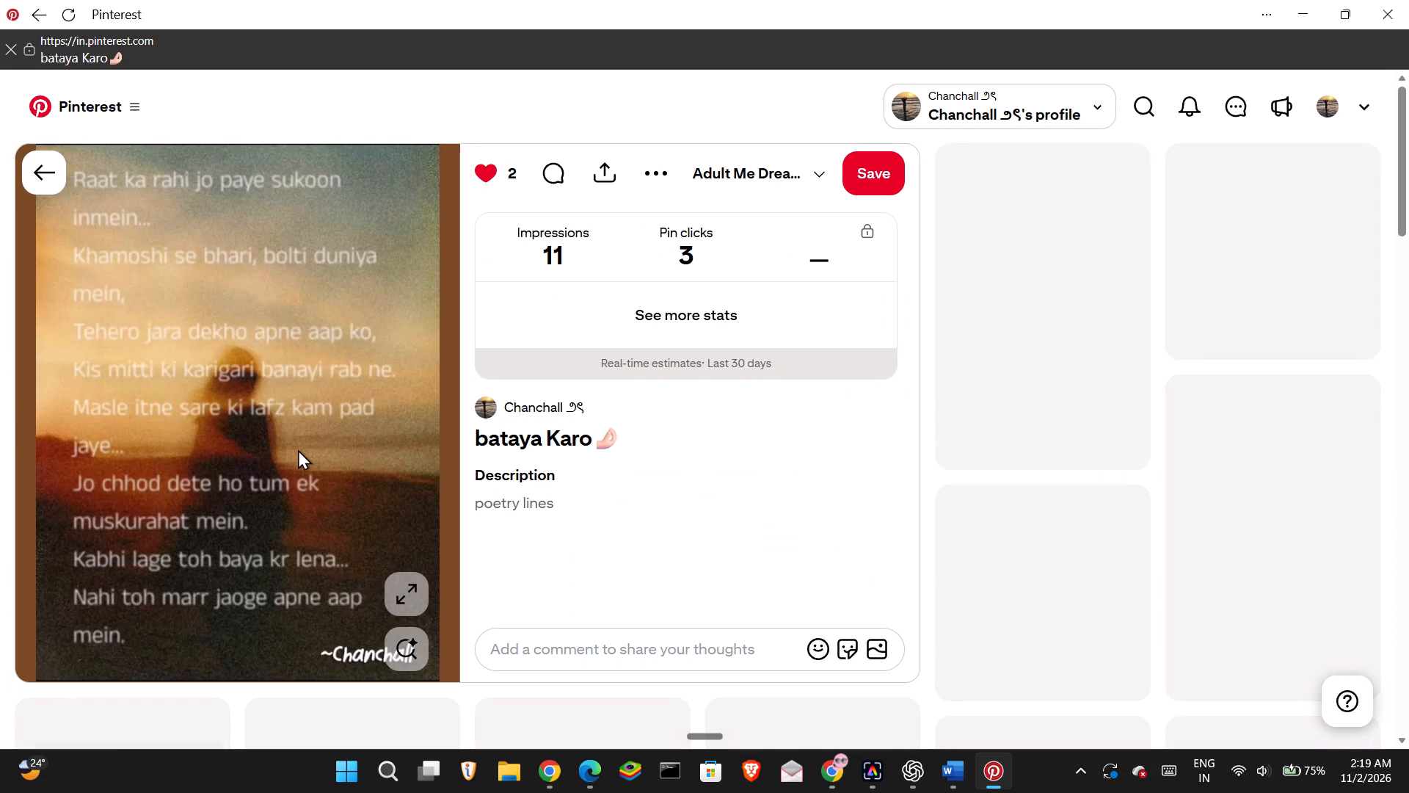
right_click(288, 446)
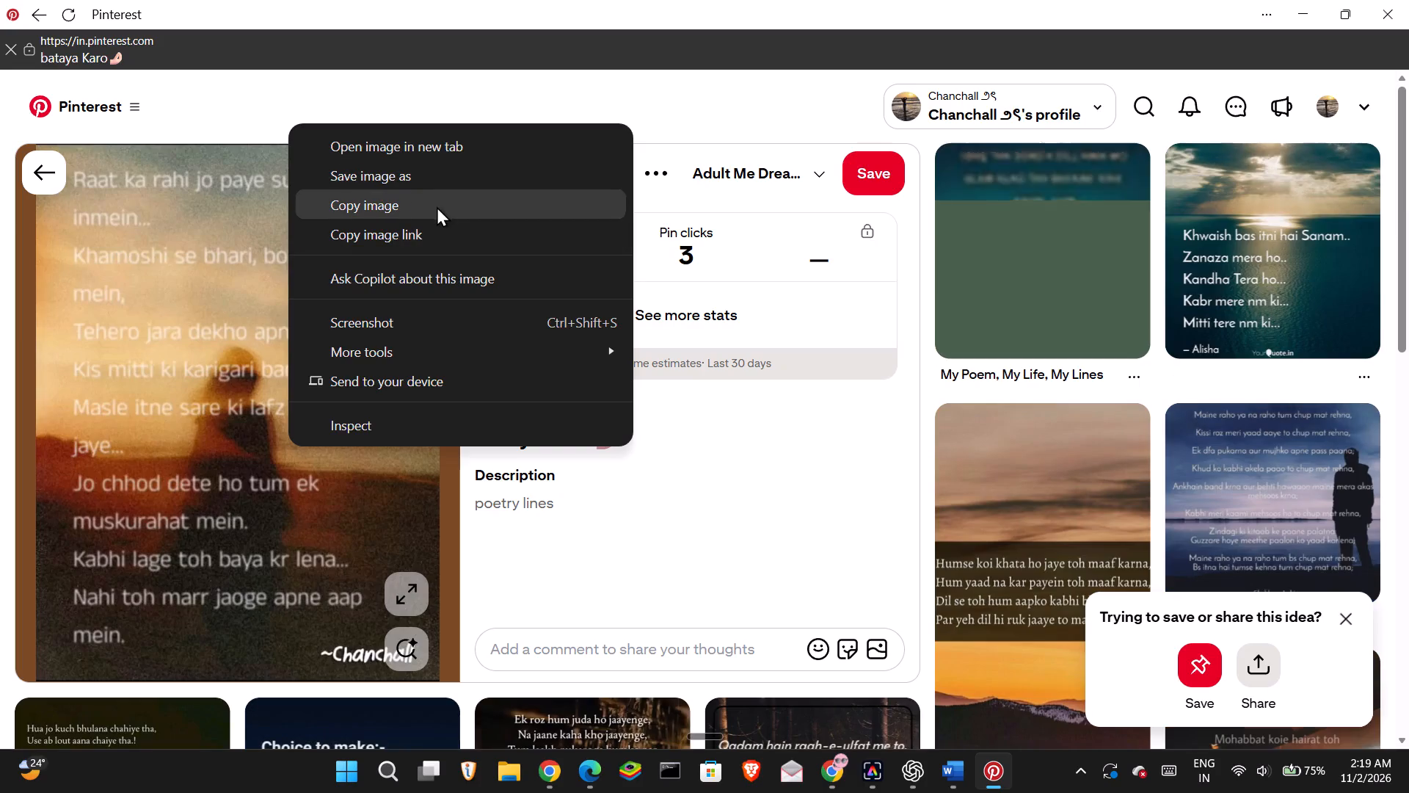
click(437, 205)
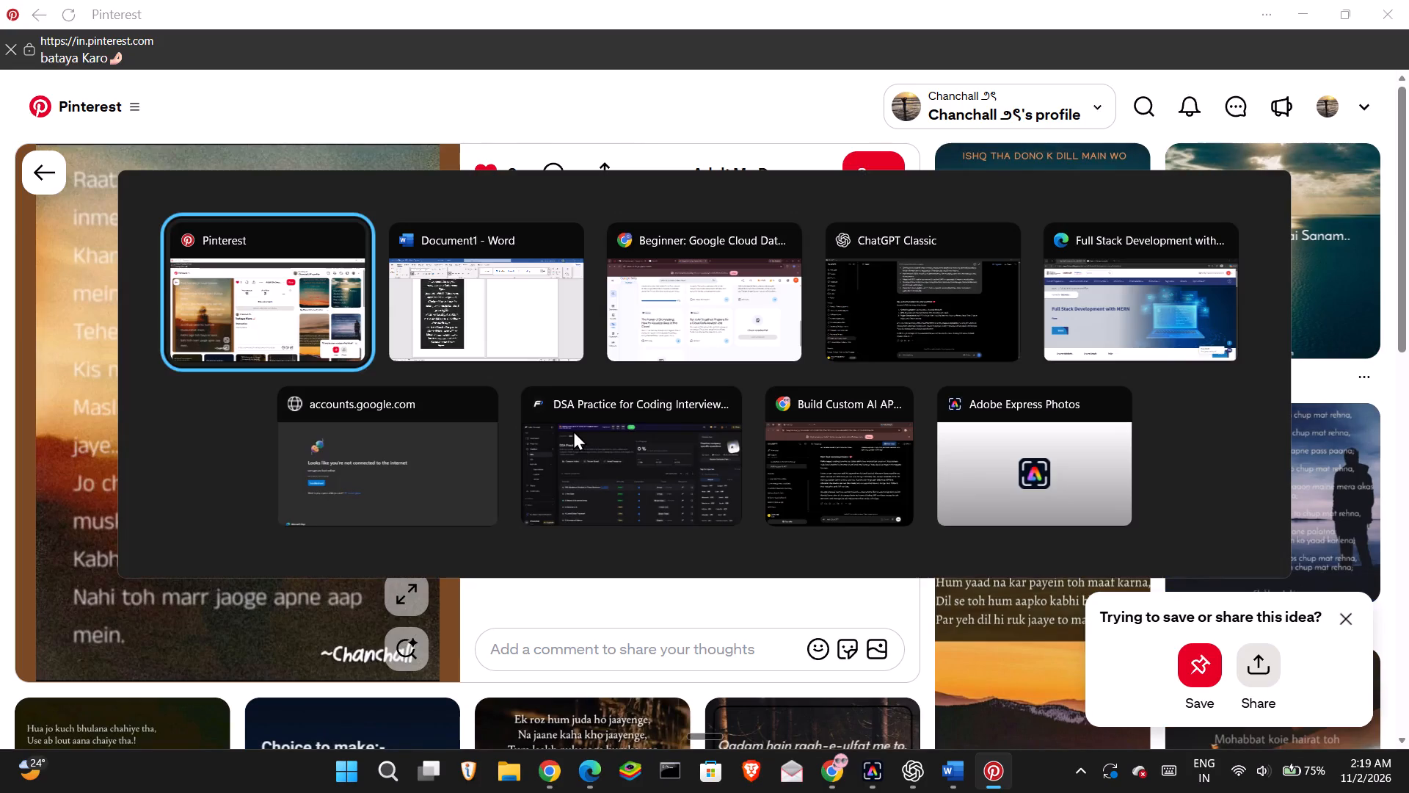
click(868, 195)
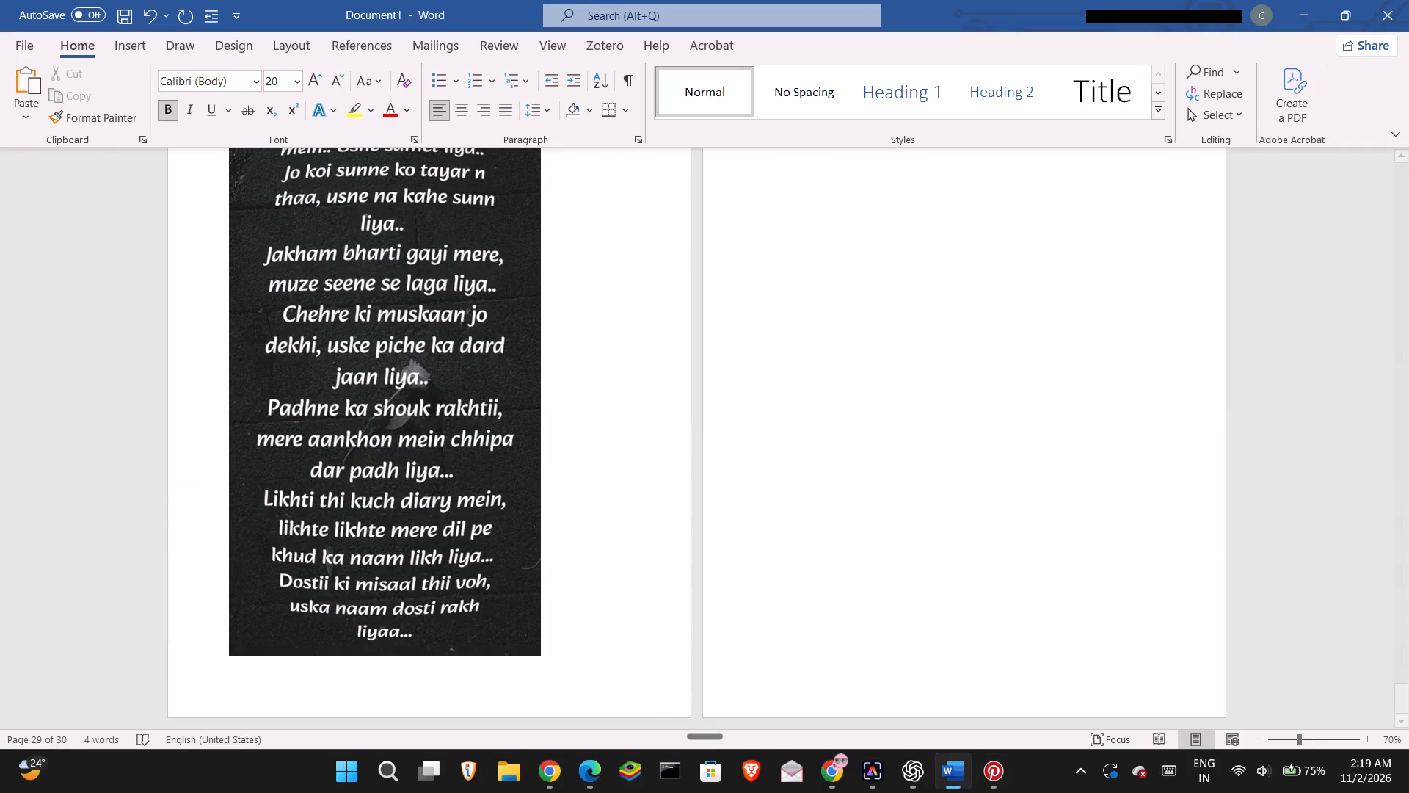
key(ctrl+v)
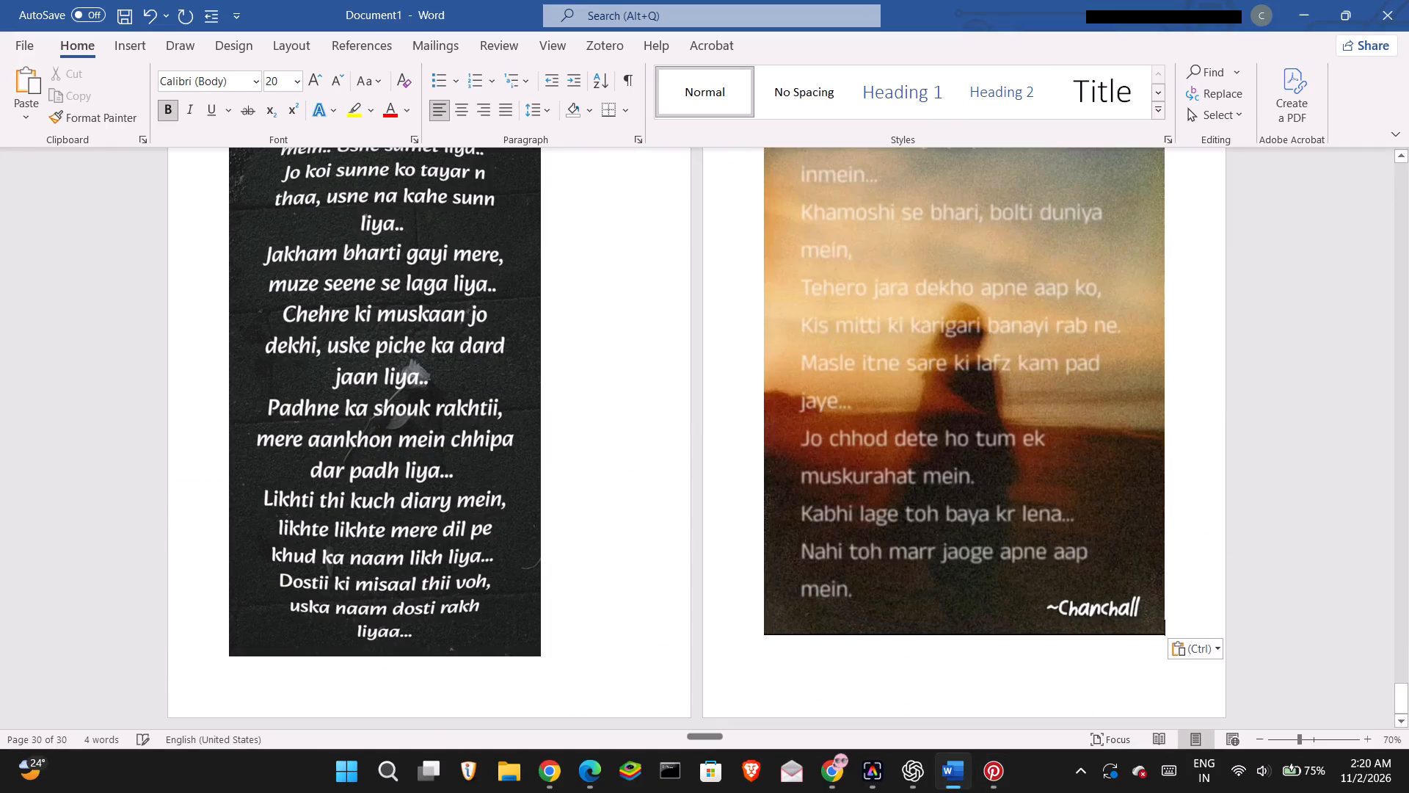
key(Return)
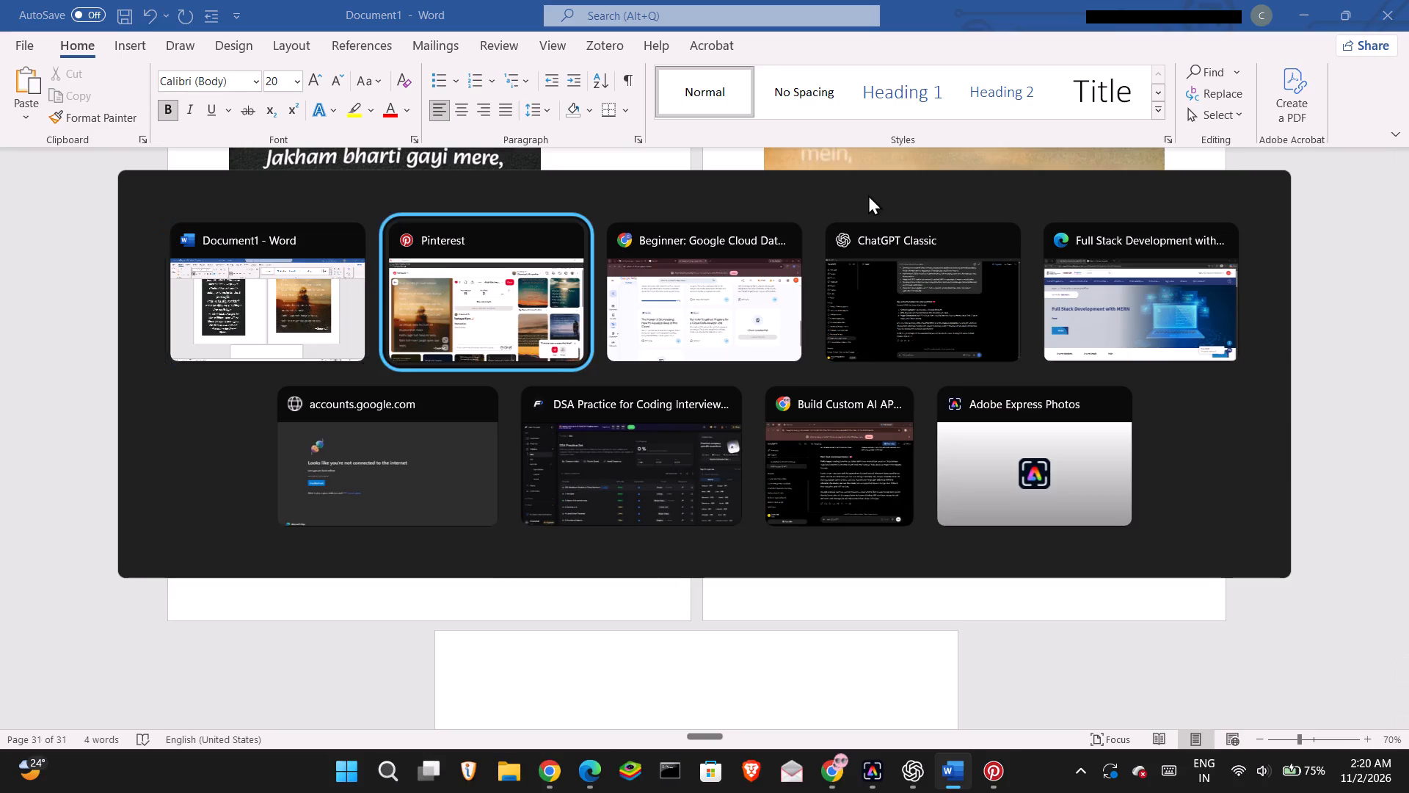
Copy the "Kuch hota raha" pin's image from the created pins in Pinterest and paste it on the new last page in Word.
click(37, 168)
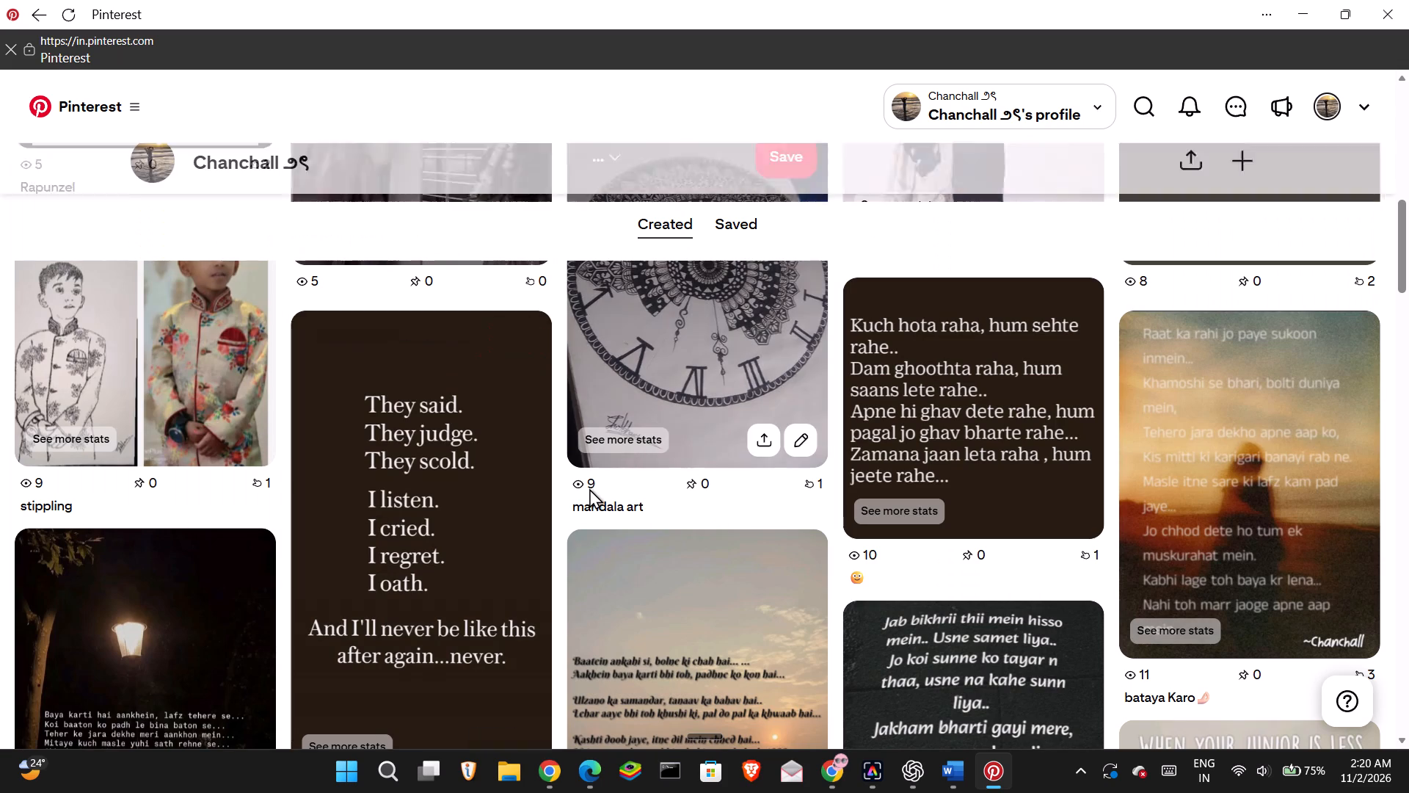
scroll(589, 488, up, 1)
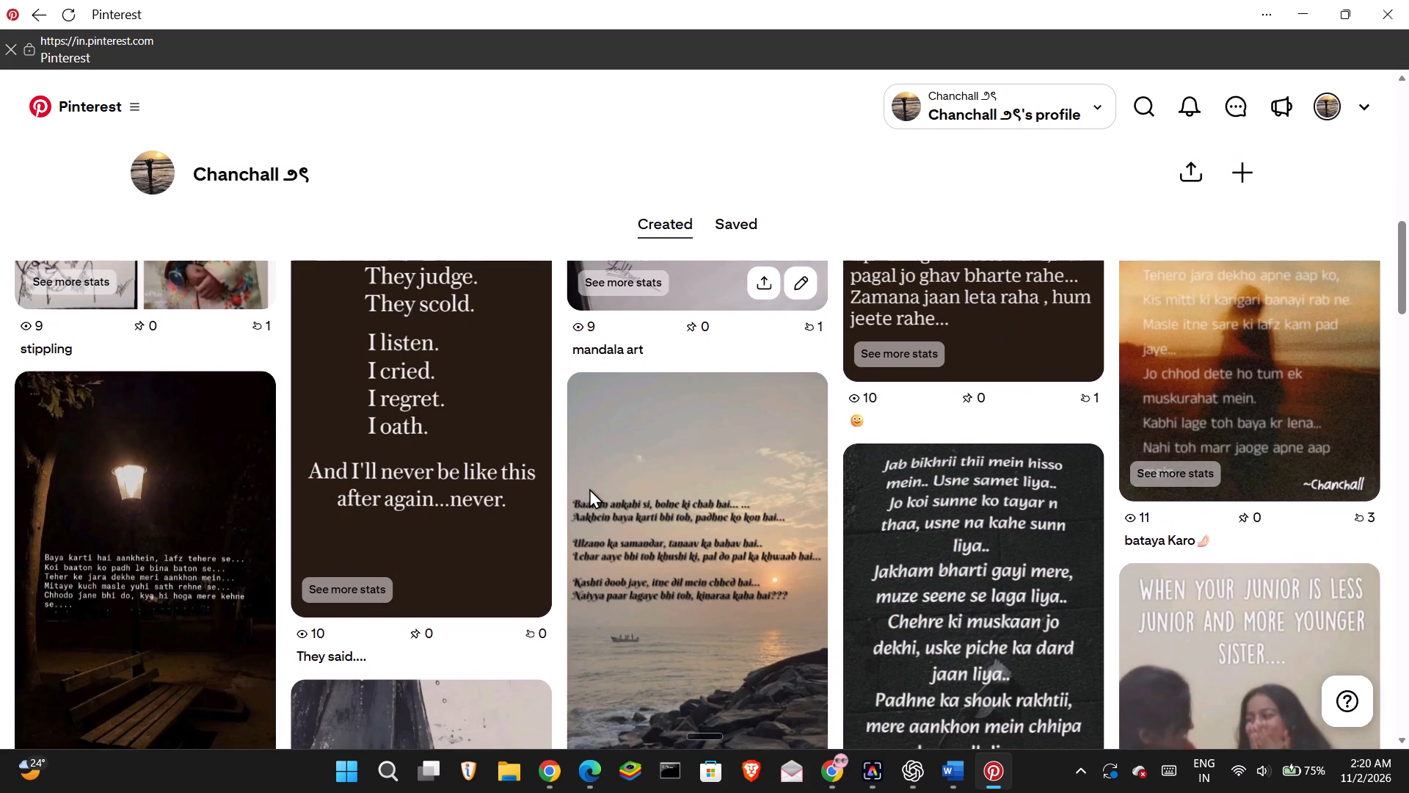
scroll(589, 488, up, 3)
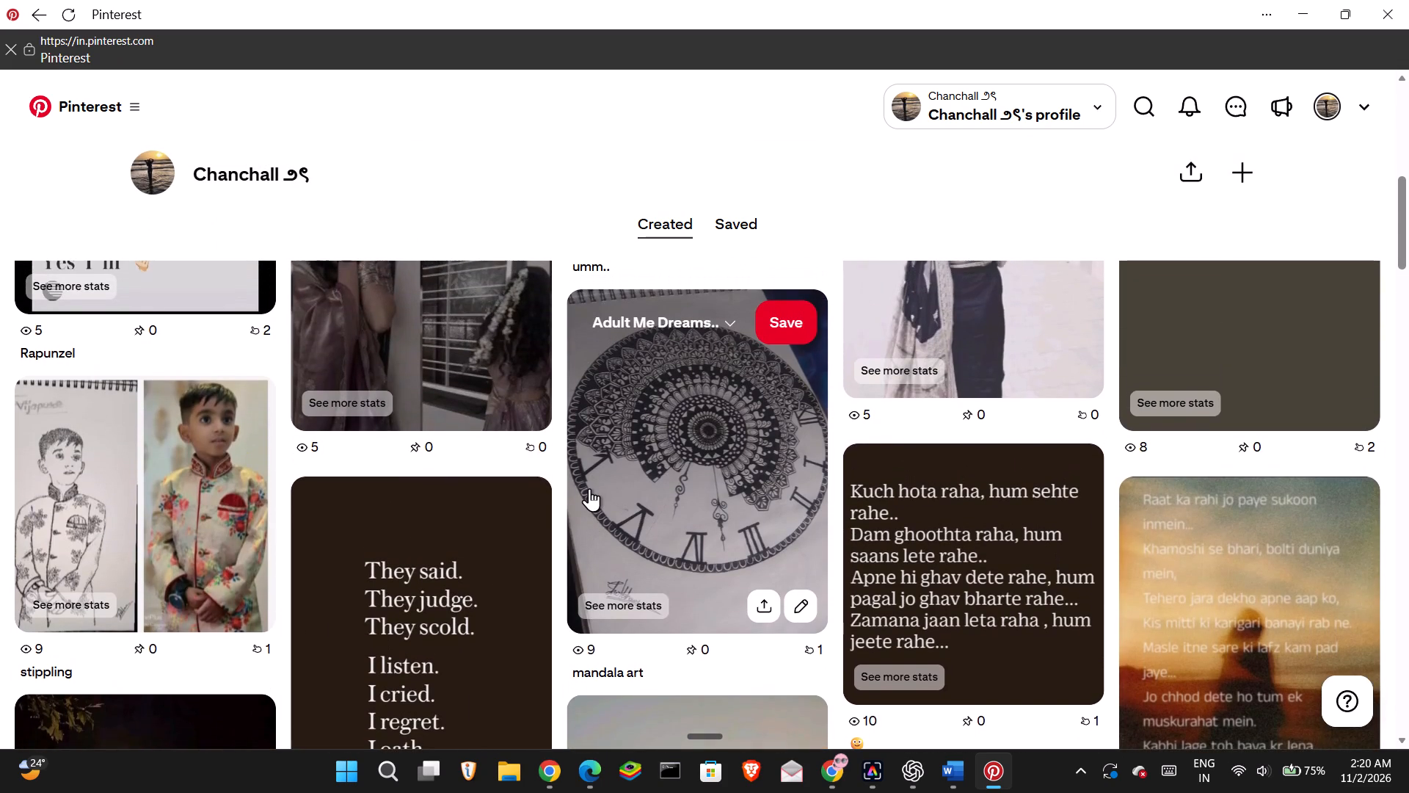
scroll(589, 488, up, 3)
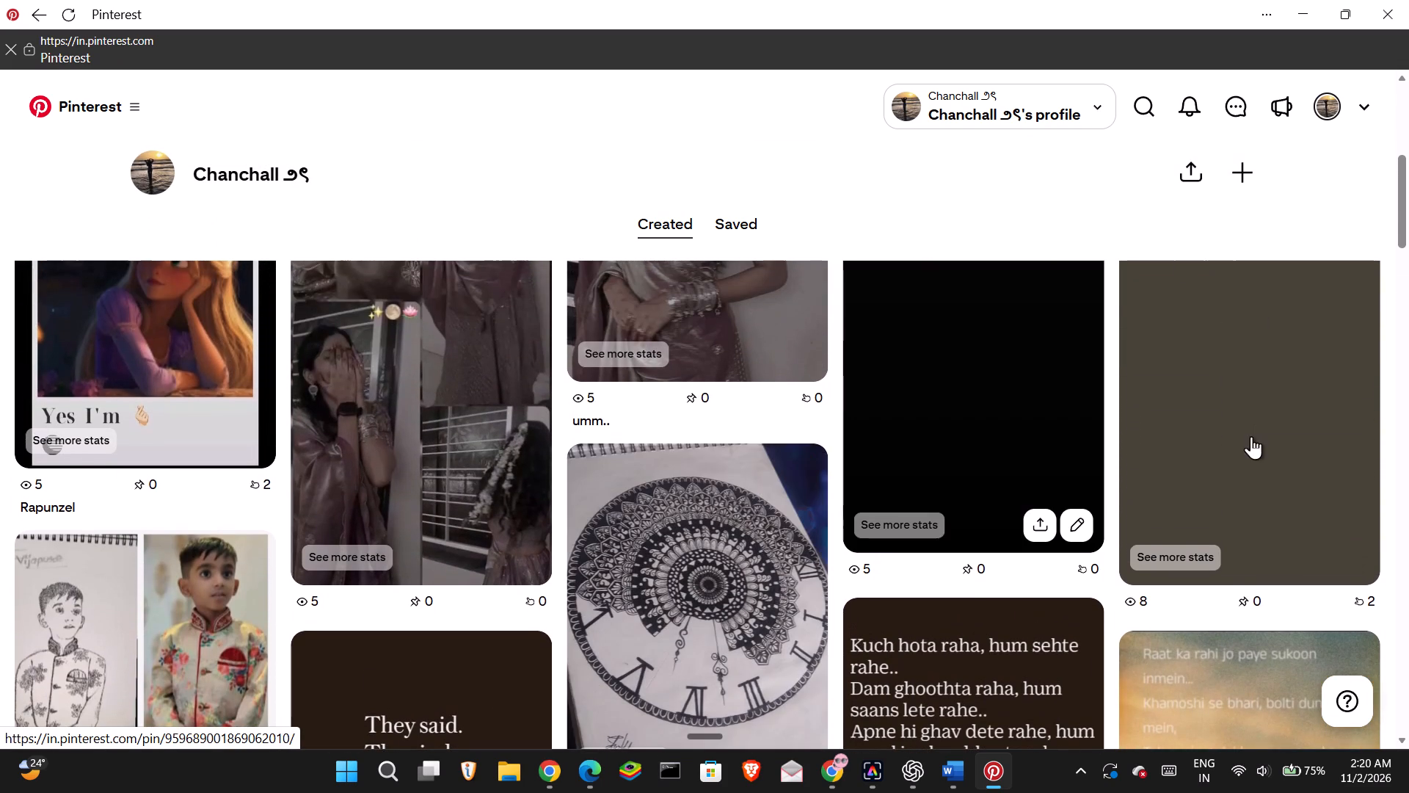
scroll(1157, 460, up, 2)
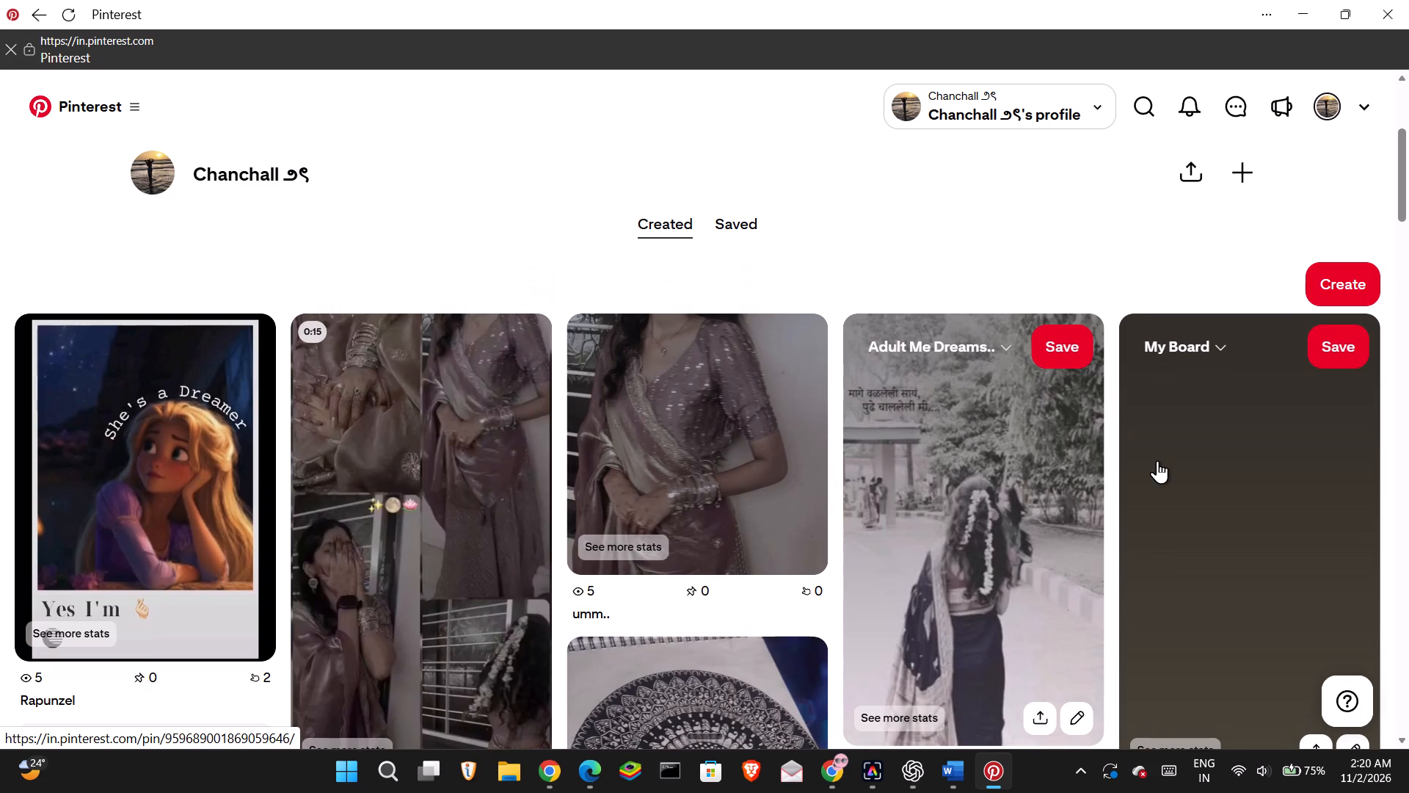
scroll(844, 666, down, 3)
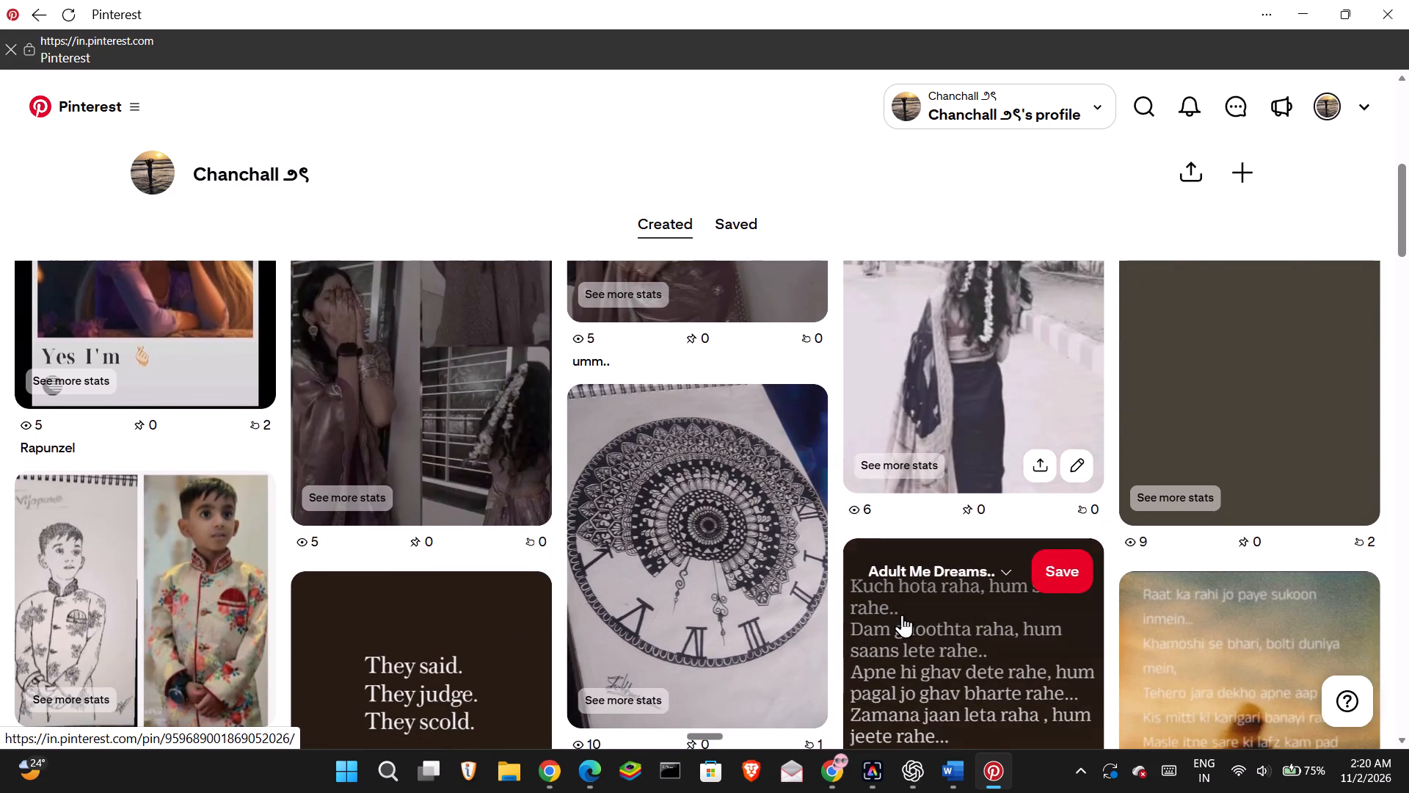
click(902, 615)
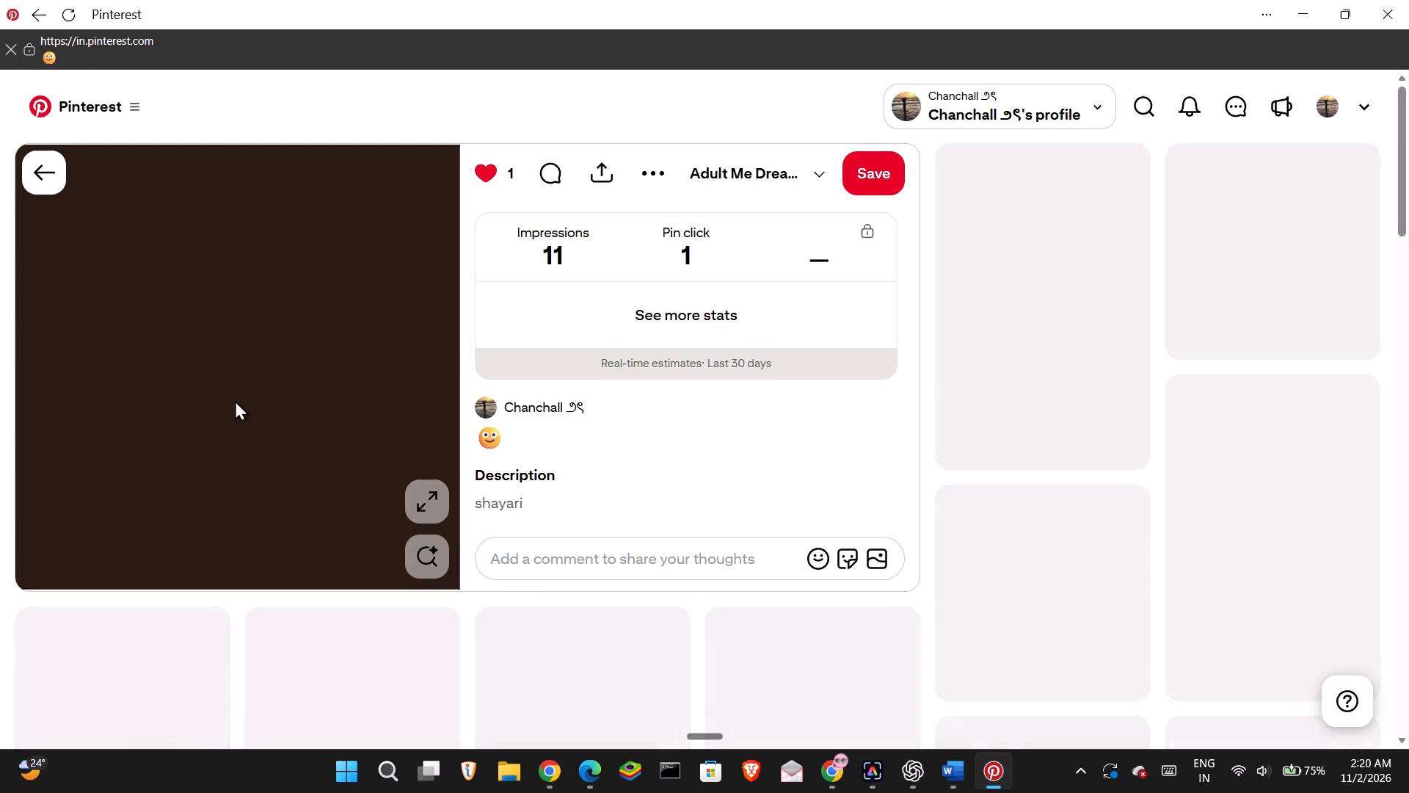
right_click(235, 400)
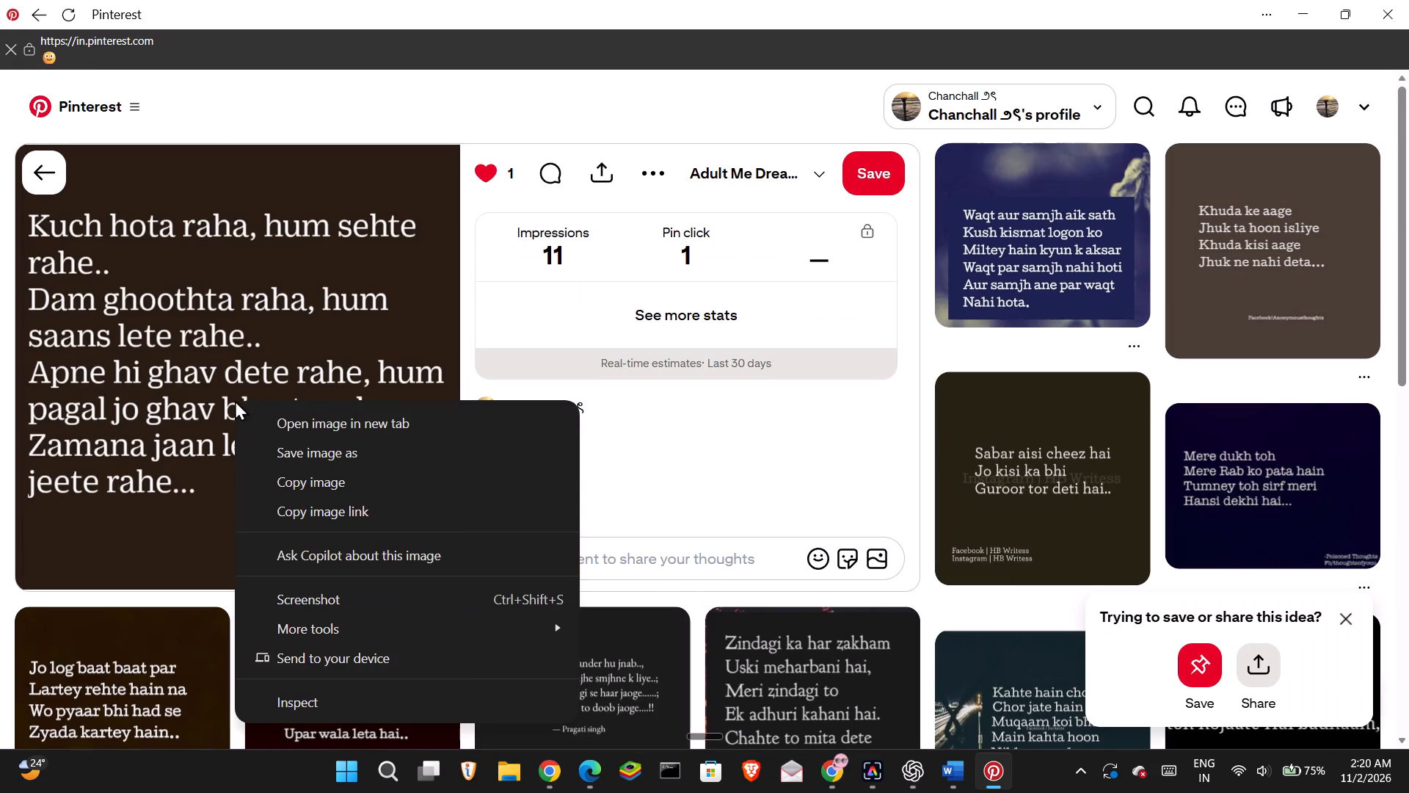
click(336, 485)
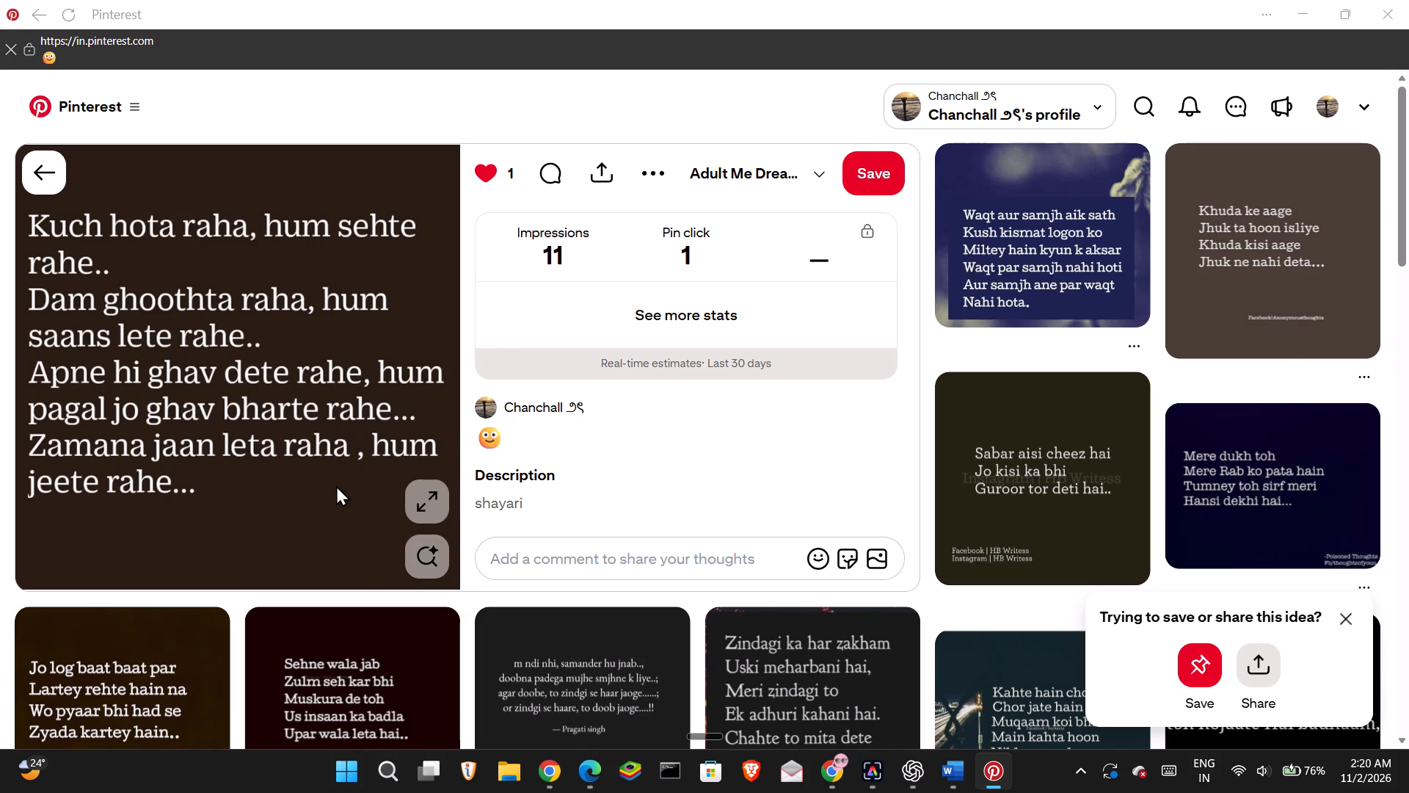
click(523, 678)
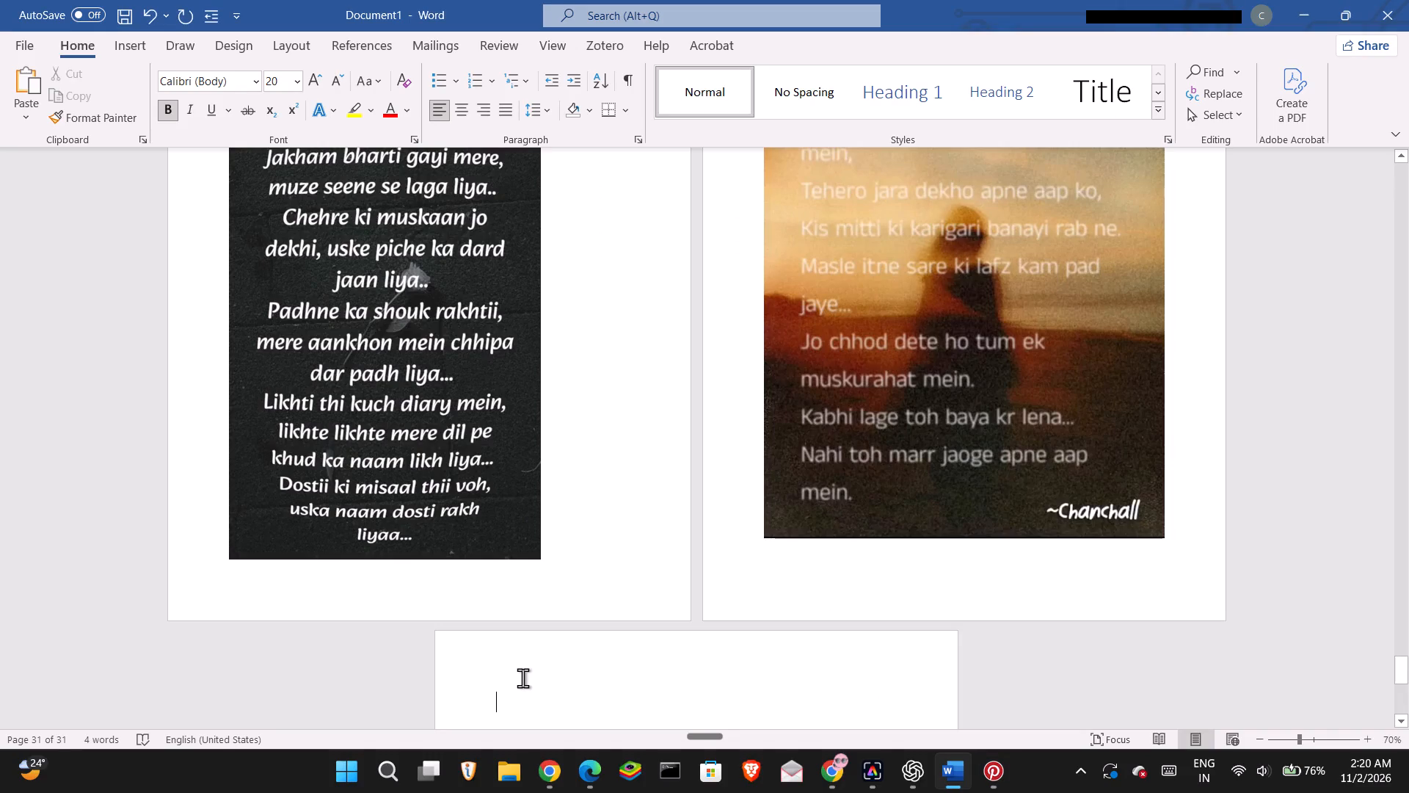
key(ctrl+v)
scroll(523, 678, down, 2)
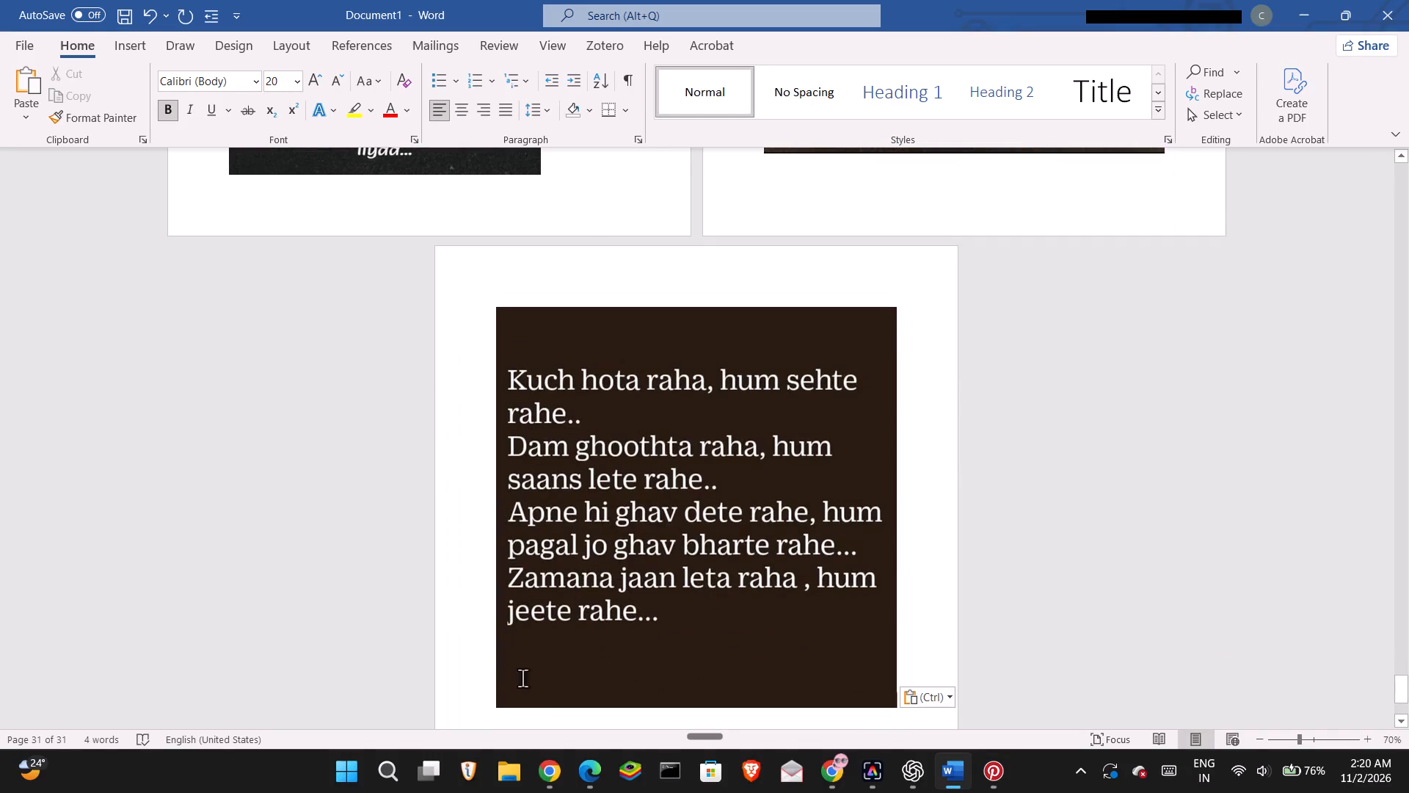
Review the Word document's pages, from the pasted poems back through the Poetry section to the "Arts and creativity" heading.
scroll(523, 678, down, 3)
scroll(523, 678, up, 6)
scroll(523, 678, up, 20)
scroll(523, 678, up, 20)
scroll(523, 678, up, 7)
scroll(523, 678, up, 20)
scroll(523, 678, up, 20)
scroll(523, 678, up, 20)
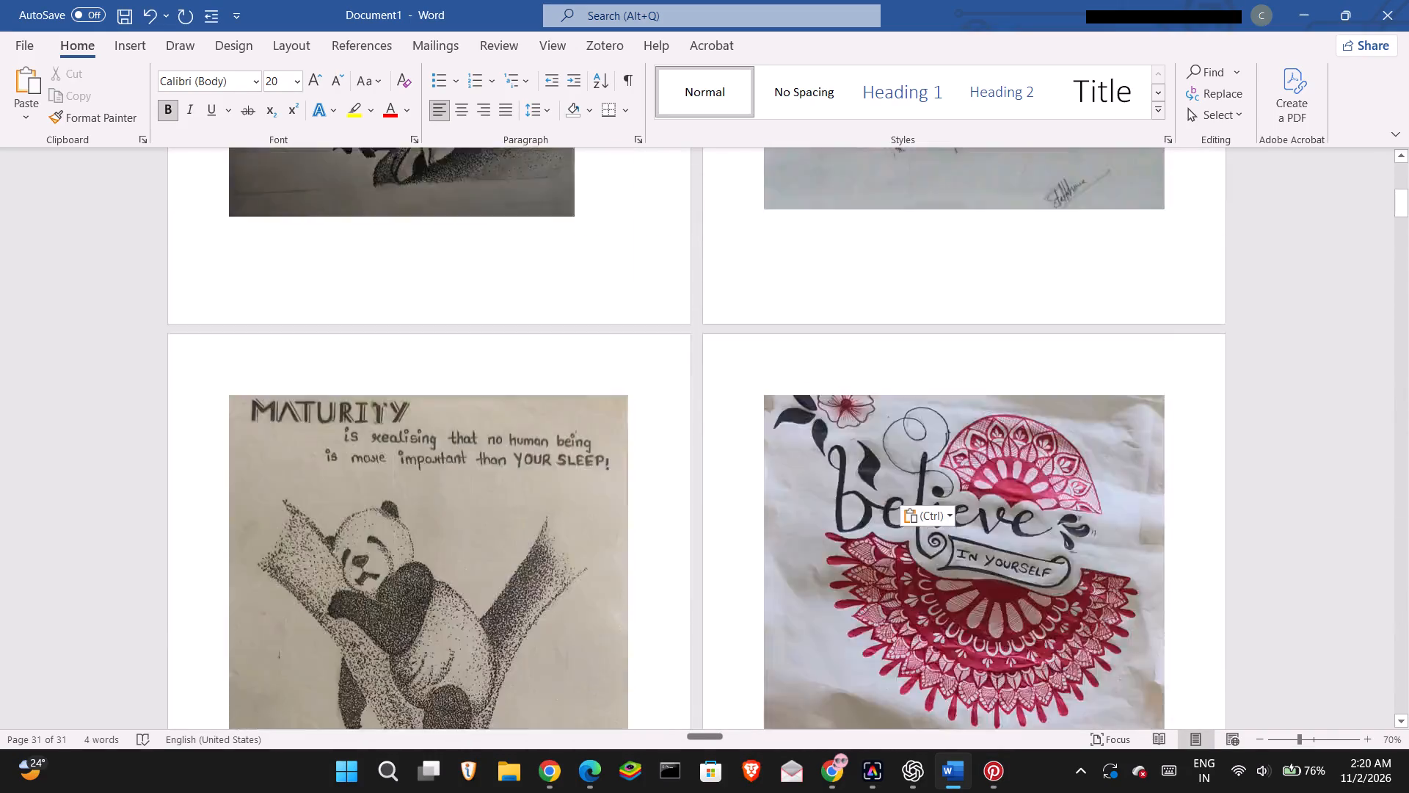
scroll(523, 678, up, 9)
scroll(523, 678, down, 14)
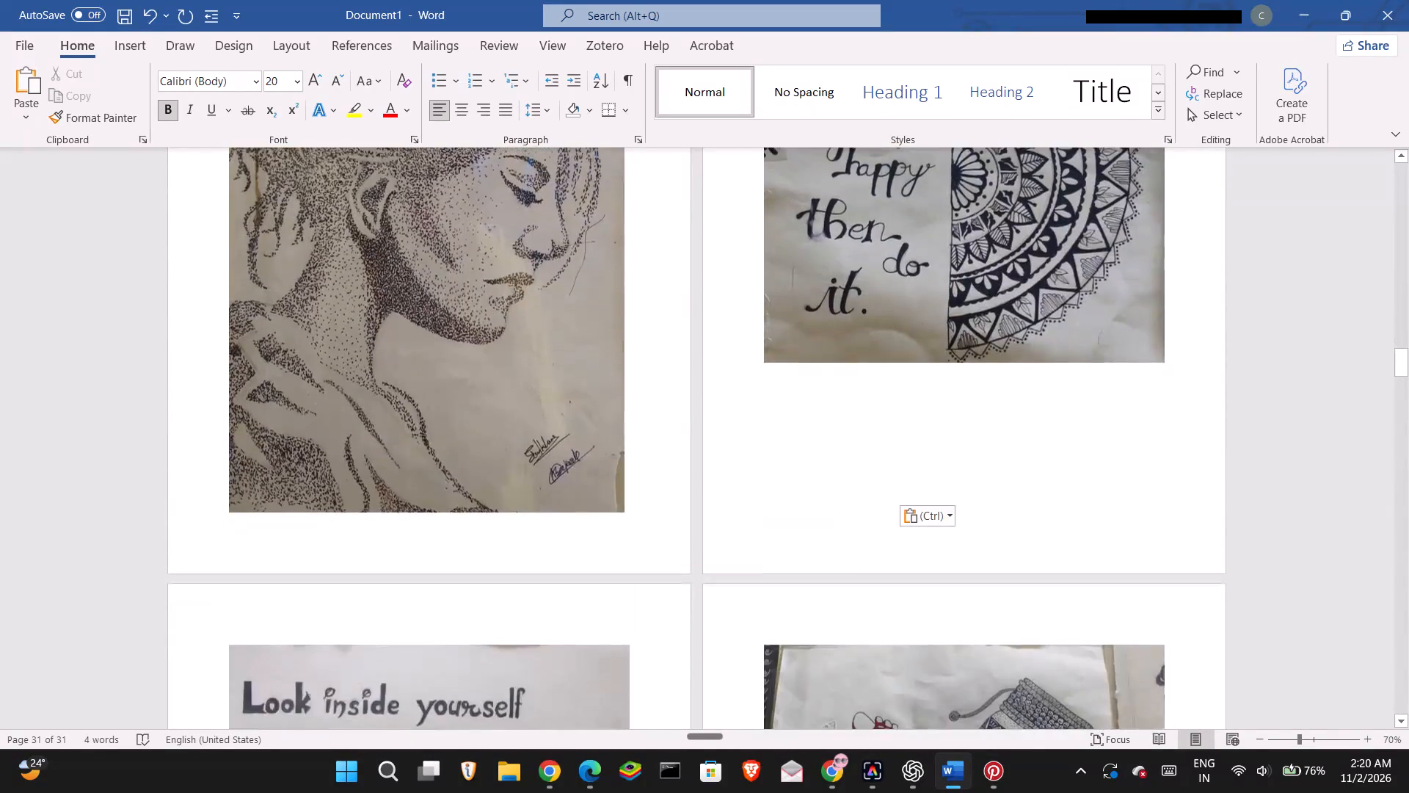
scroll(523, 678, down, 3)
scroll(523, 678, up, 1)
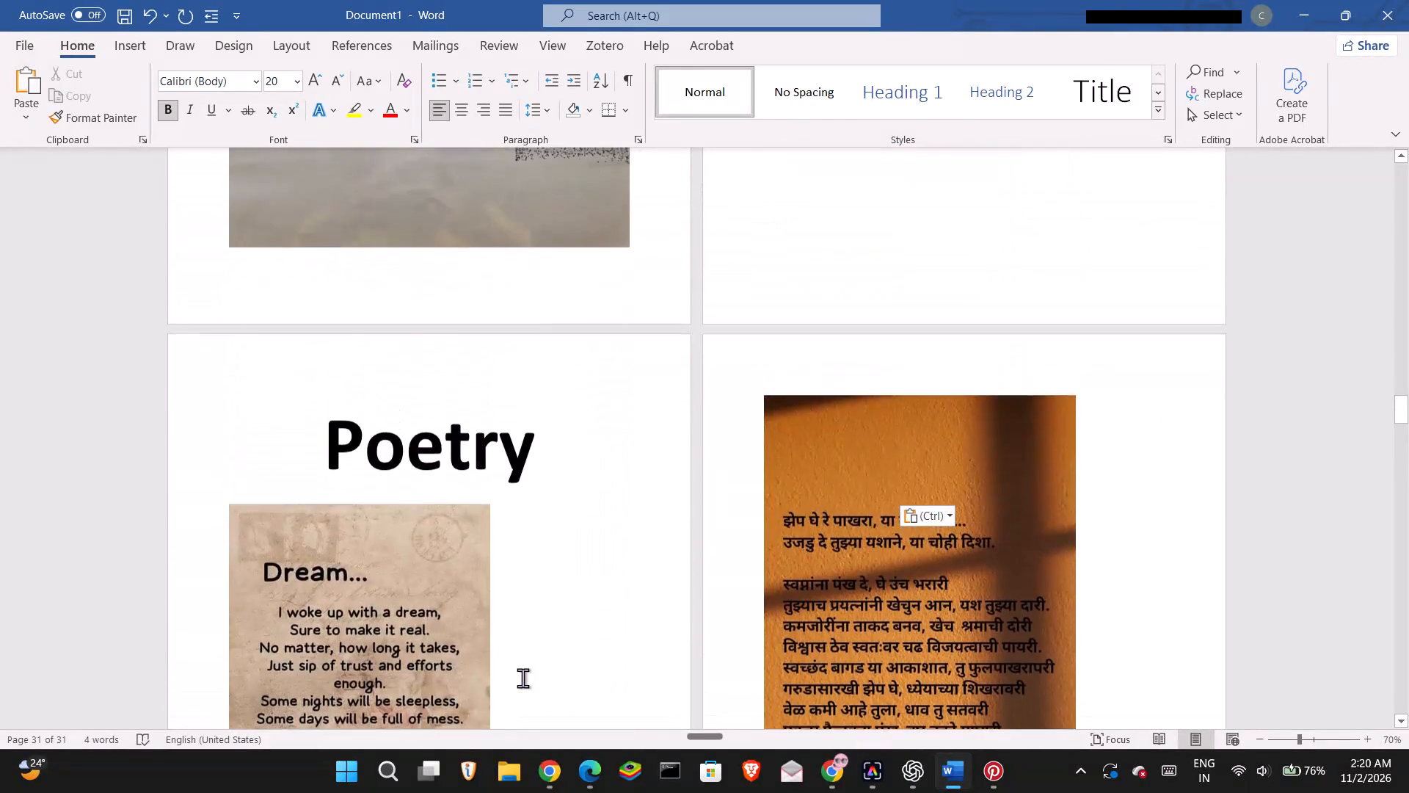
scroll(523, 678, up, 4)
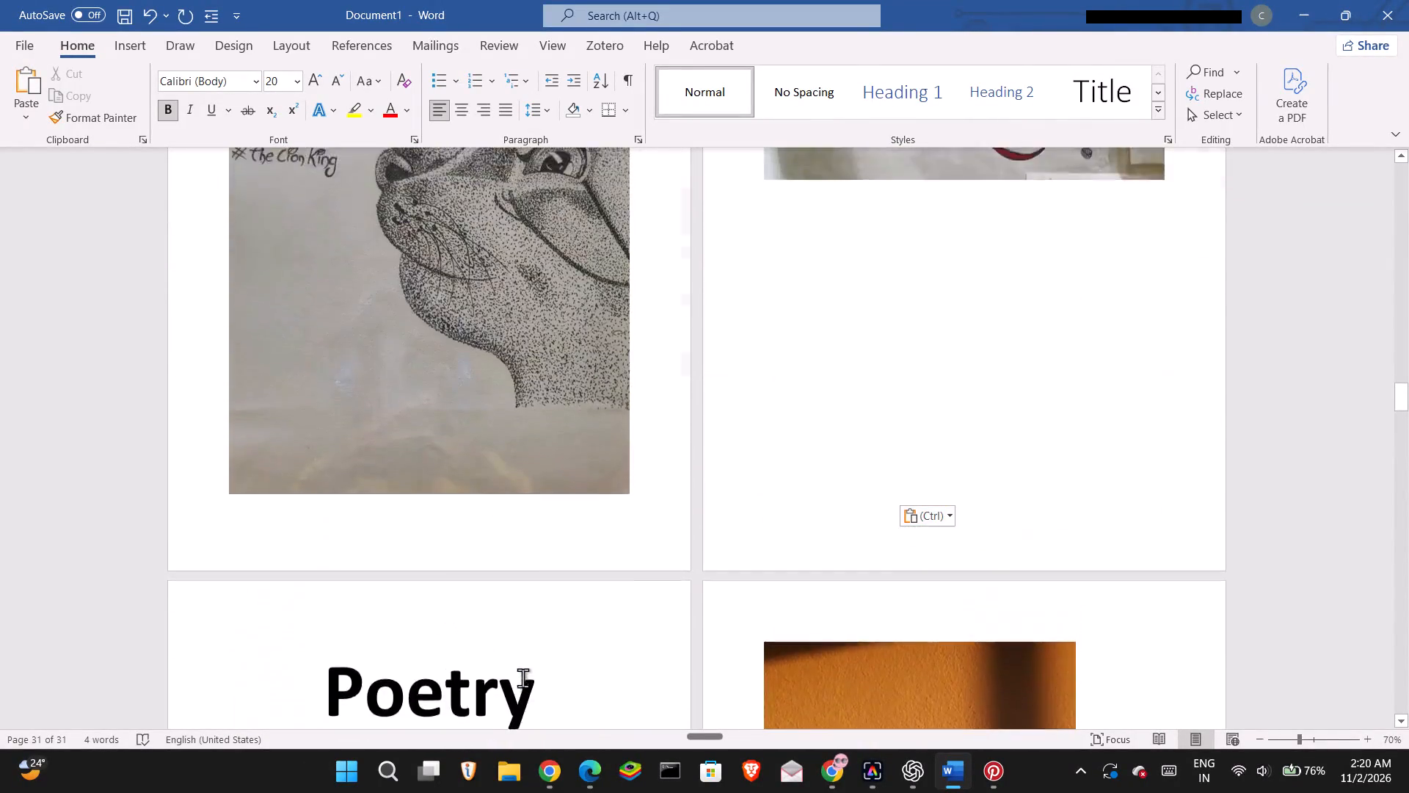
scroll(523, 678, up, 11)
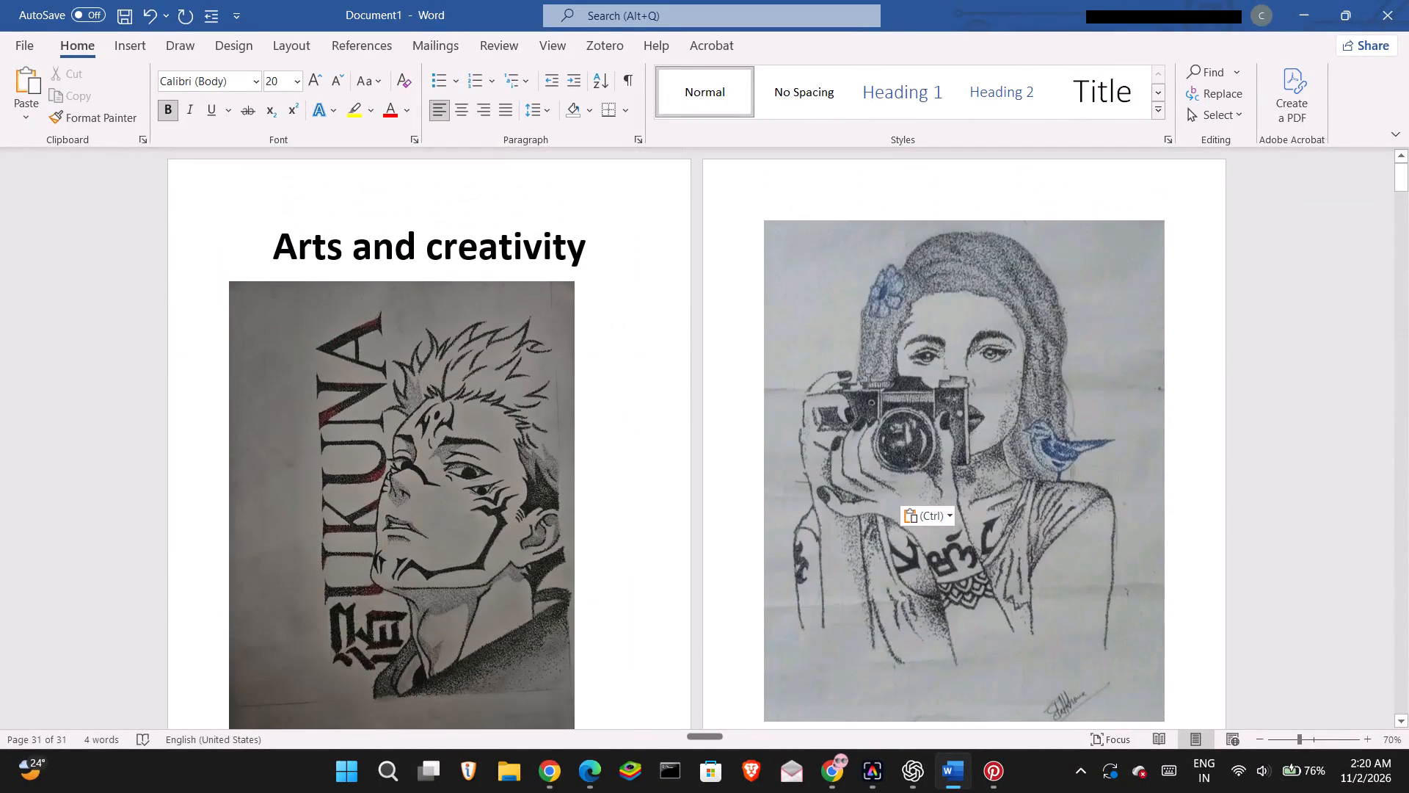
Set up saving a copy of the Word document in the Downloads folder with PDF as the file type.
click(26, 48)
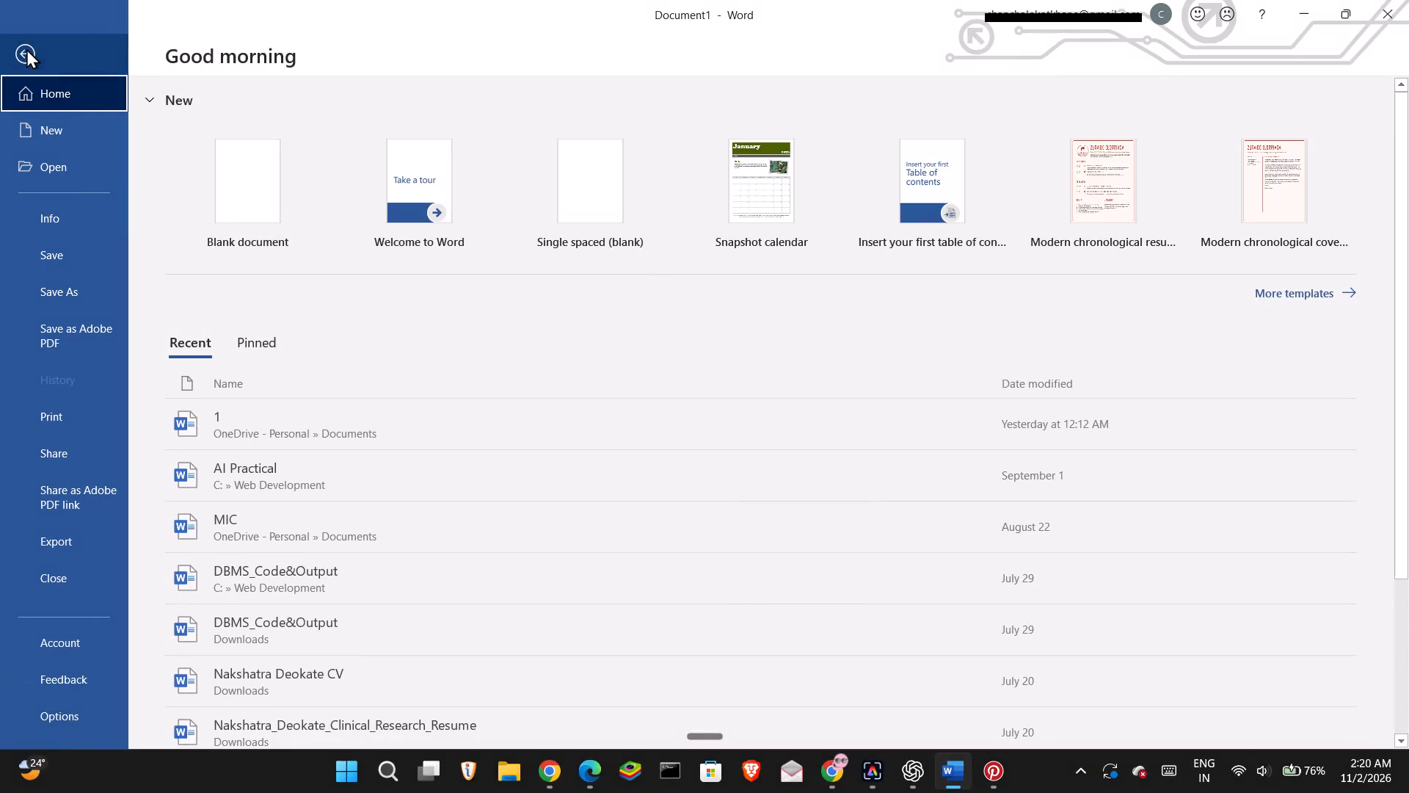
click(51, 299)
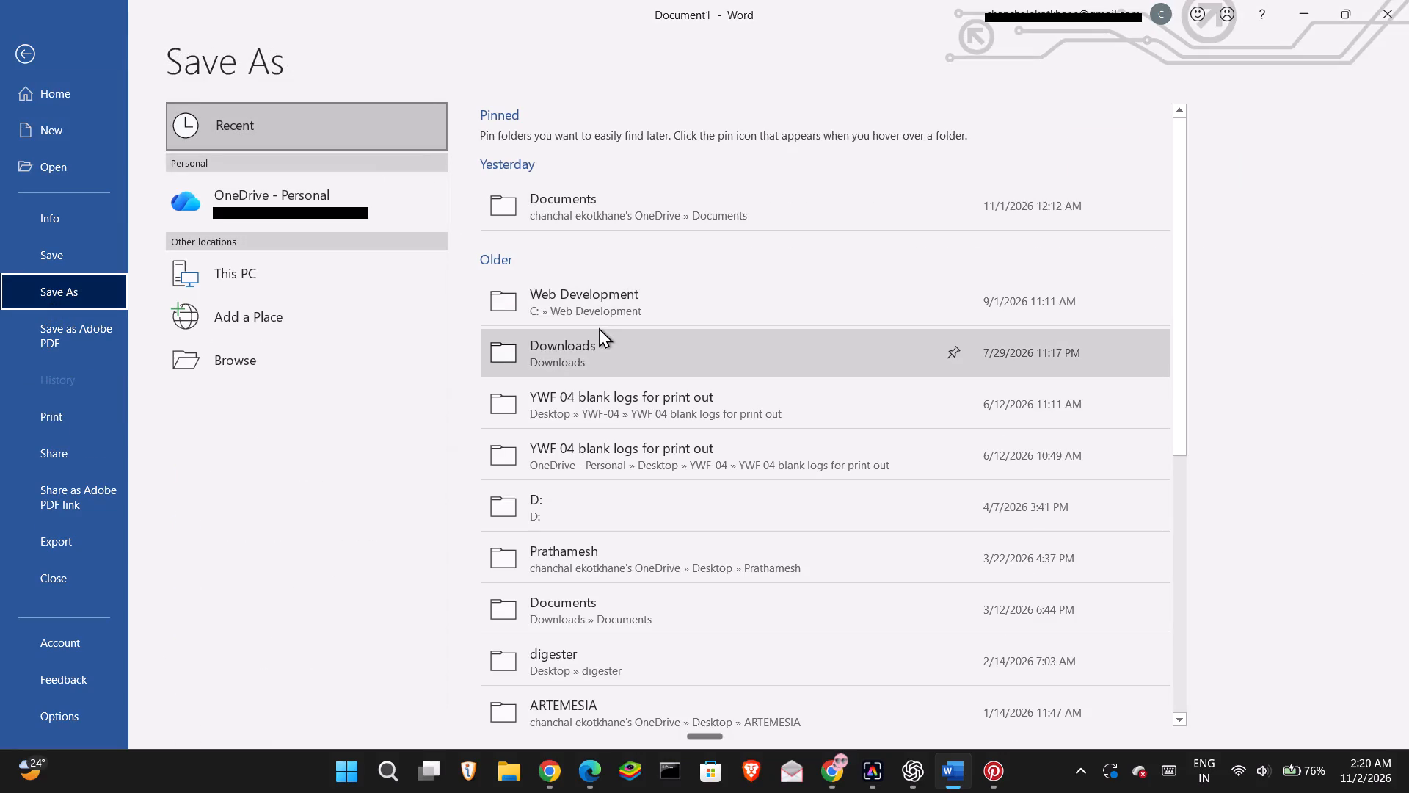
click(599, 327)
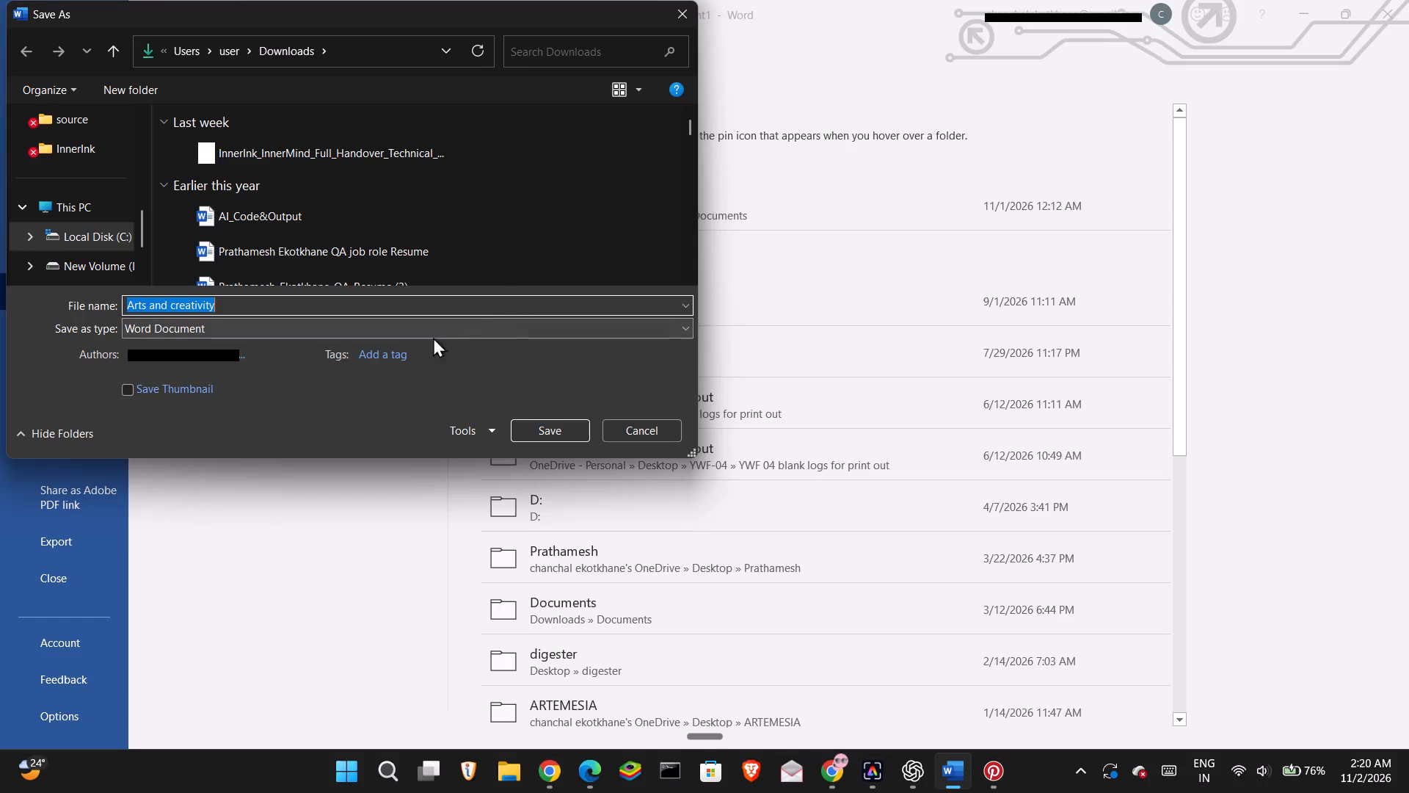
click(414, 327)
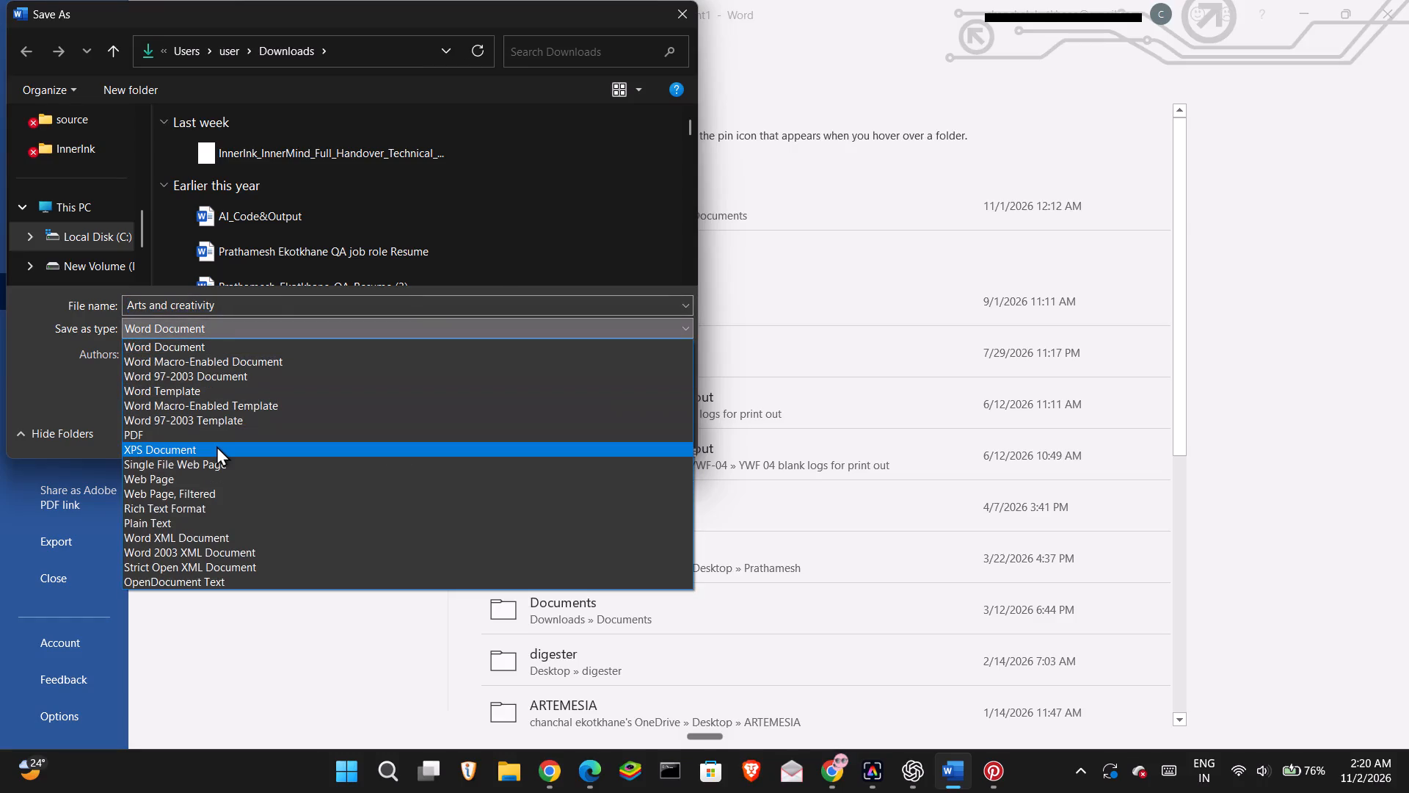
click(235, 440)
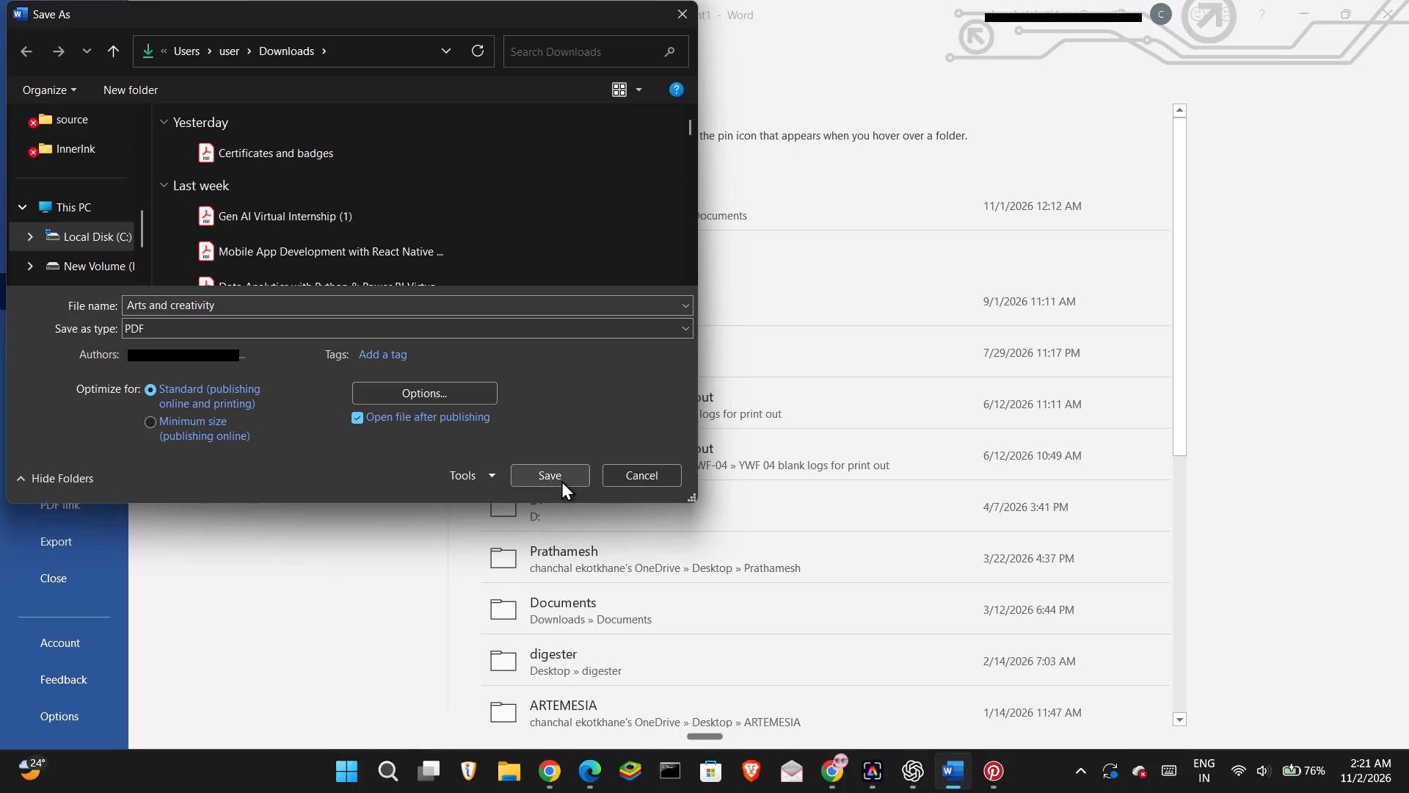
Change the file name to "Arts and petry" and save the PDF.
click(320, 302)
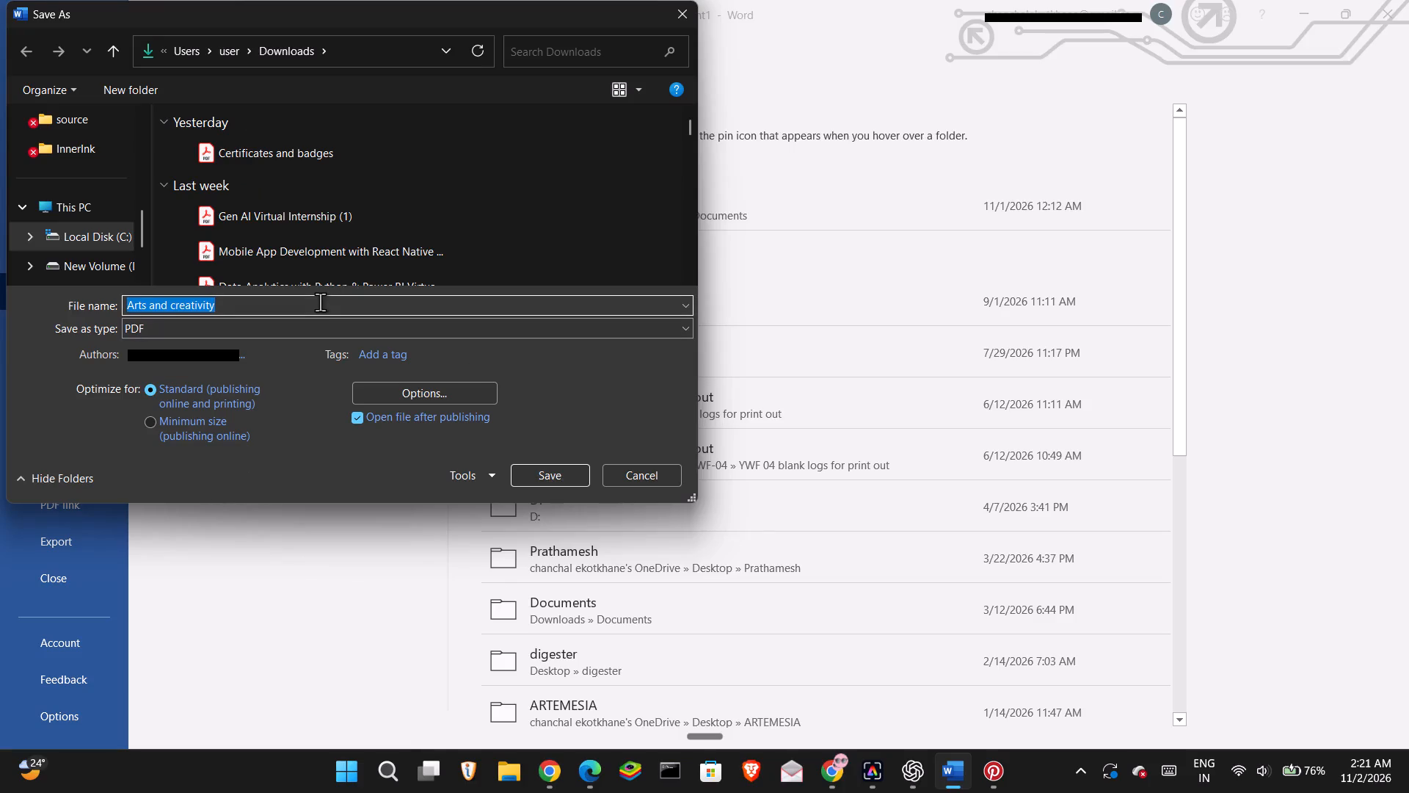
click(320, 302)
key(BackSpace)
key(BackSpace)
key(BackSpace)
key(BackSpace)
key(BackSpace)
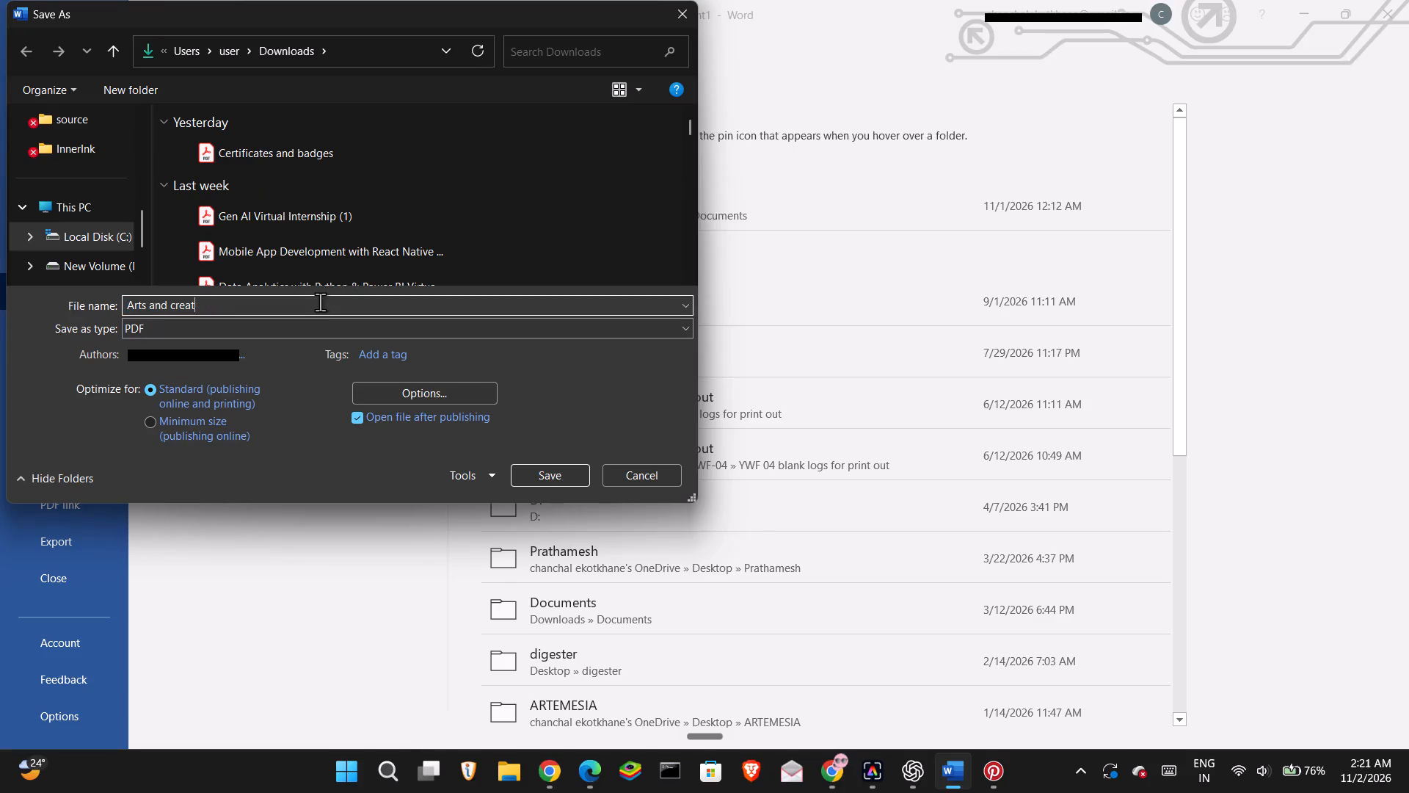
key(BackSpace)
key(BackSpace)
key(BackSpace)
key(BackSpace)
key(BackSpace)
key(BackSpace)
key(BackSpace)
key(BackSpace)
key(BackSpace)
text(and petry)
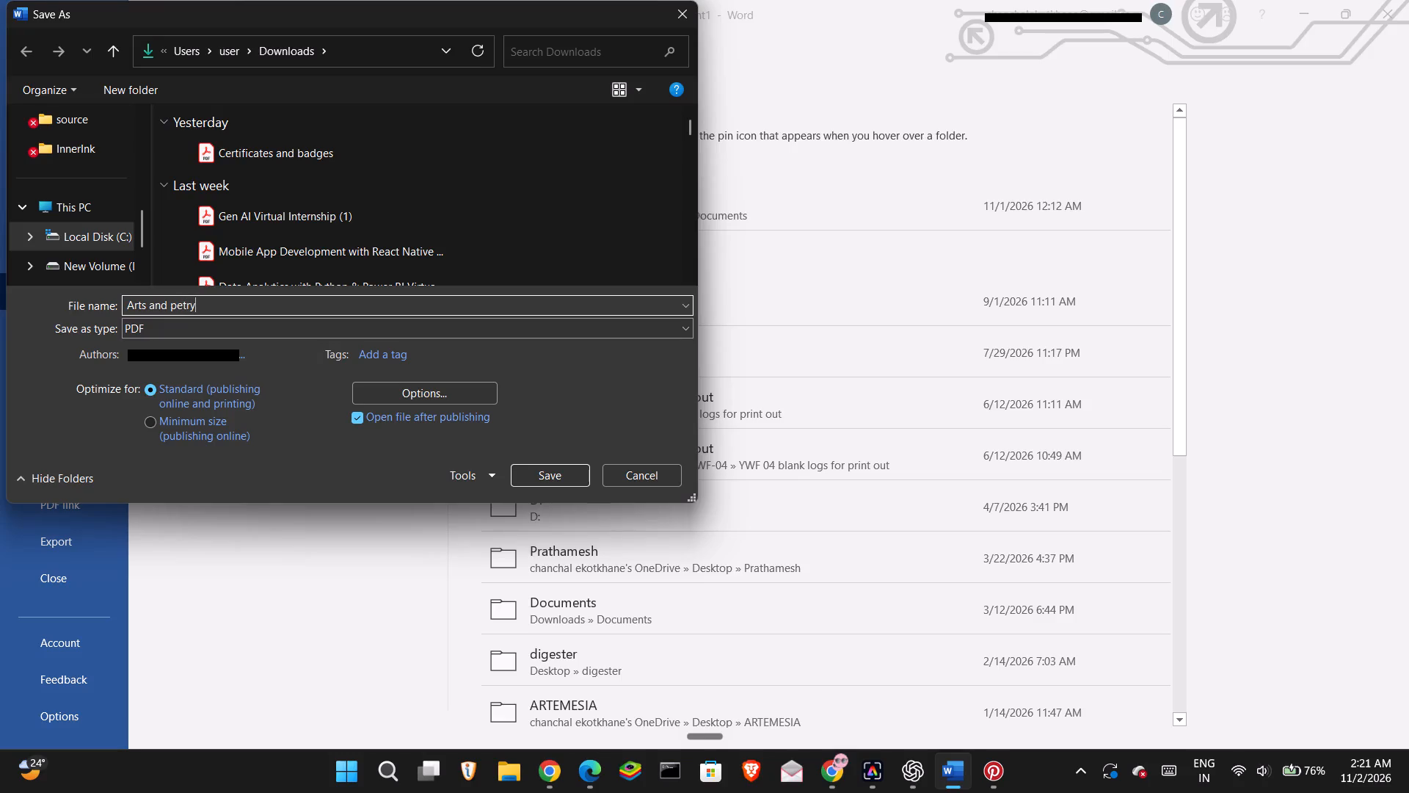
click(537, 467)
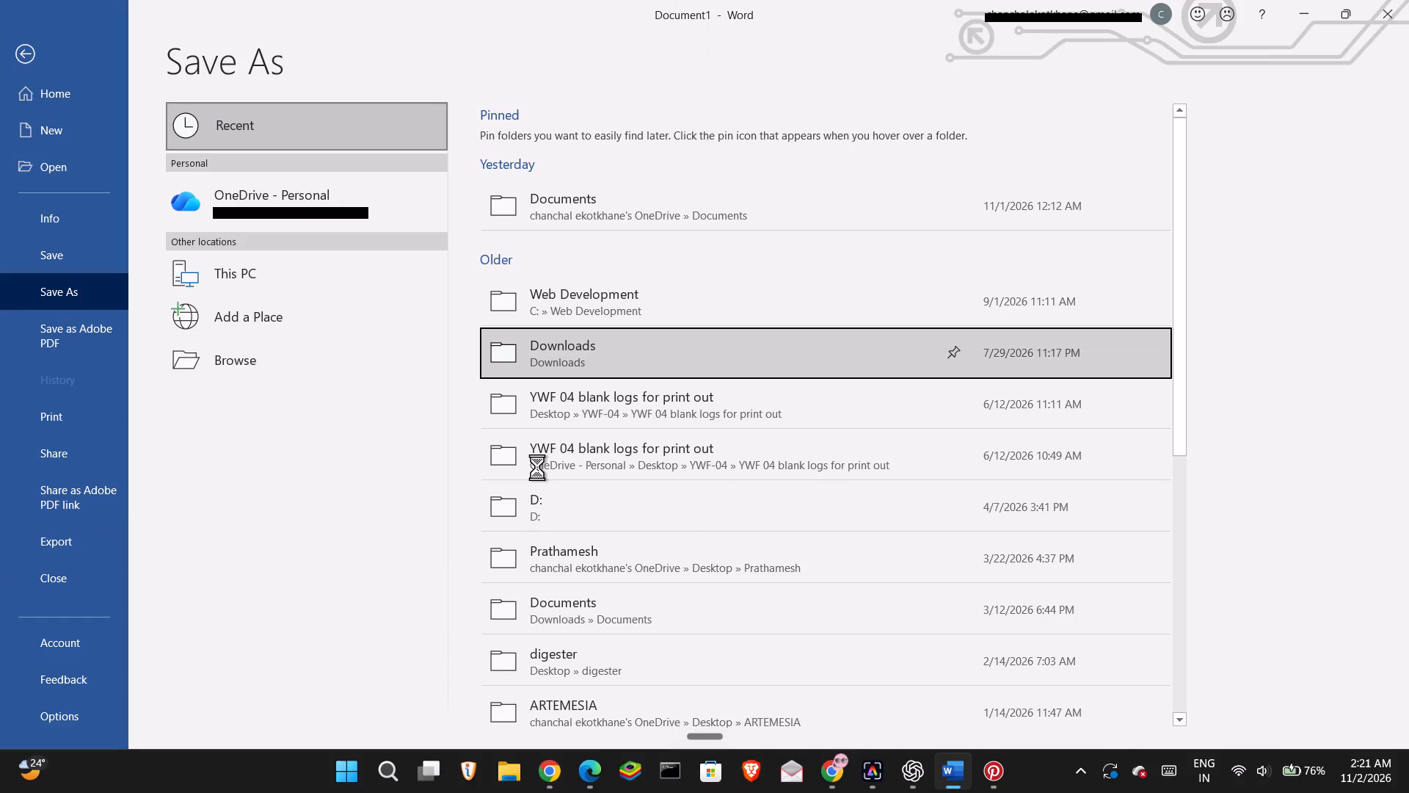
Review the pages of the exported "Arts and petry" PDF in Adobe Acrobat, and close it.
scroll(537, 467, down, 5)
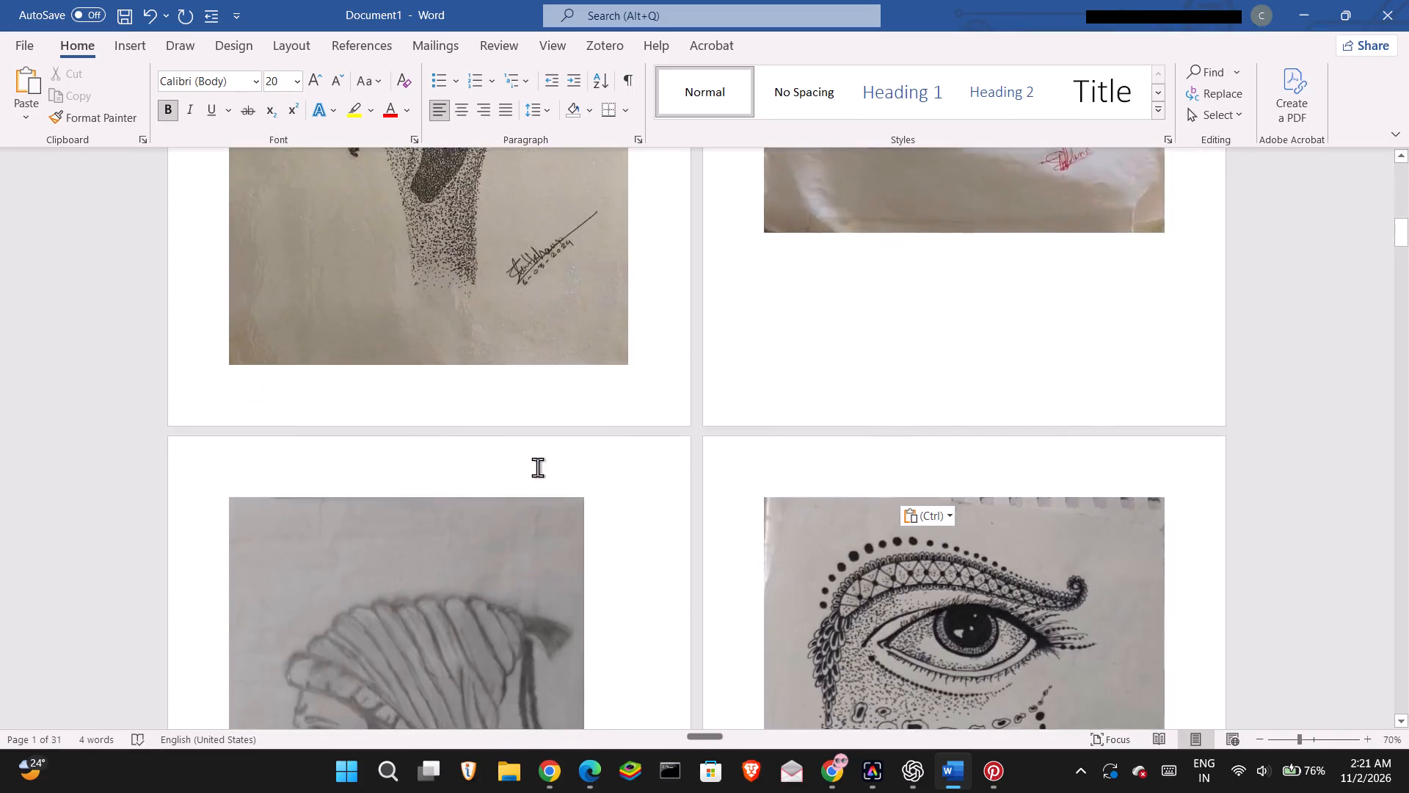
scroll(537, 467, down, 3)
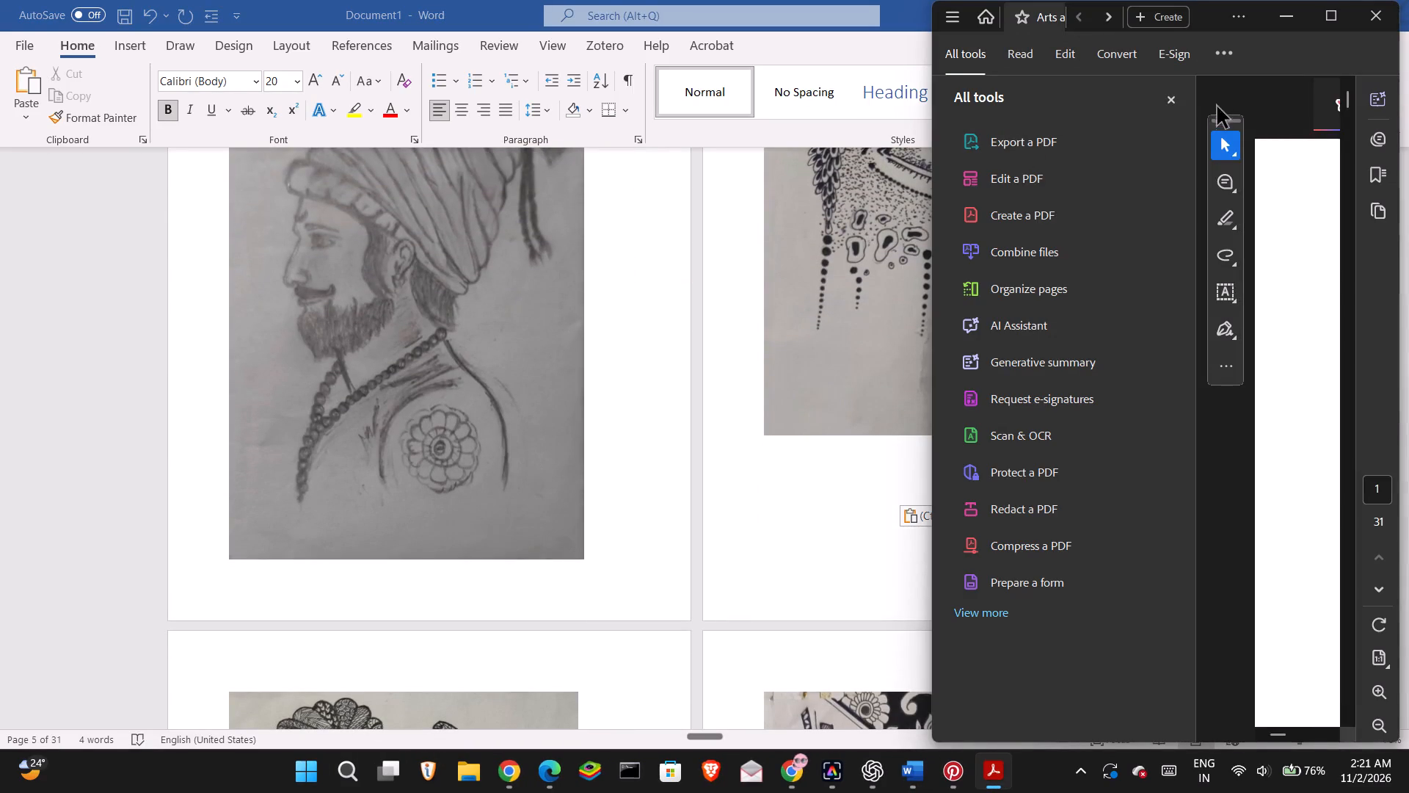
click(1331, 26)
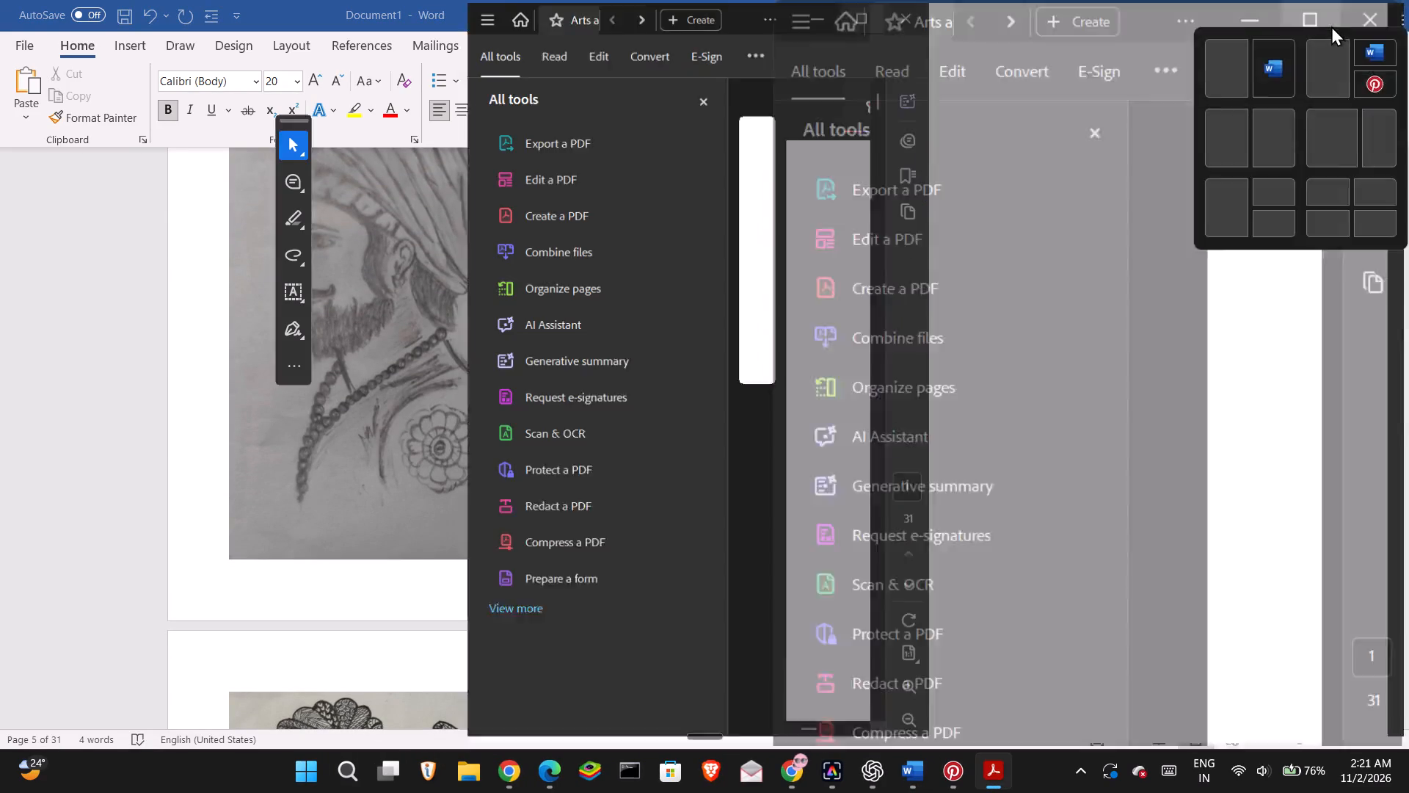
scroll(850, 480, down, 18)
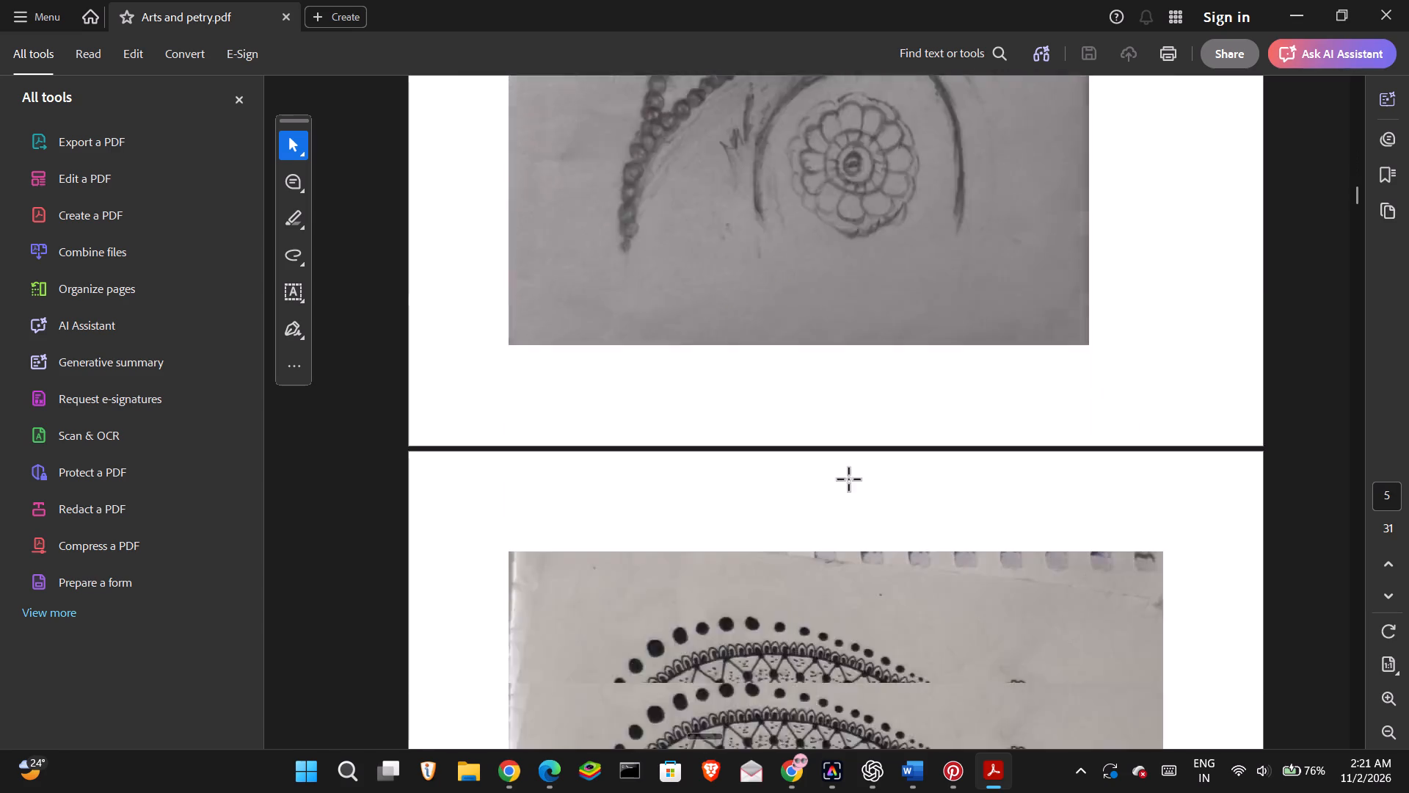
scroll(850, 480, down, 16)
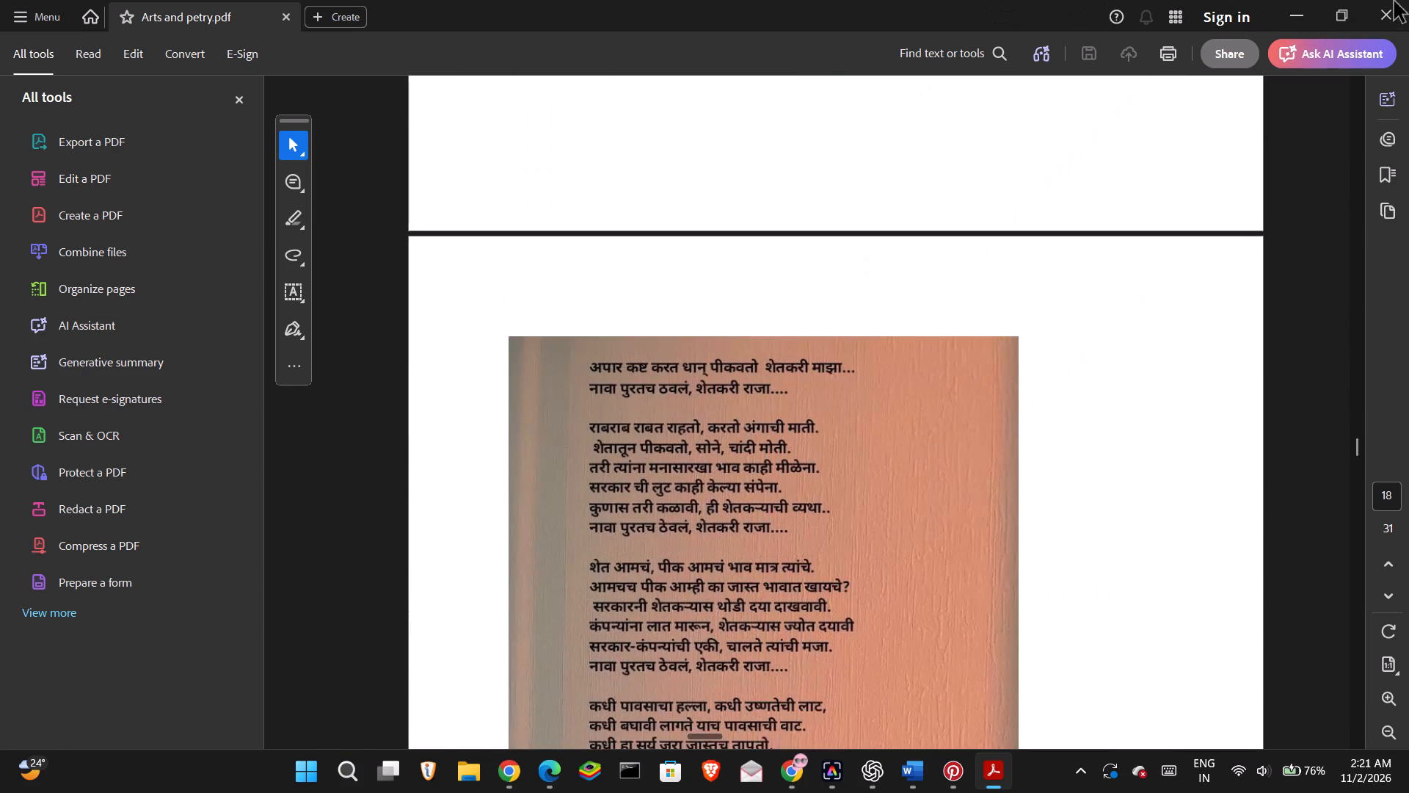
click(1405, 1)
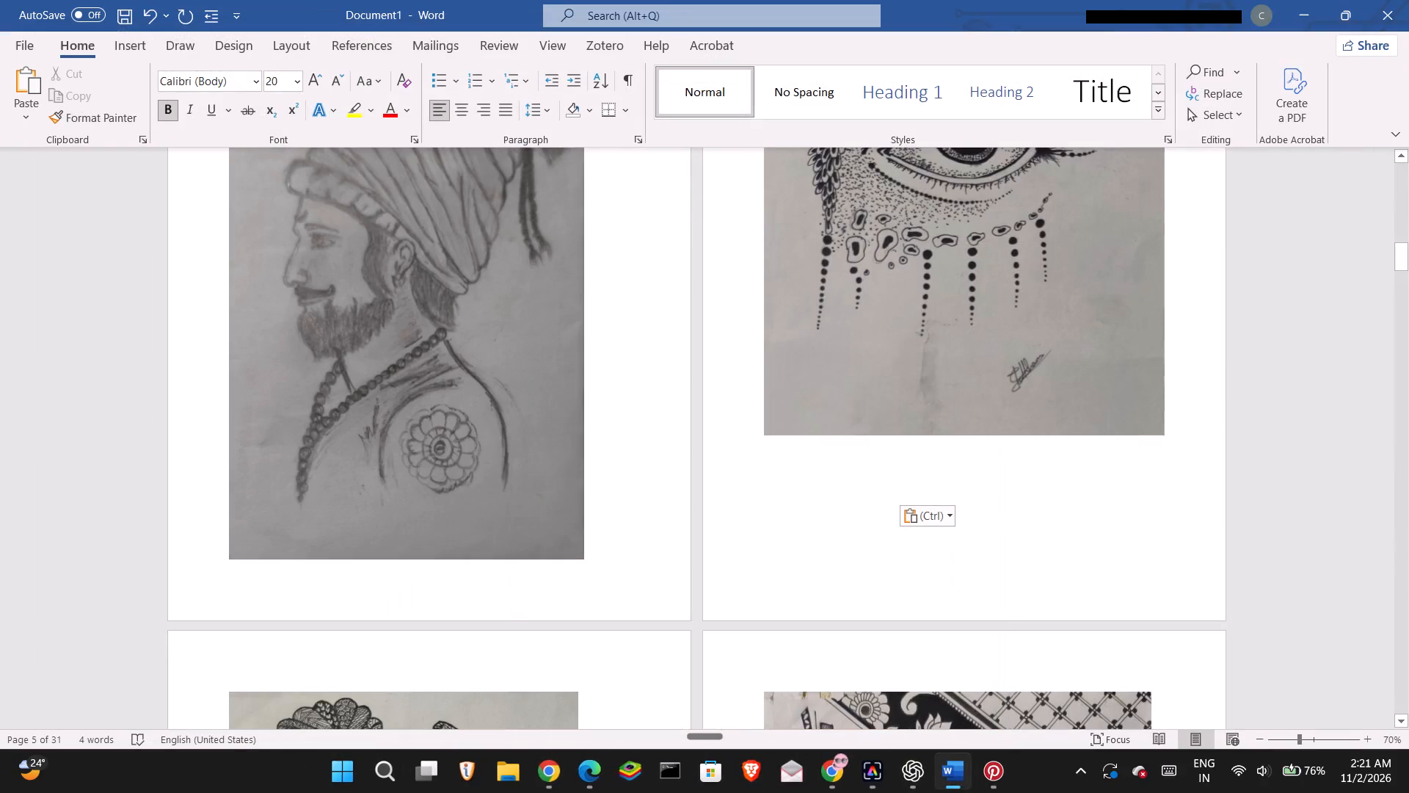
Close the Word document, saving it as "Arts and creativity" in the OneDrive Documents folder, and close Pinterest.
click(1385, 10)
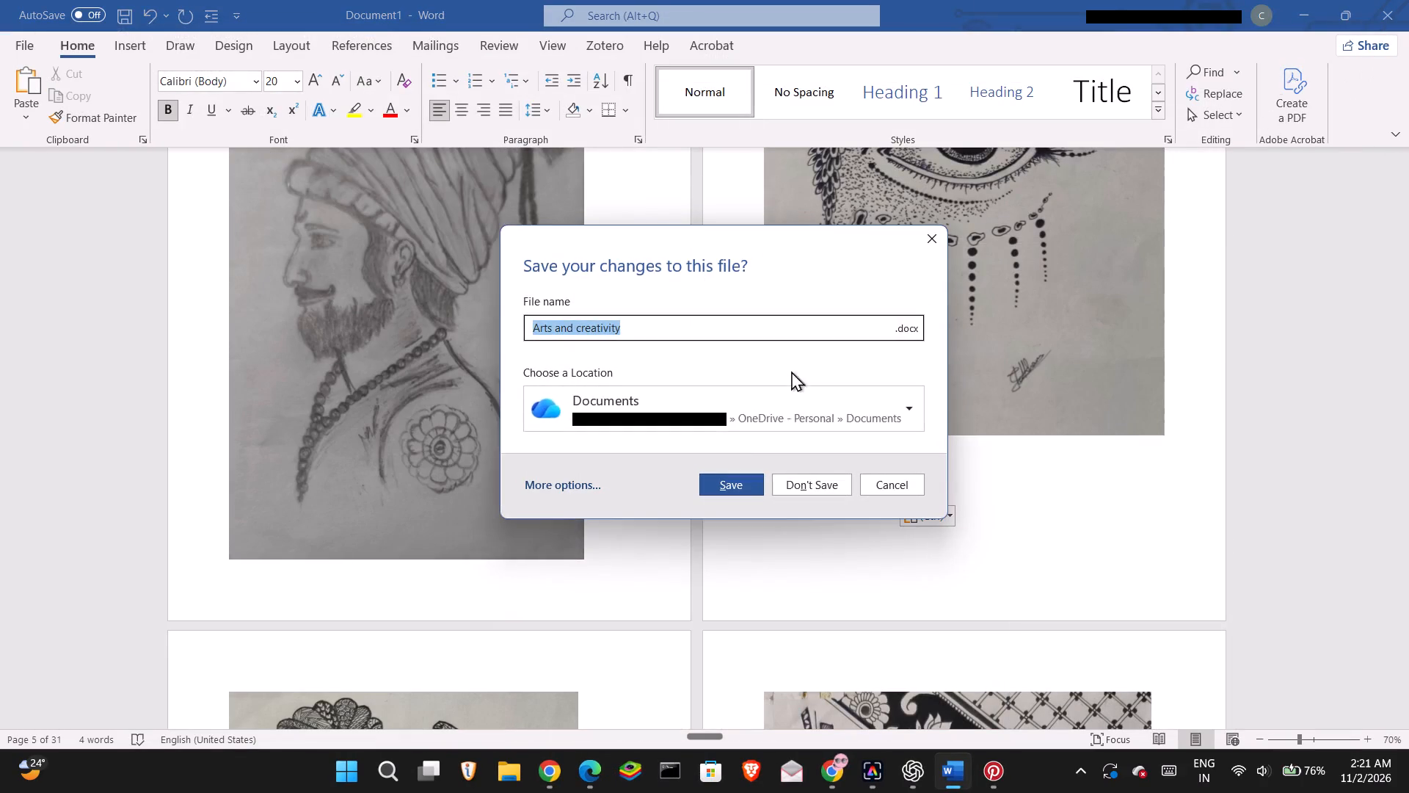
click(735, 484)
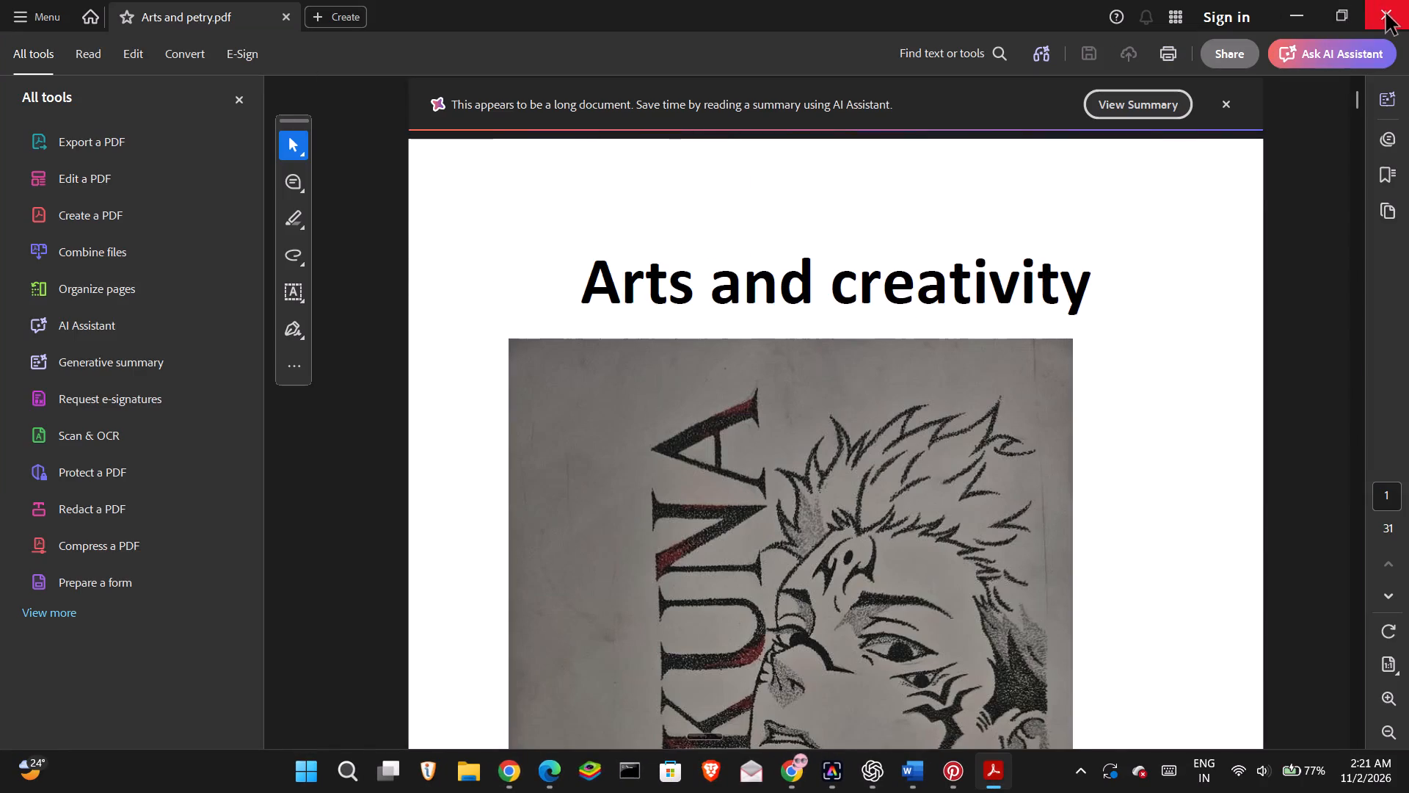
click(1384, 11)
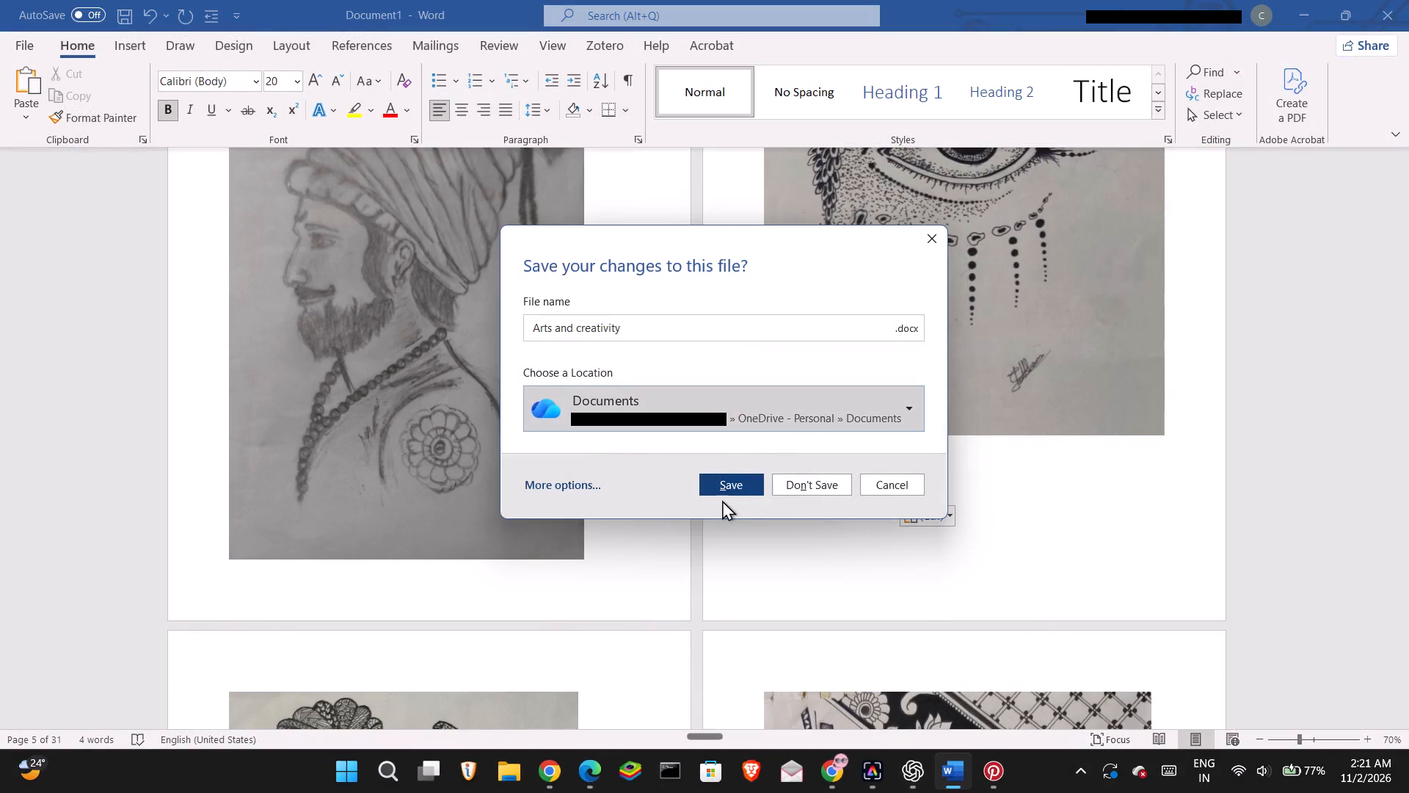
click(737, 479)
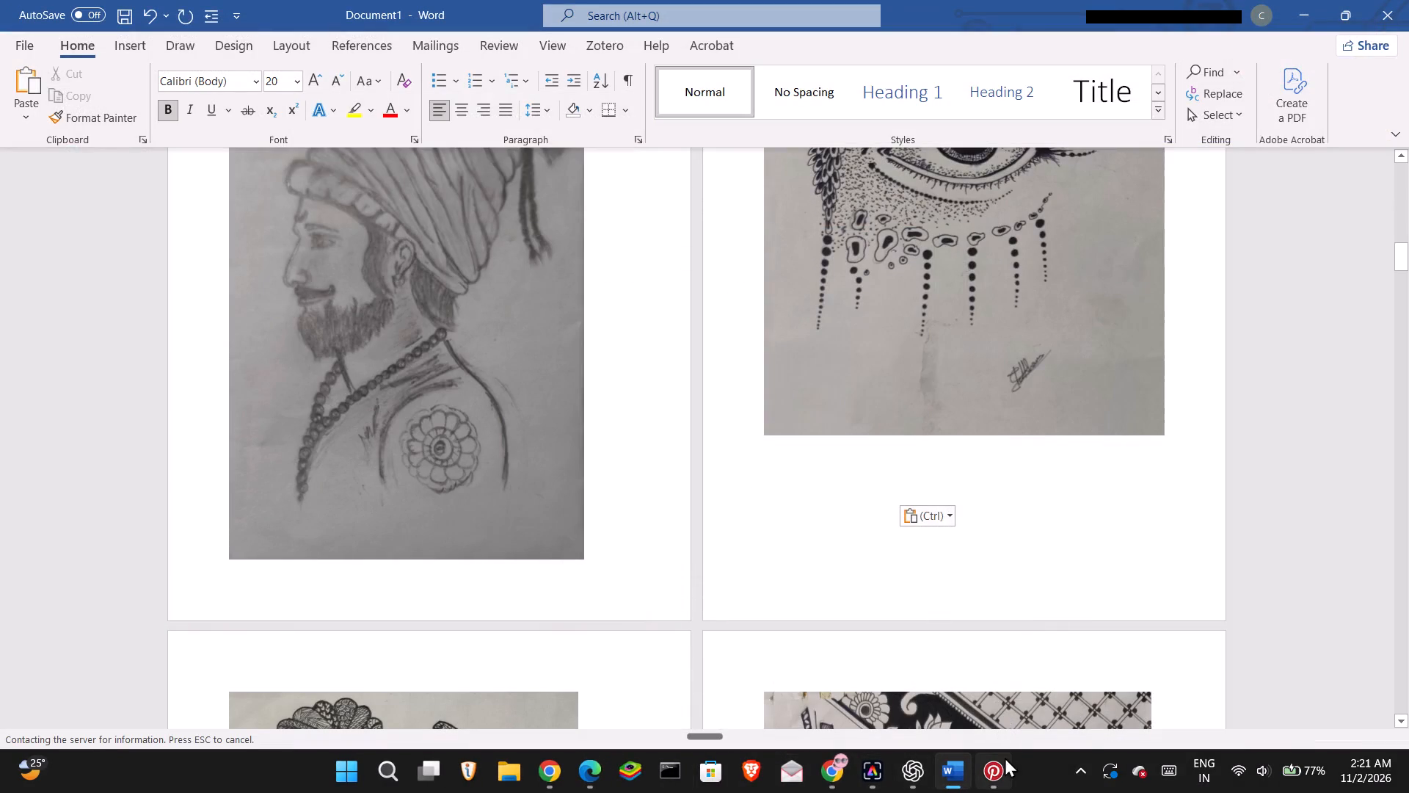
click(1076, 615)
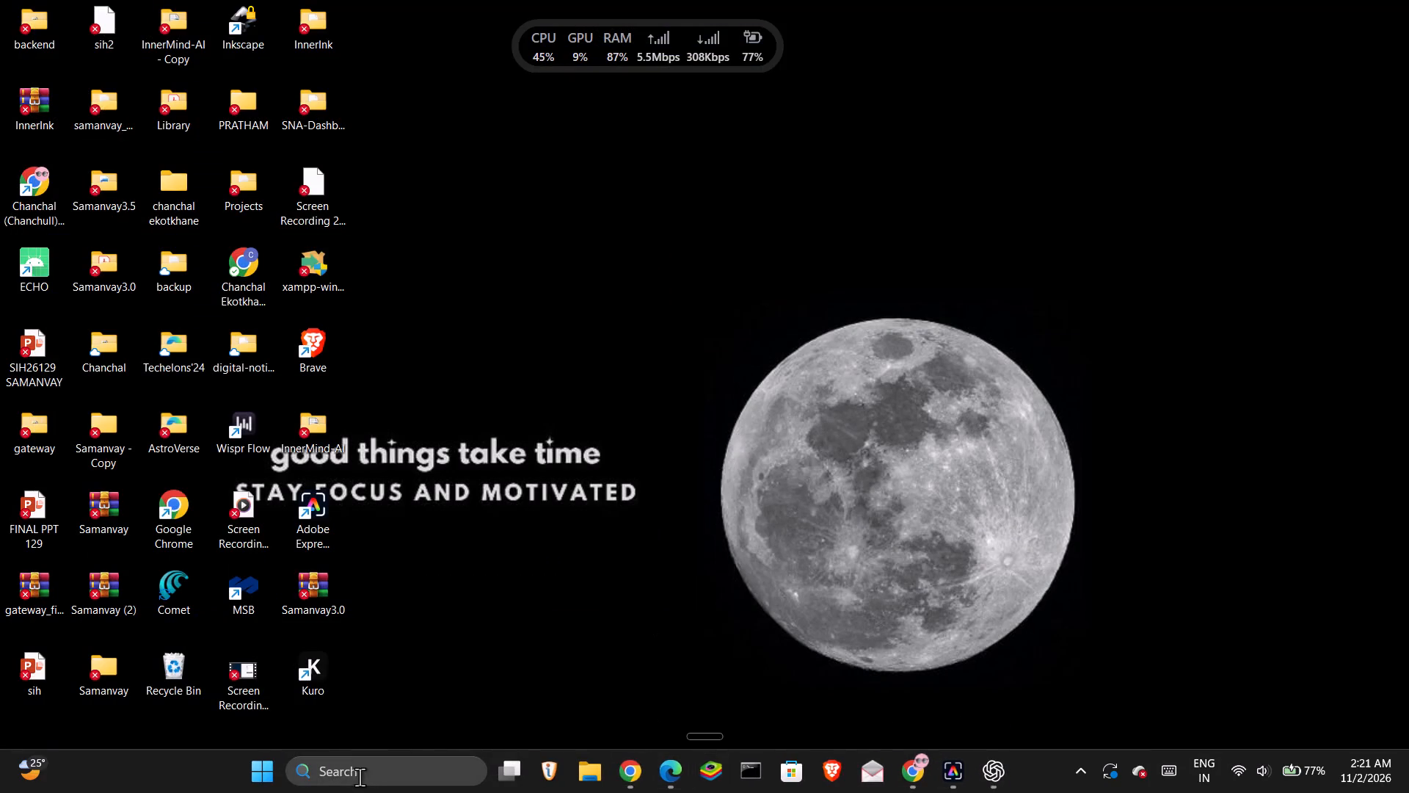
Open Word again and create a new blank document.
click(363, 776)
key(w)
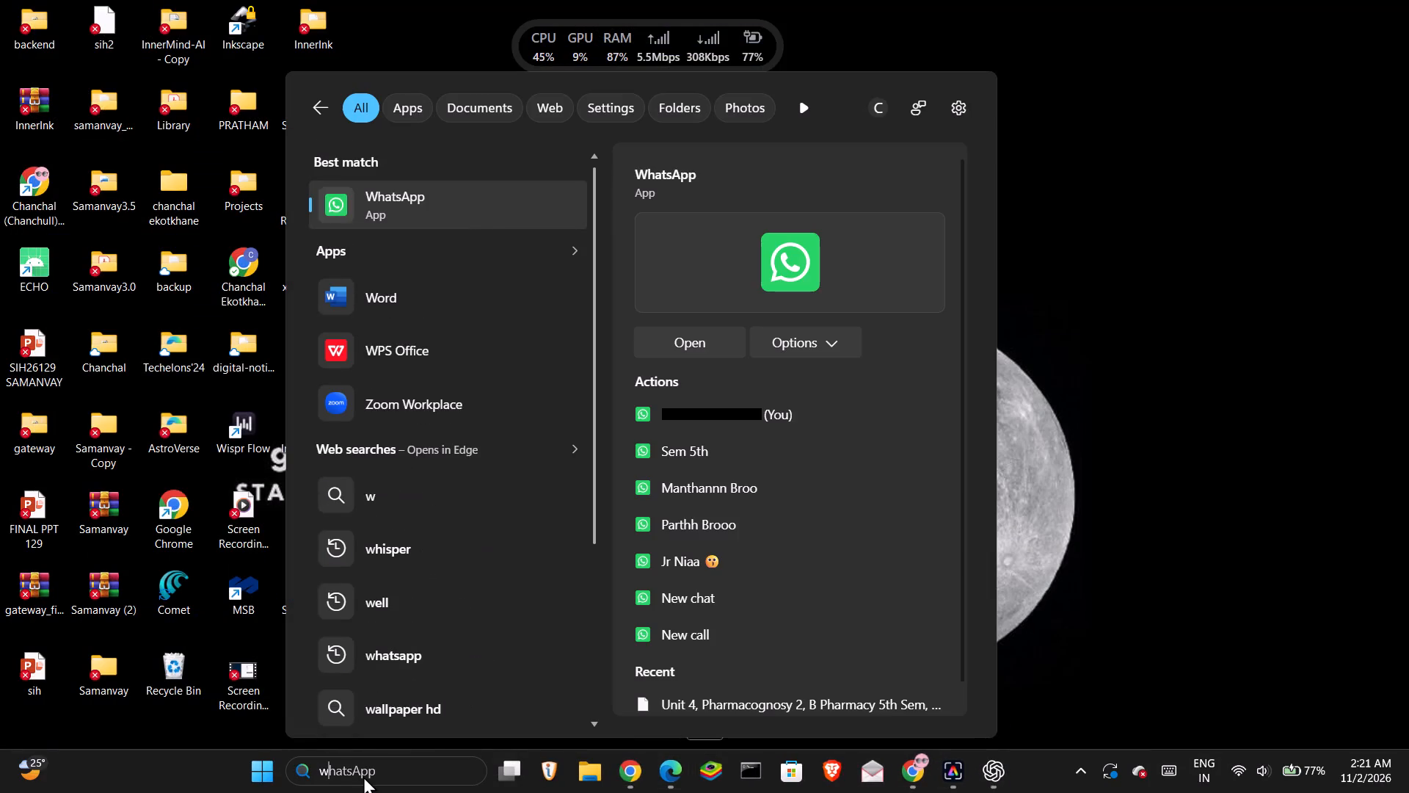
click(376, 286)
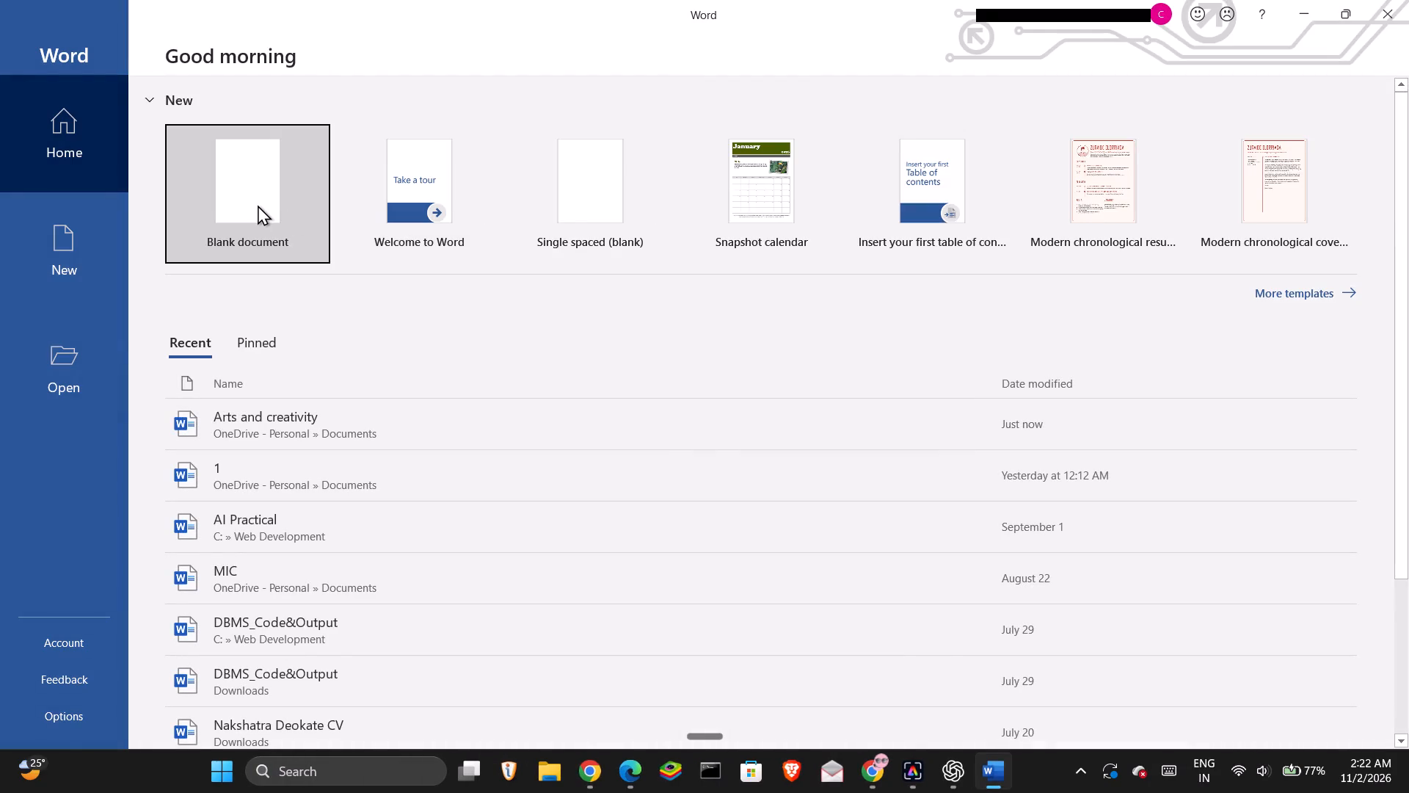
click(258, 205)
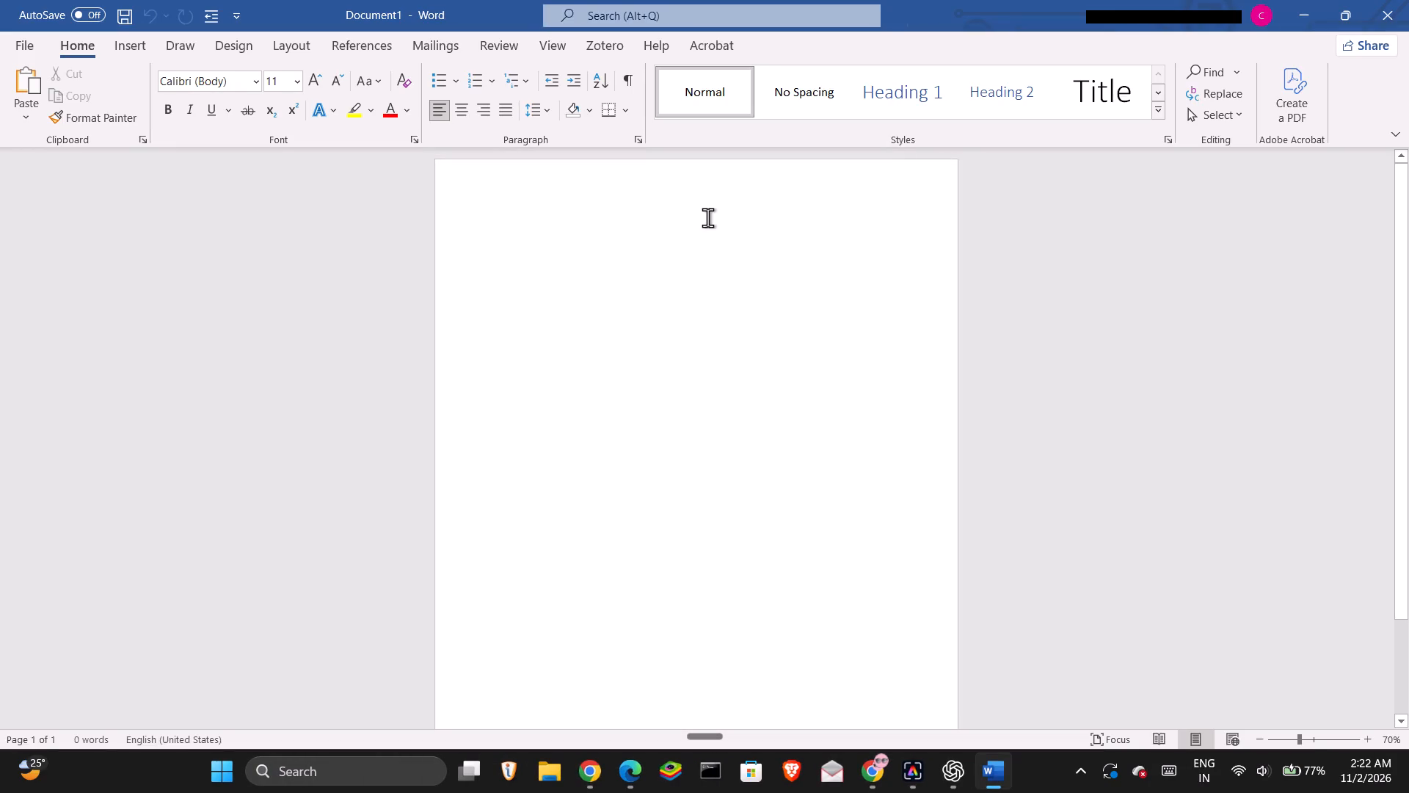
Add the title "Innerink" to the blank page and format it bold, 48 pt and centered.
click(705, 218)
key(shift+i)
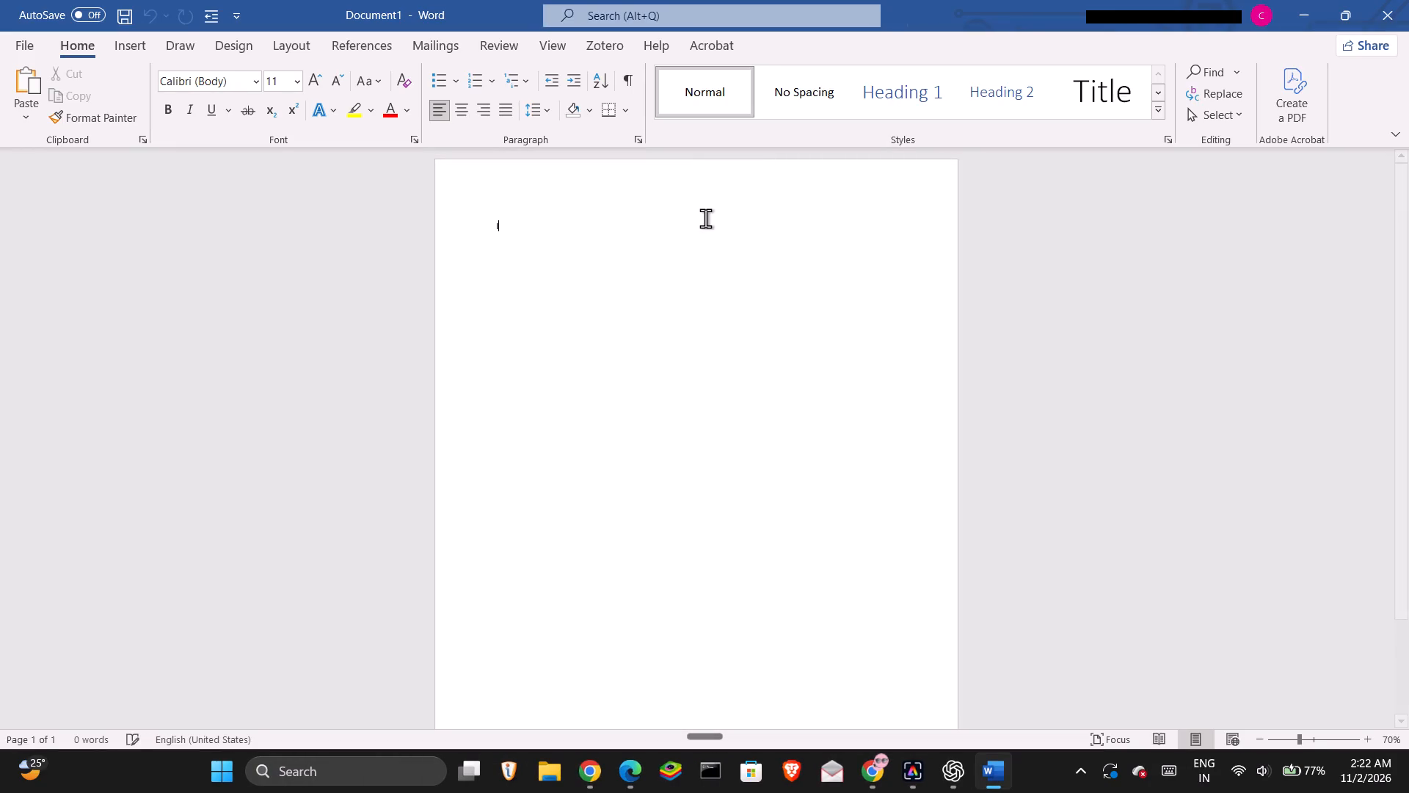
text(nnerink)
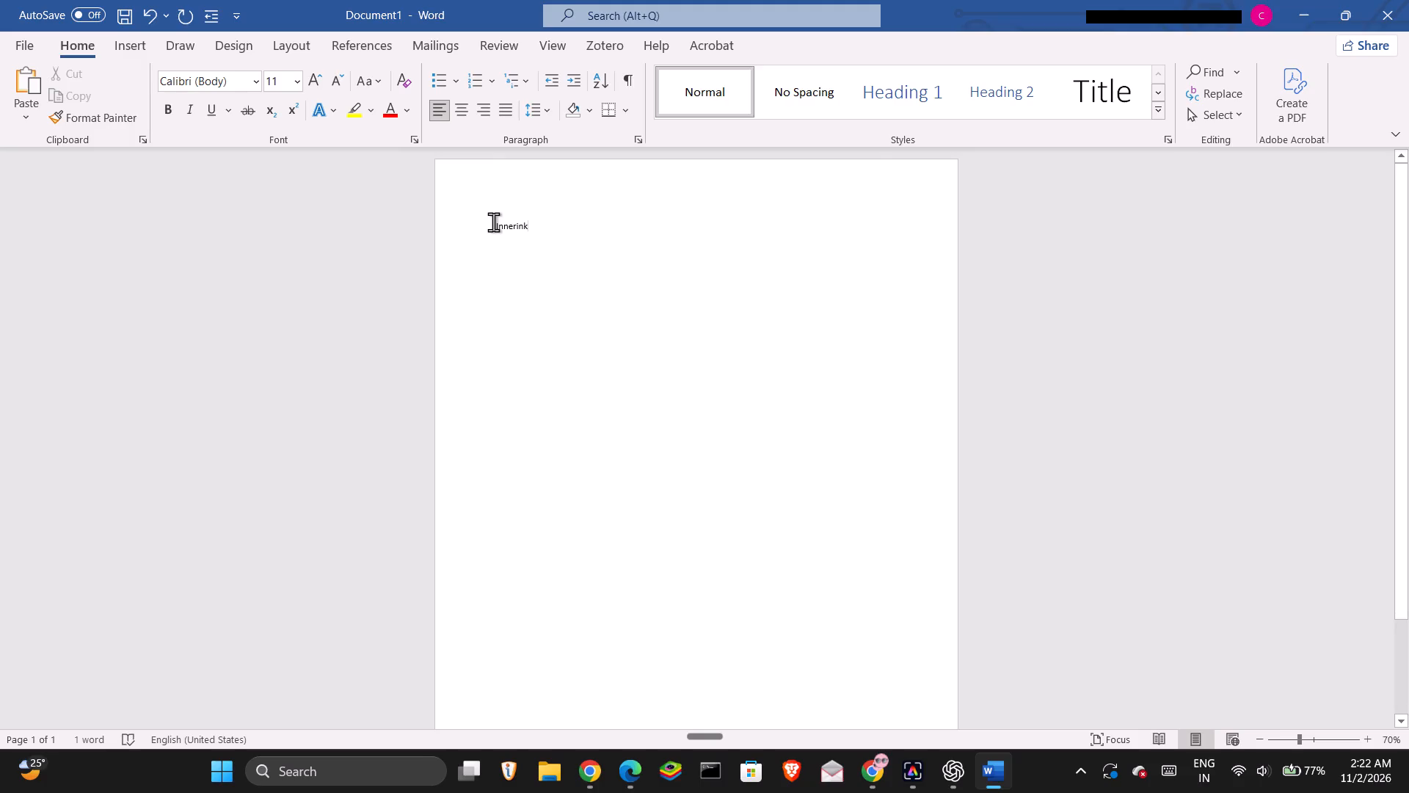
drag(493, 222, 567, 232)
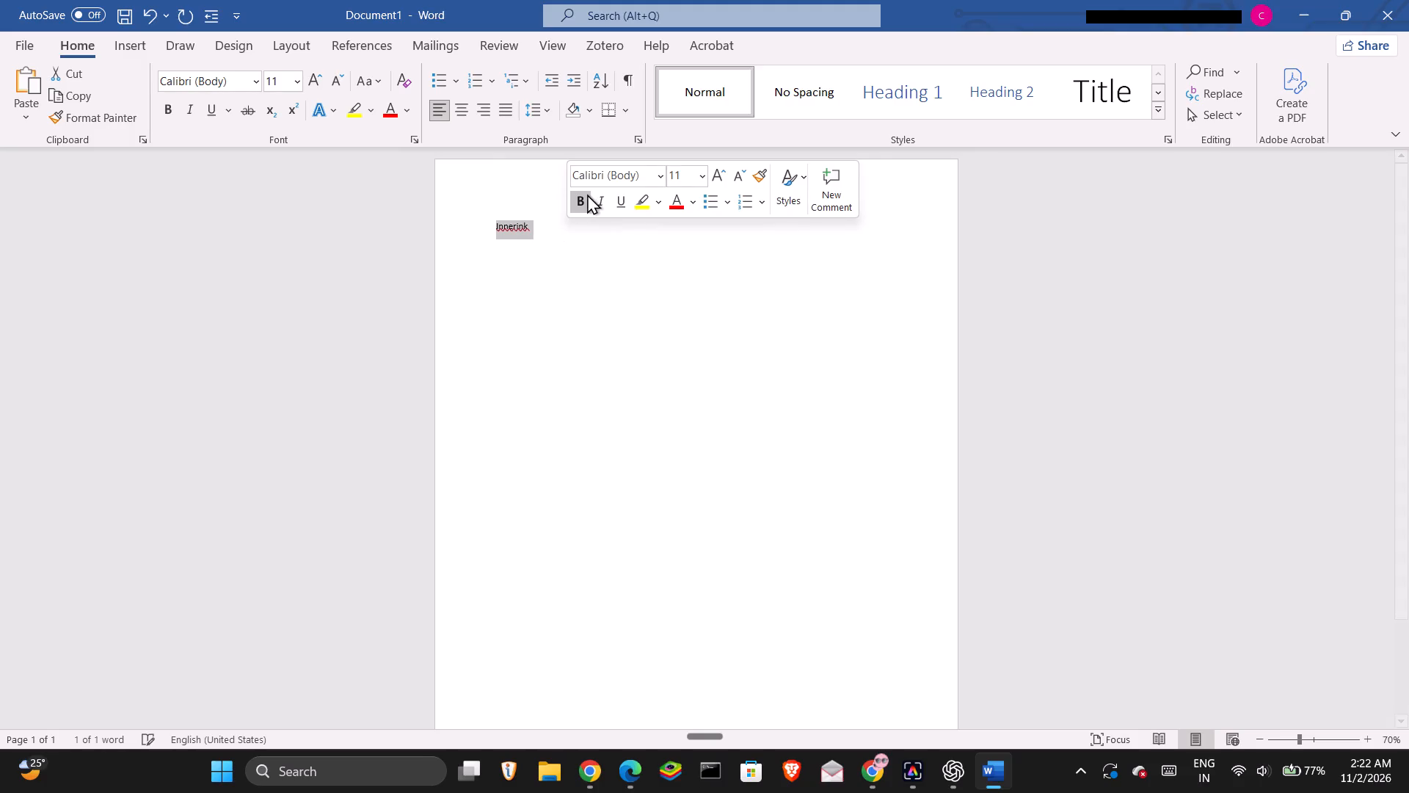
click(581, 196)
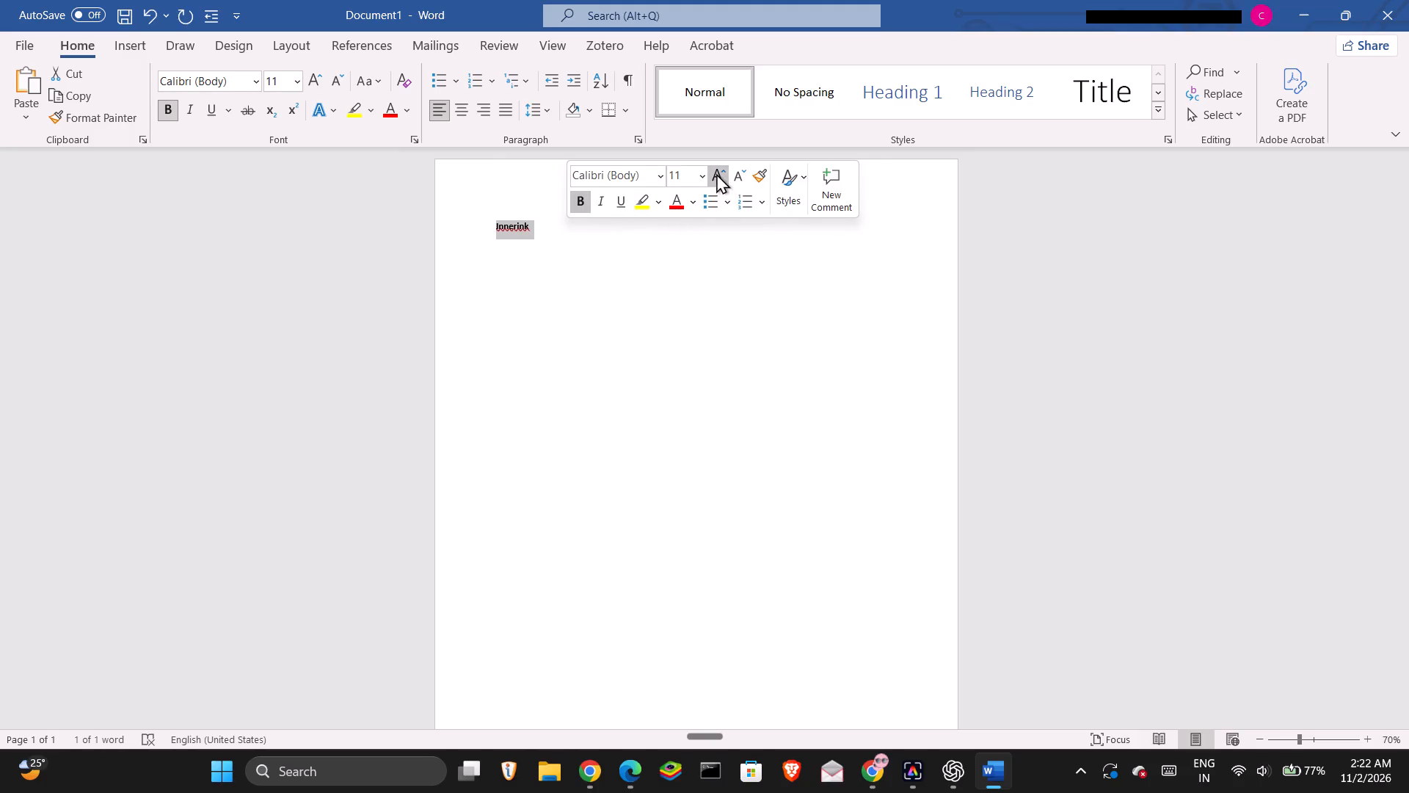
triple_click(716, 173)
triple_click(716, 173)
triple_click(716, 173)
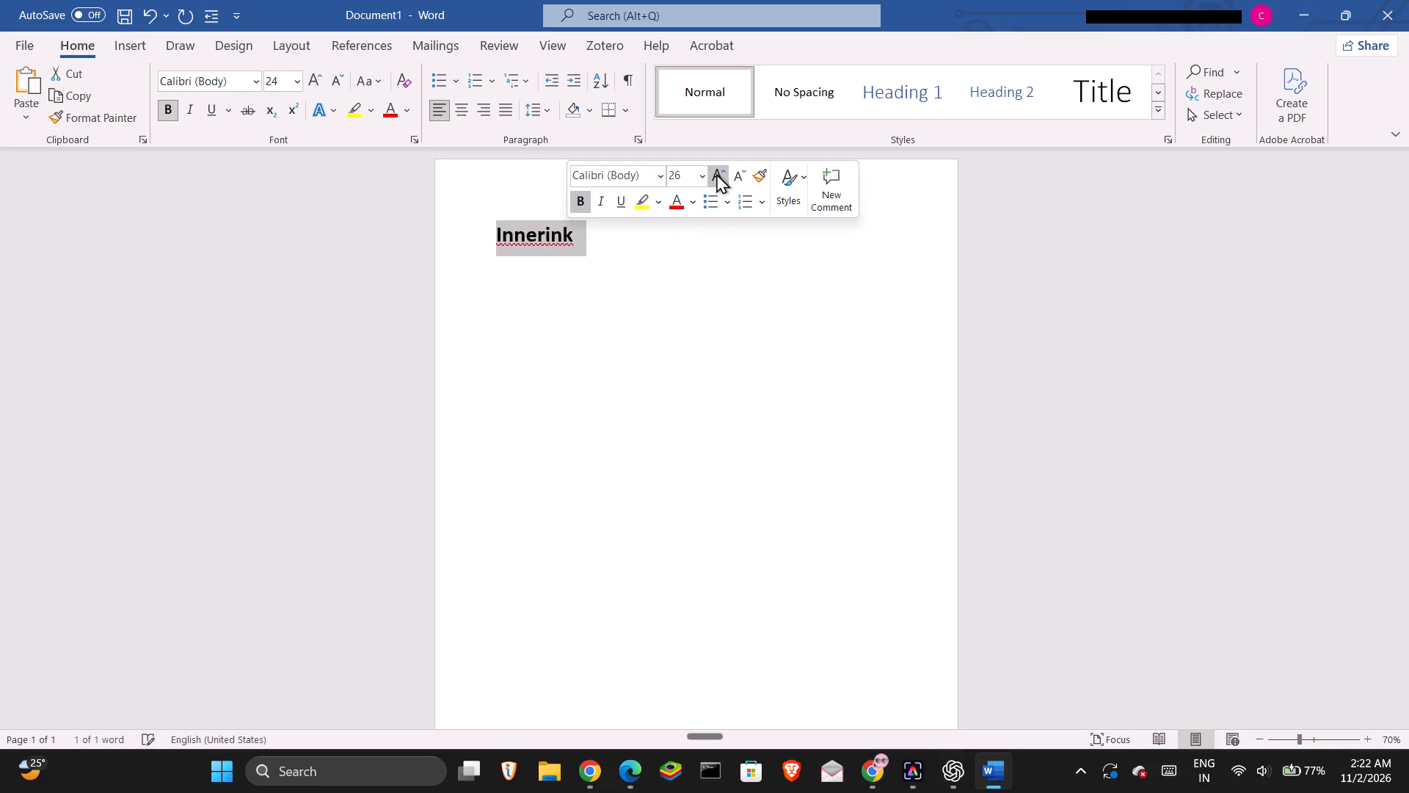
triple_click(716, 173)
click(716, 173)
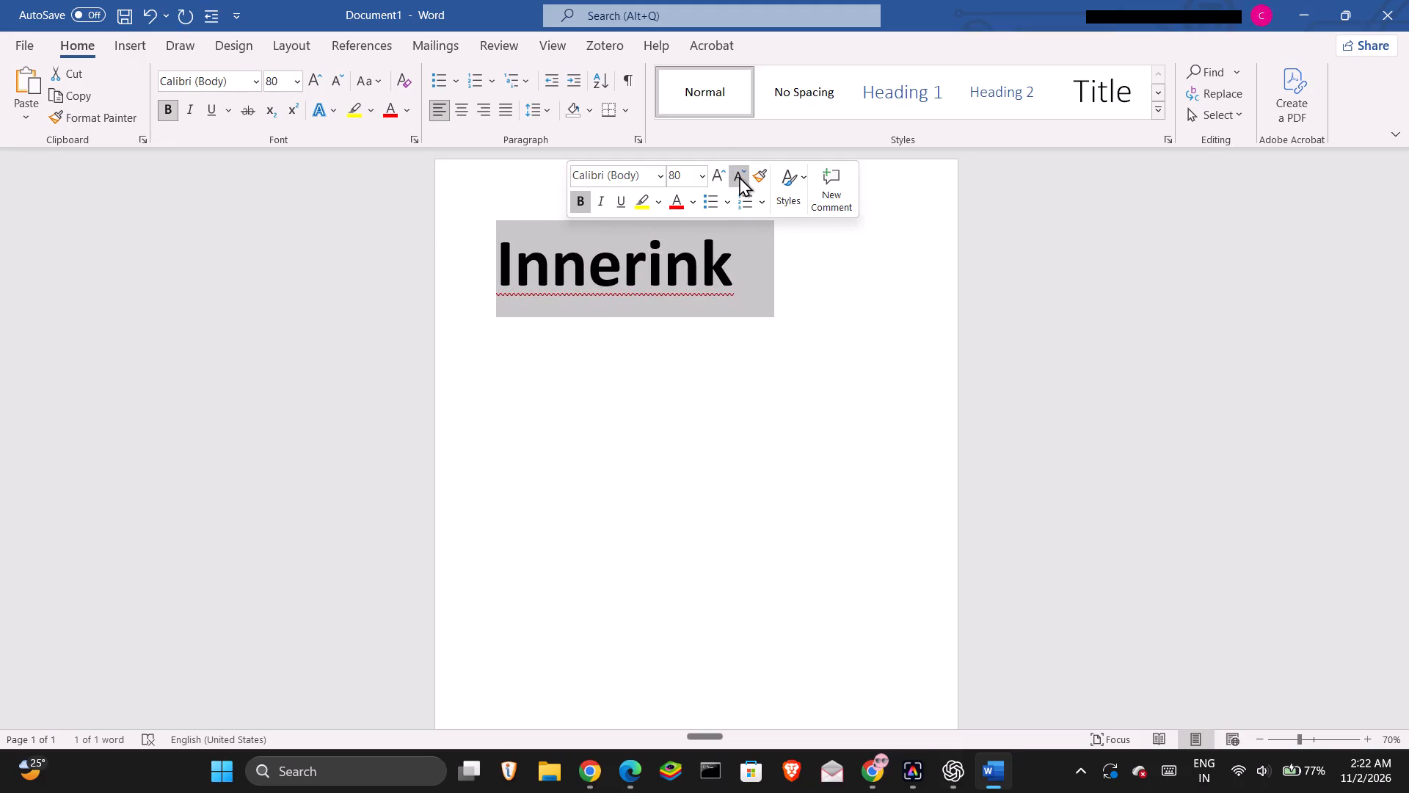
click(739, 176)
click(739, 176)
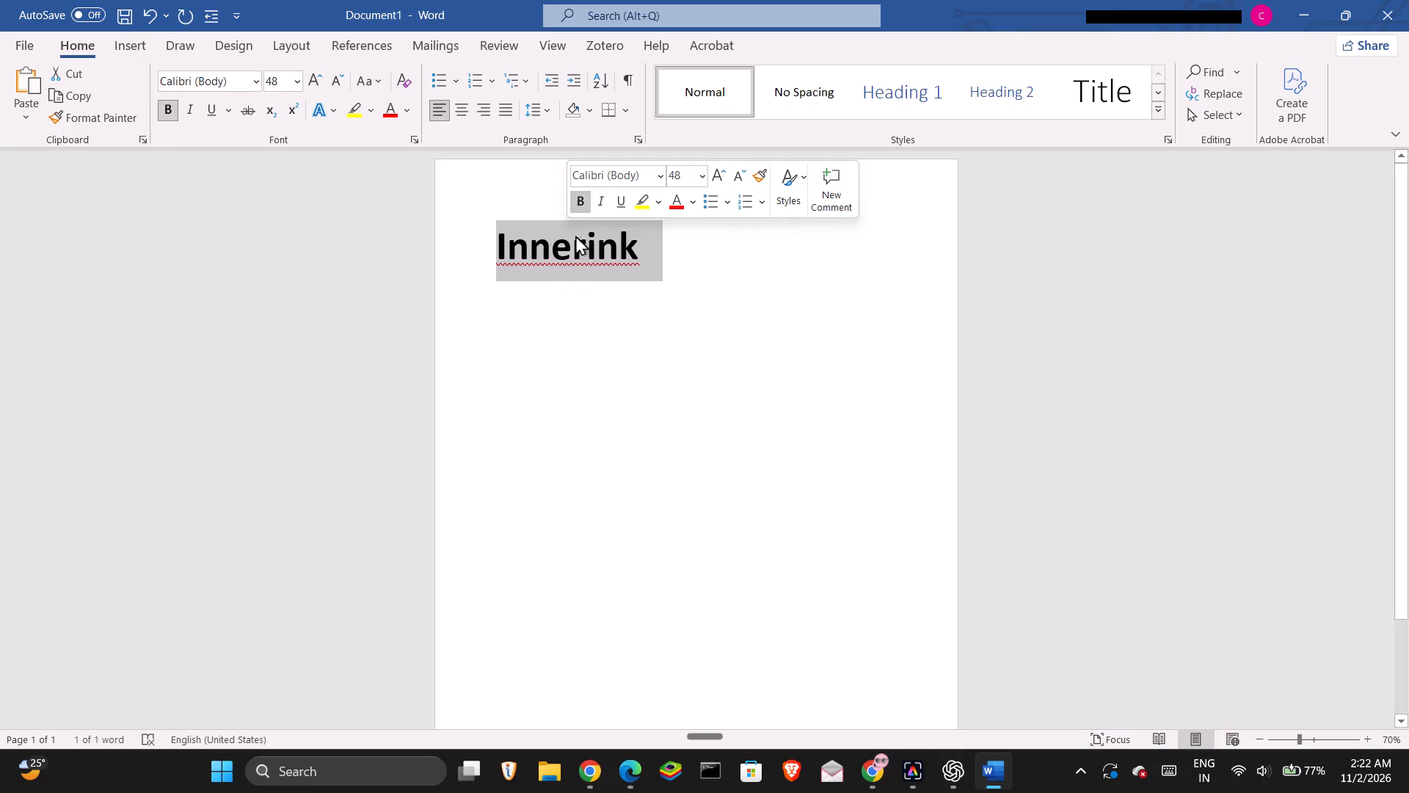
click(462, 117)
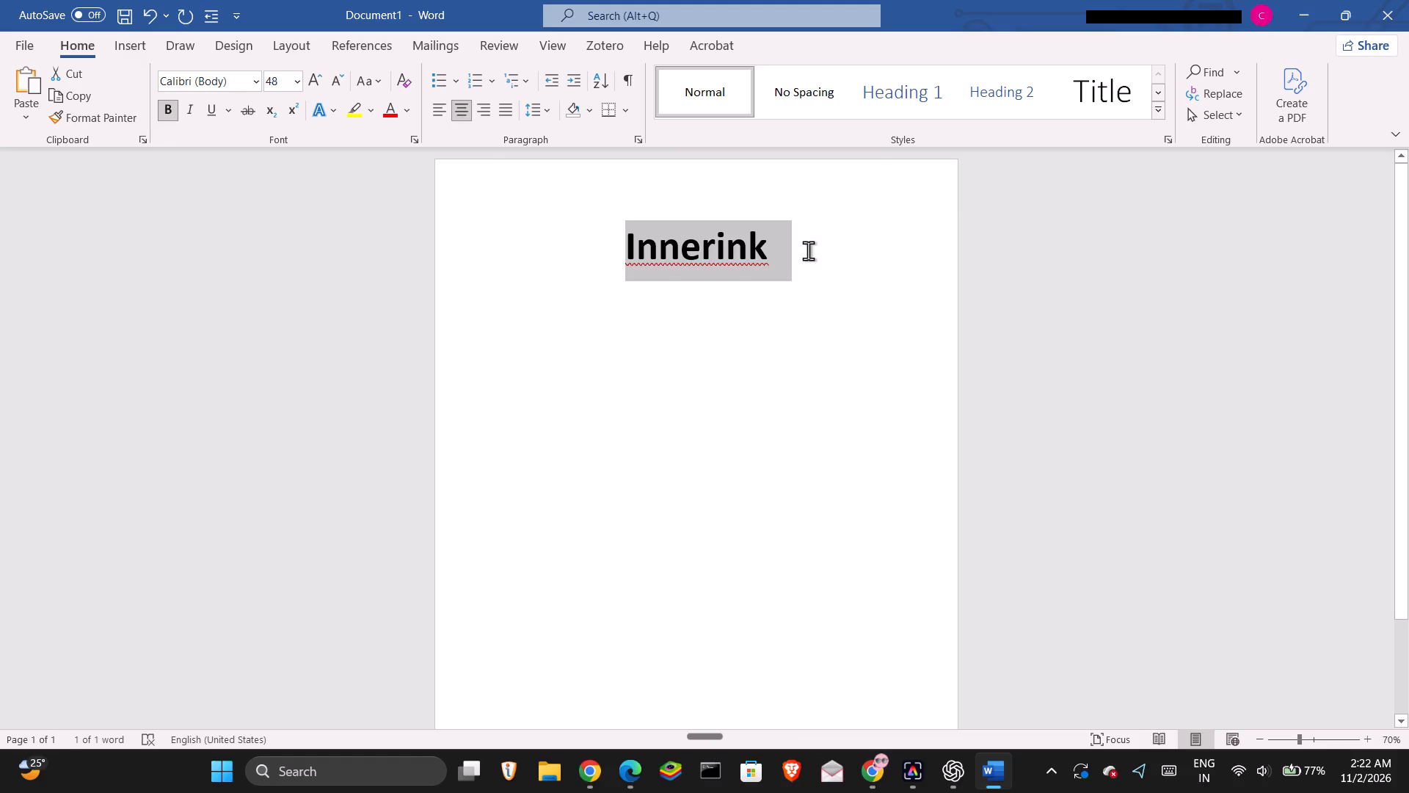
Start a left-aligned line below the "Innerink" title and set its font size to 12.
click(808, 250)
key(Return)
key(BackSpace)
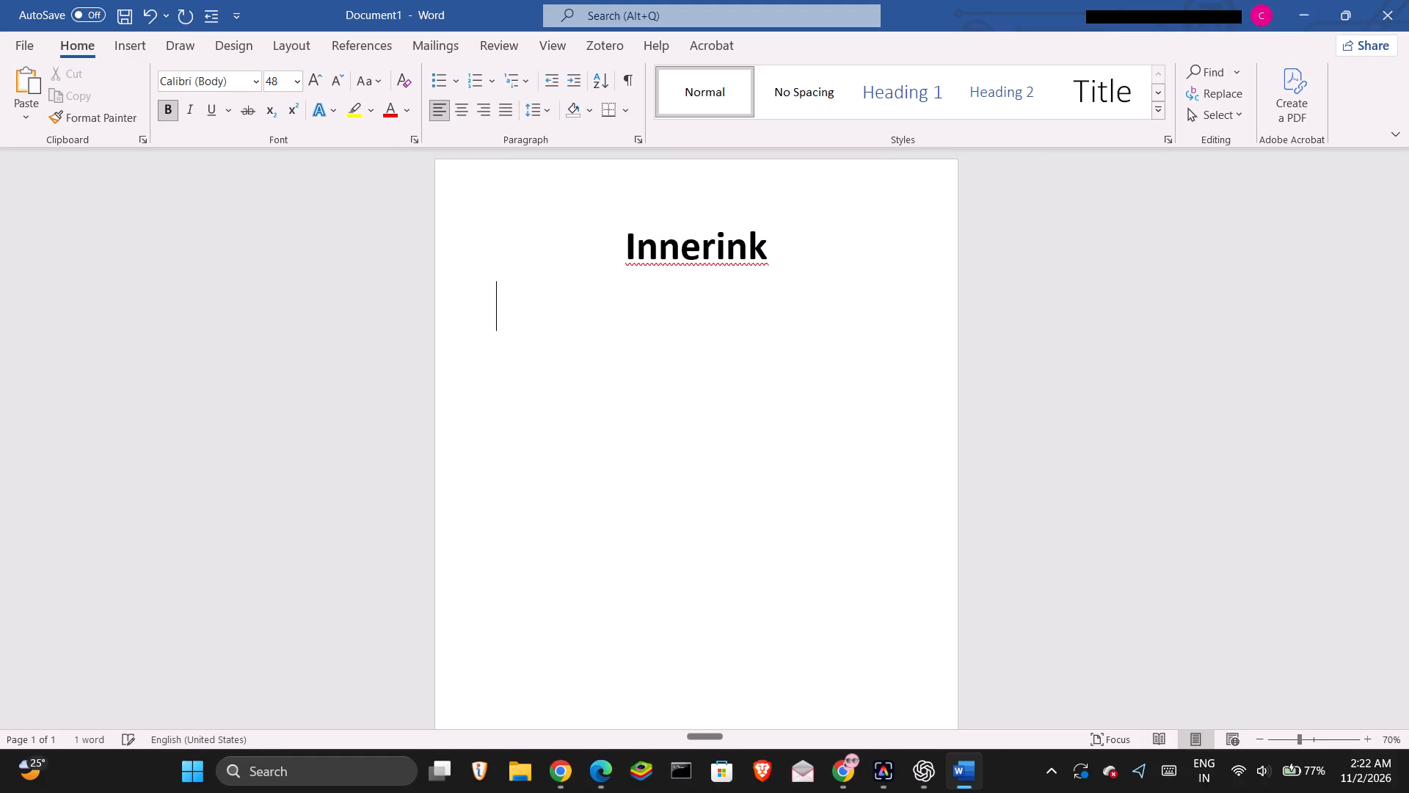
triple_click(343, 82)
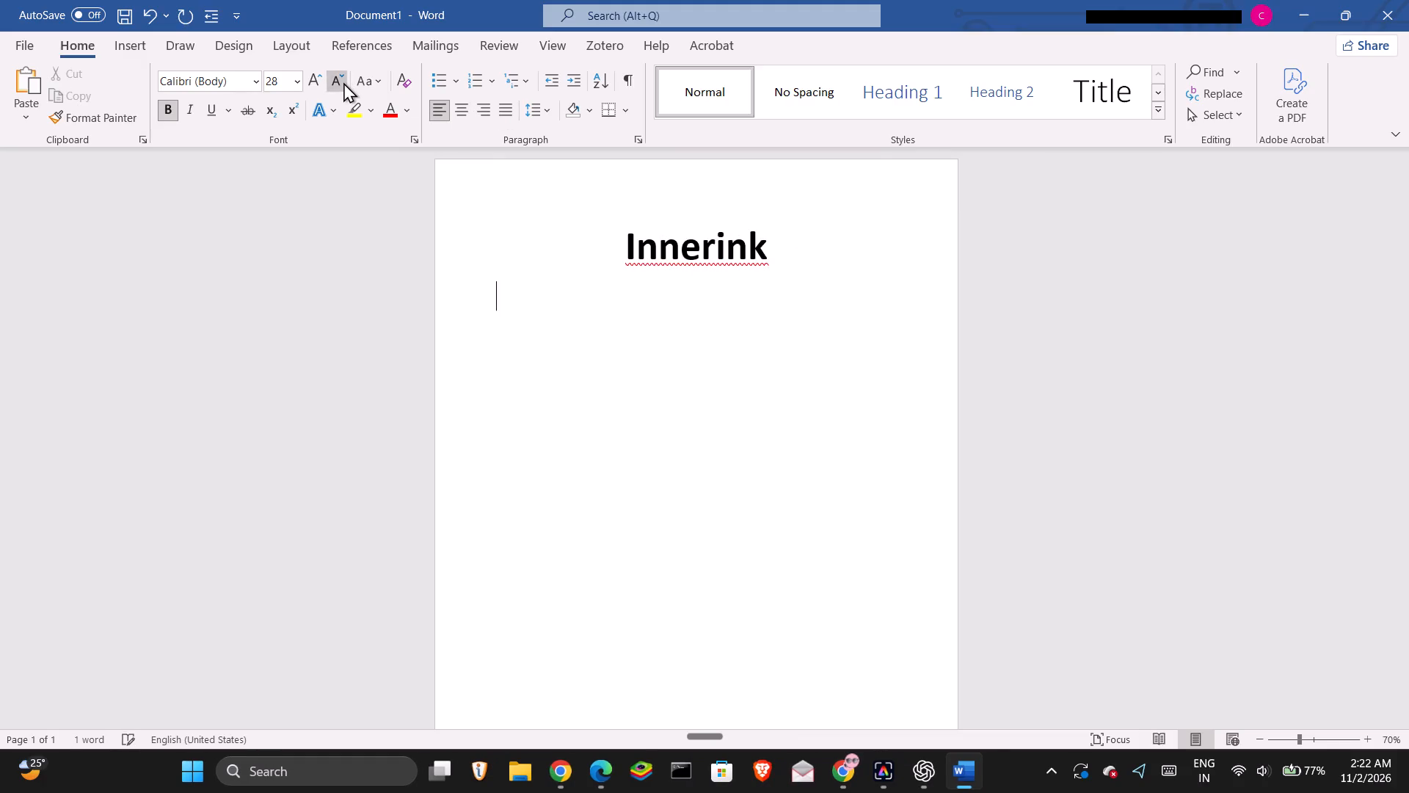
triple_click(343, 82)
triple_click(343, 82)
click(343, 82)
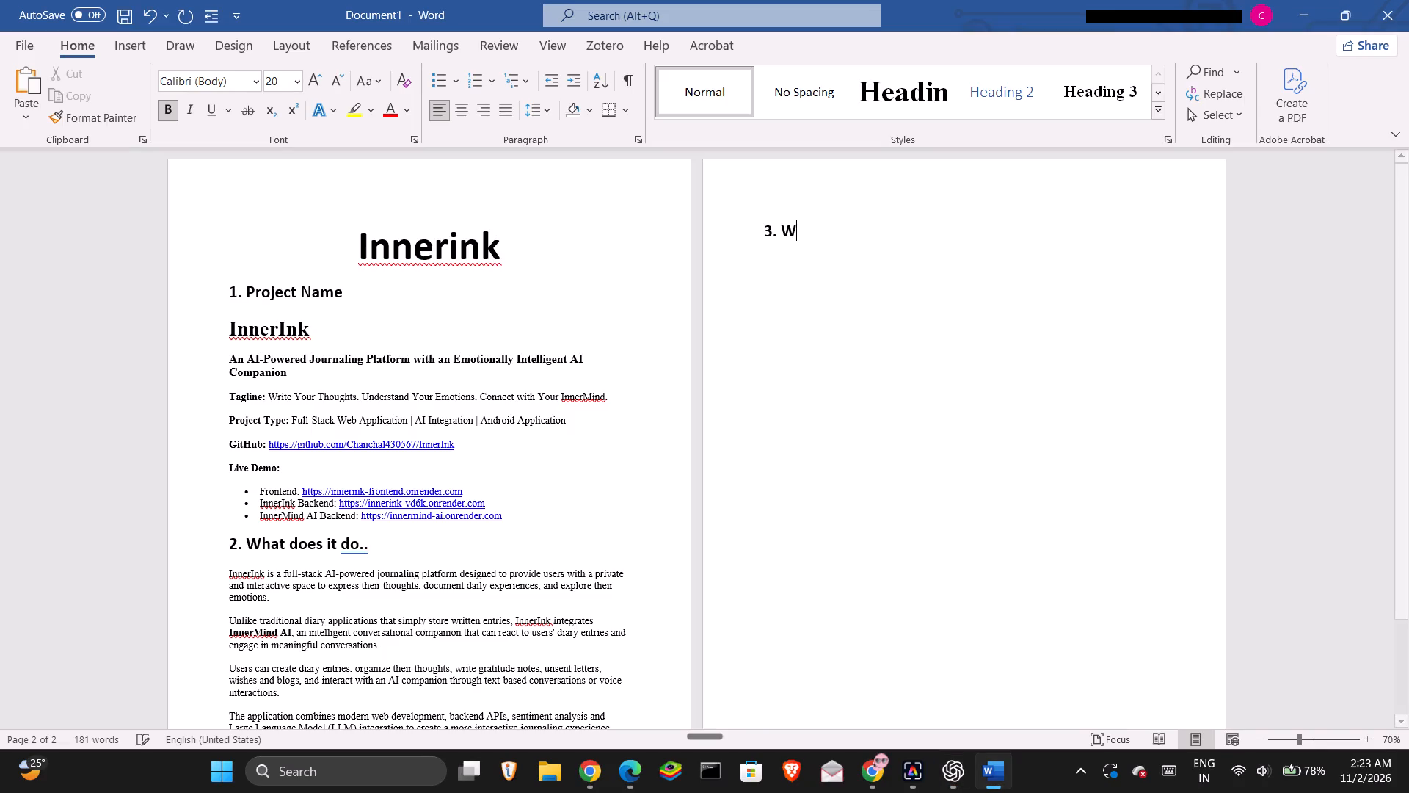
text(hy did i)
key(space)
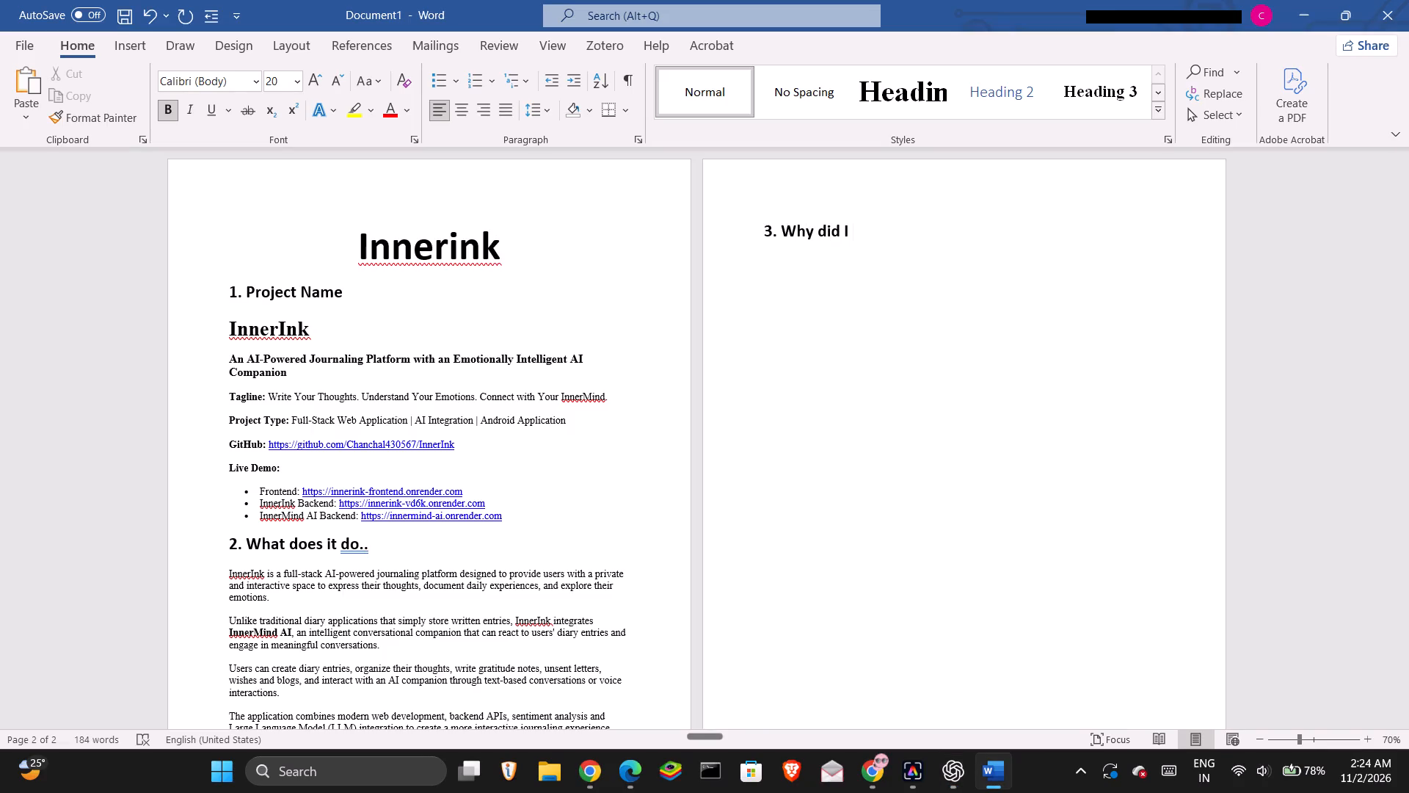
text(build ir)
key(BackSpace)
key(t)
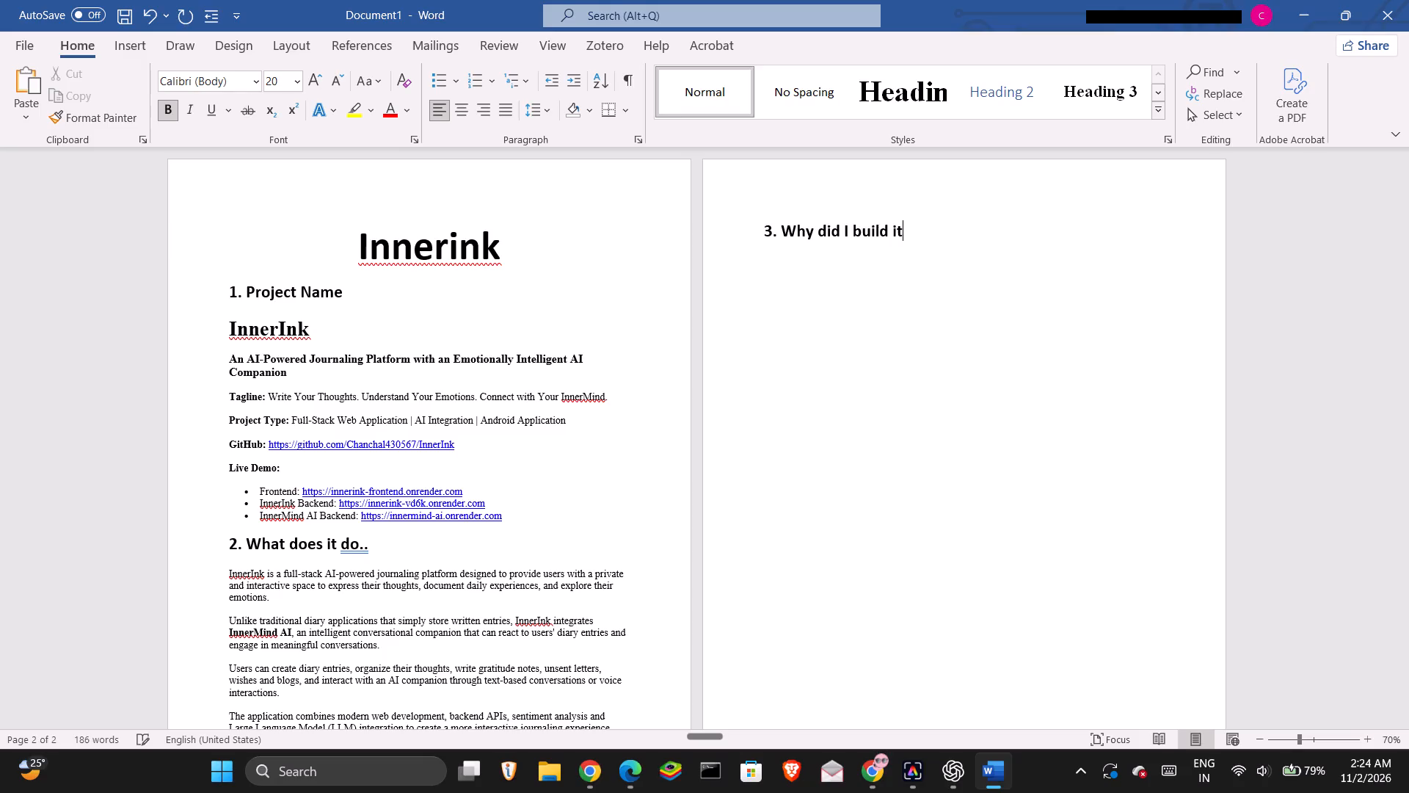
text(..)
key(Return)
key(ctrl+v)
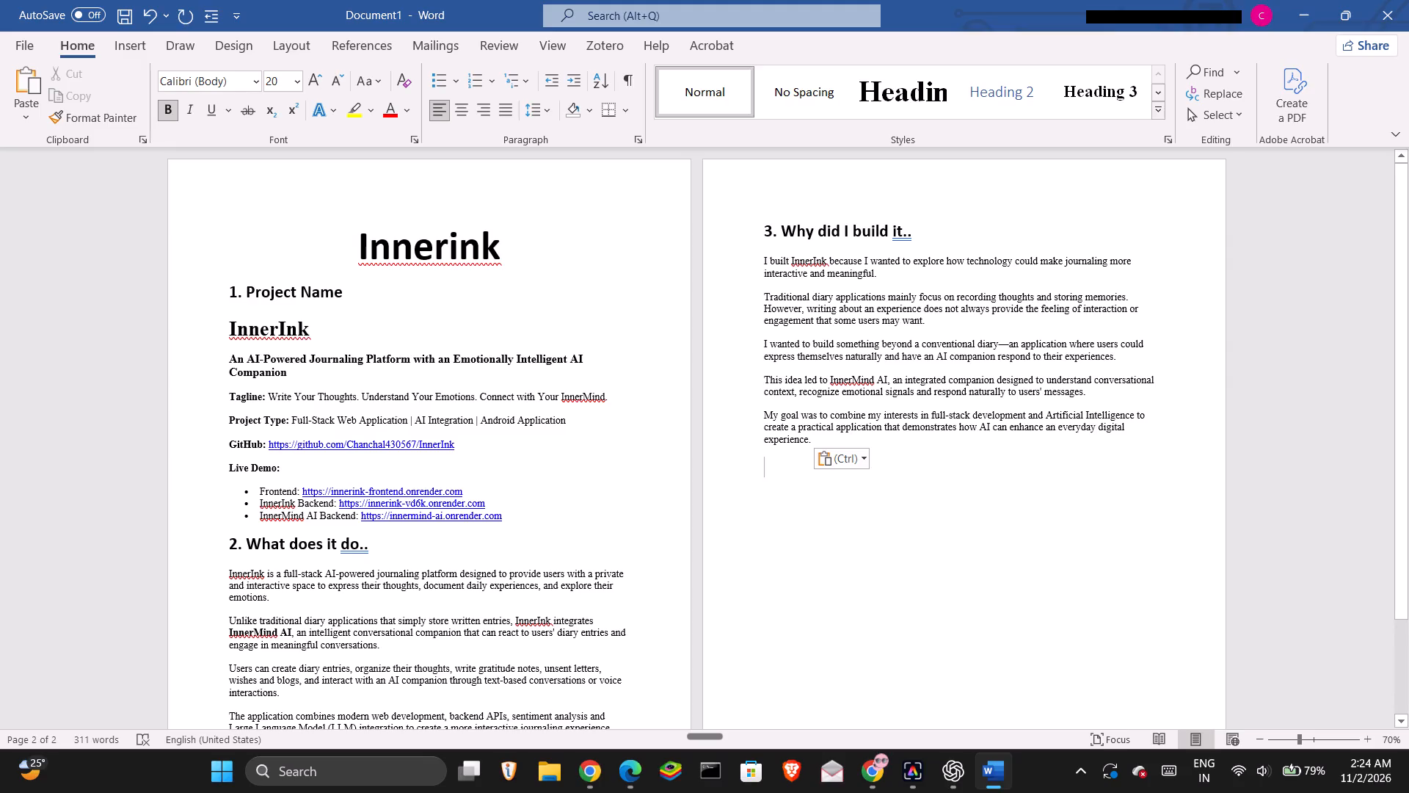
Switch to Brave, browse the YouTube home feed and play the "Dear universe..I want this kind of" mix.
click(795, 774)
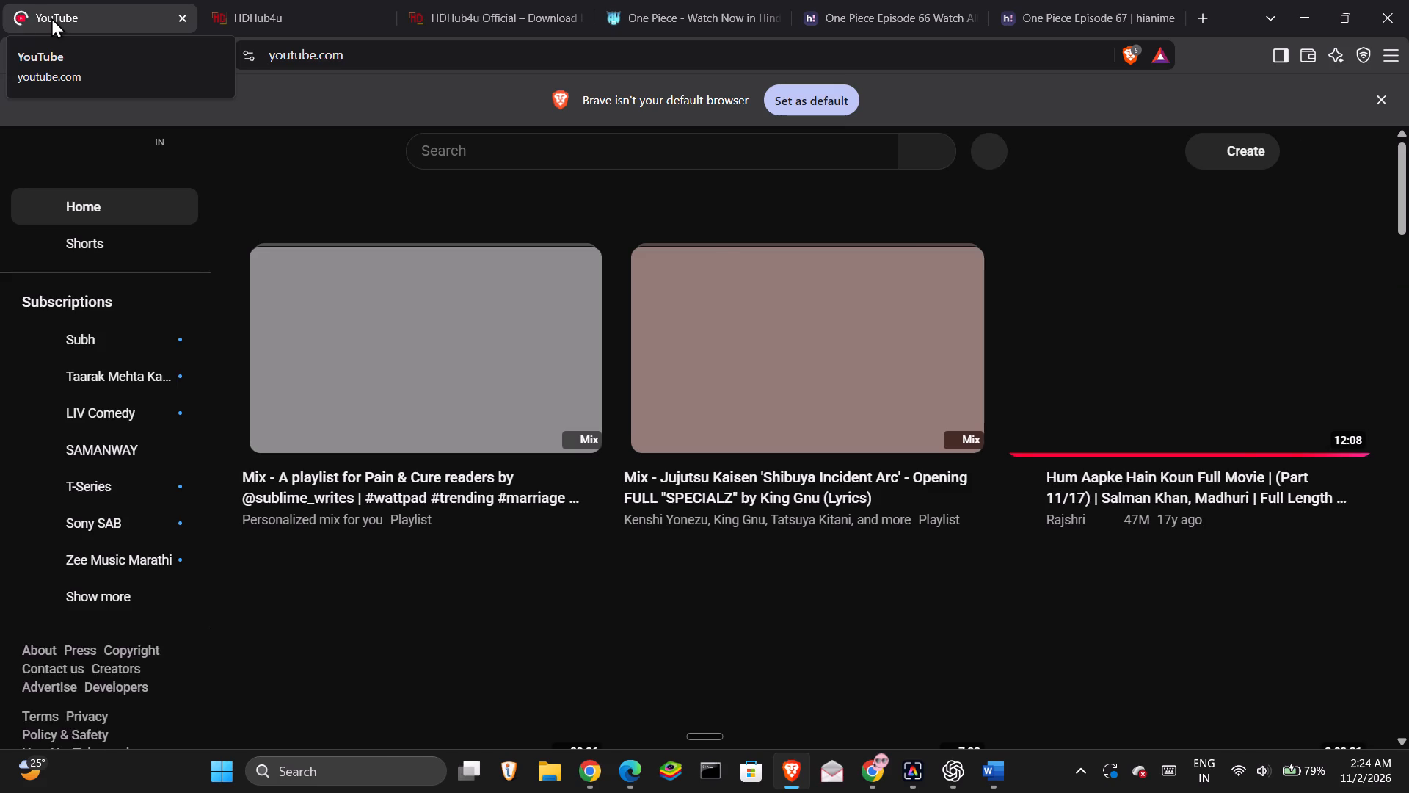
scroll(746, 458, down, 1)
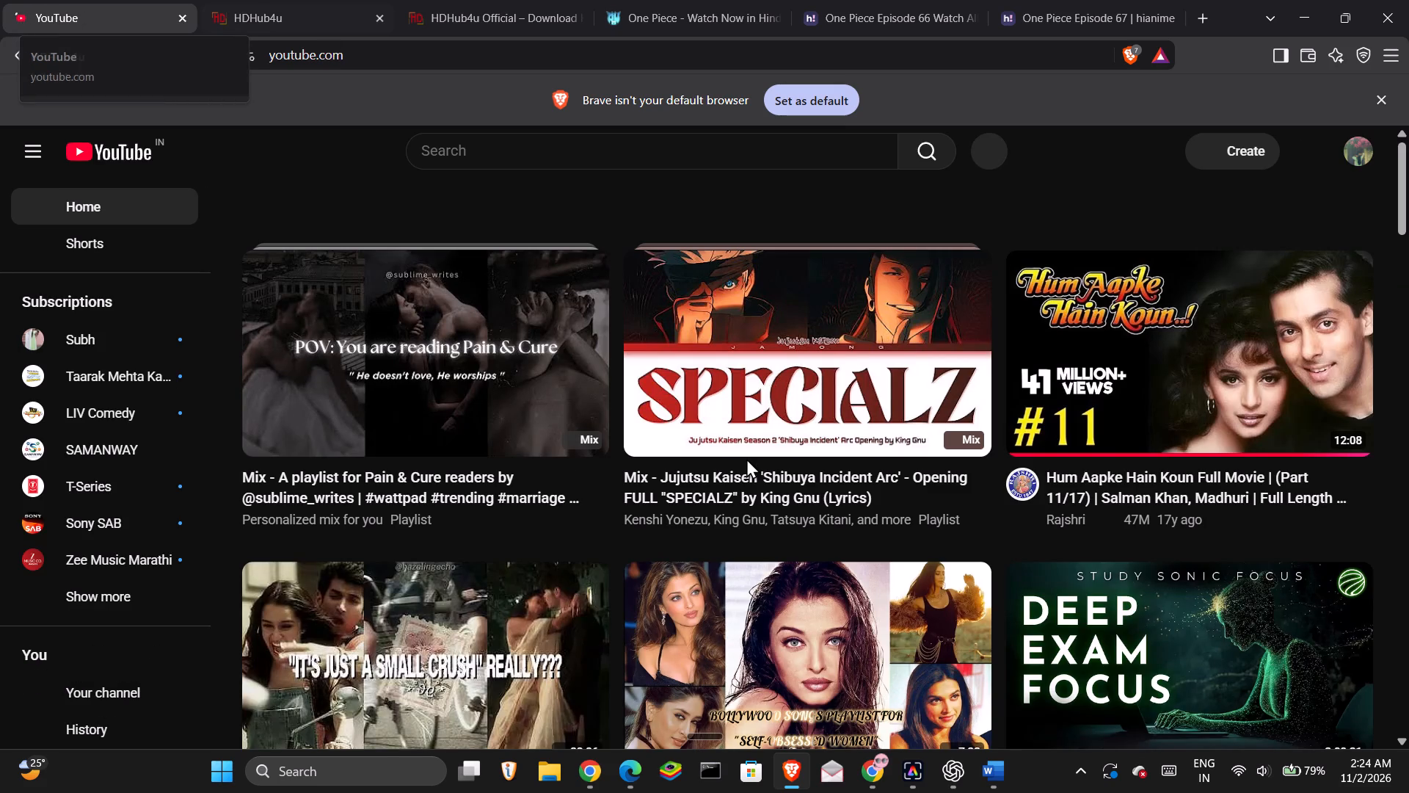
scroll(746, 458, down, 2)
scroll(854, 688, down, 1)
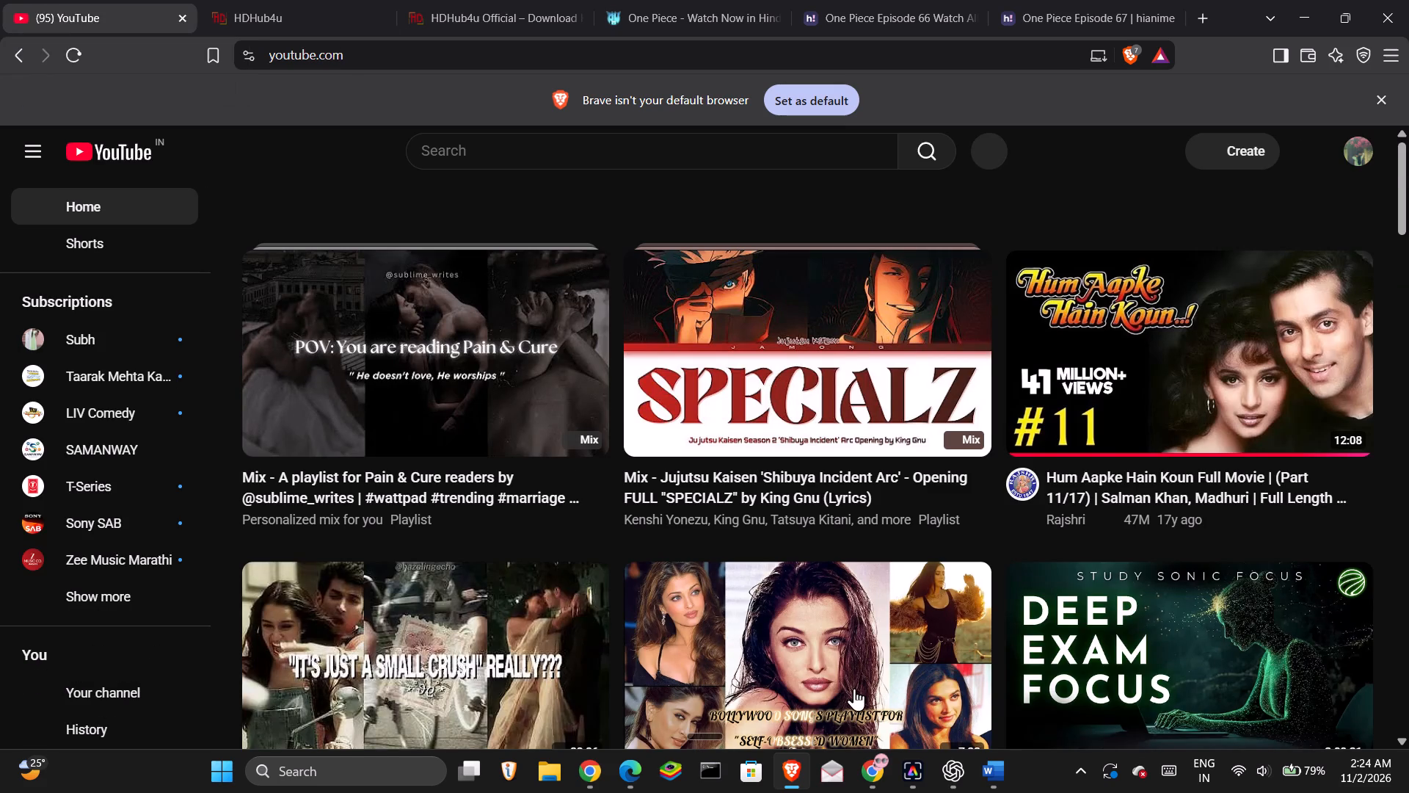
scroll(854, 688, down, 1)
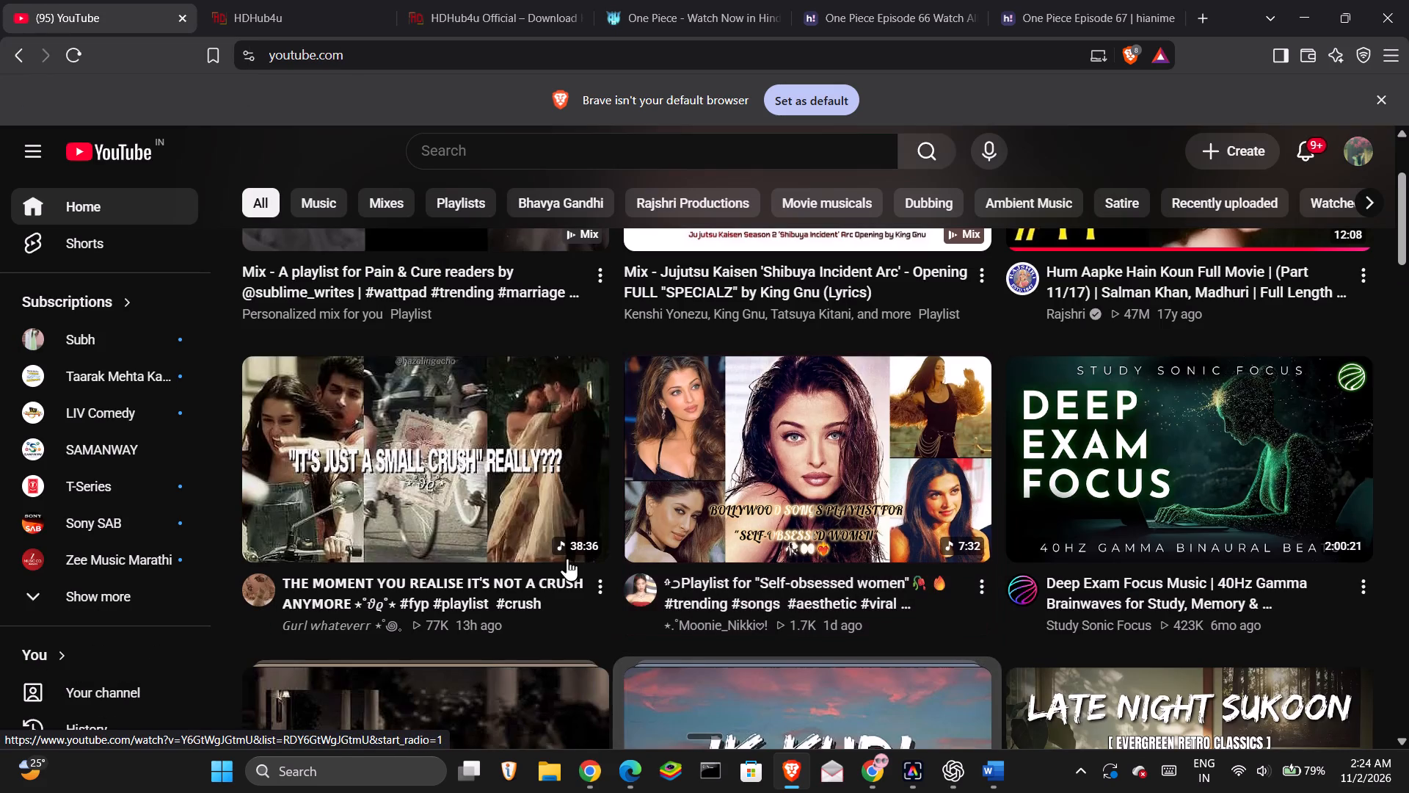
click(438, 519)
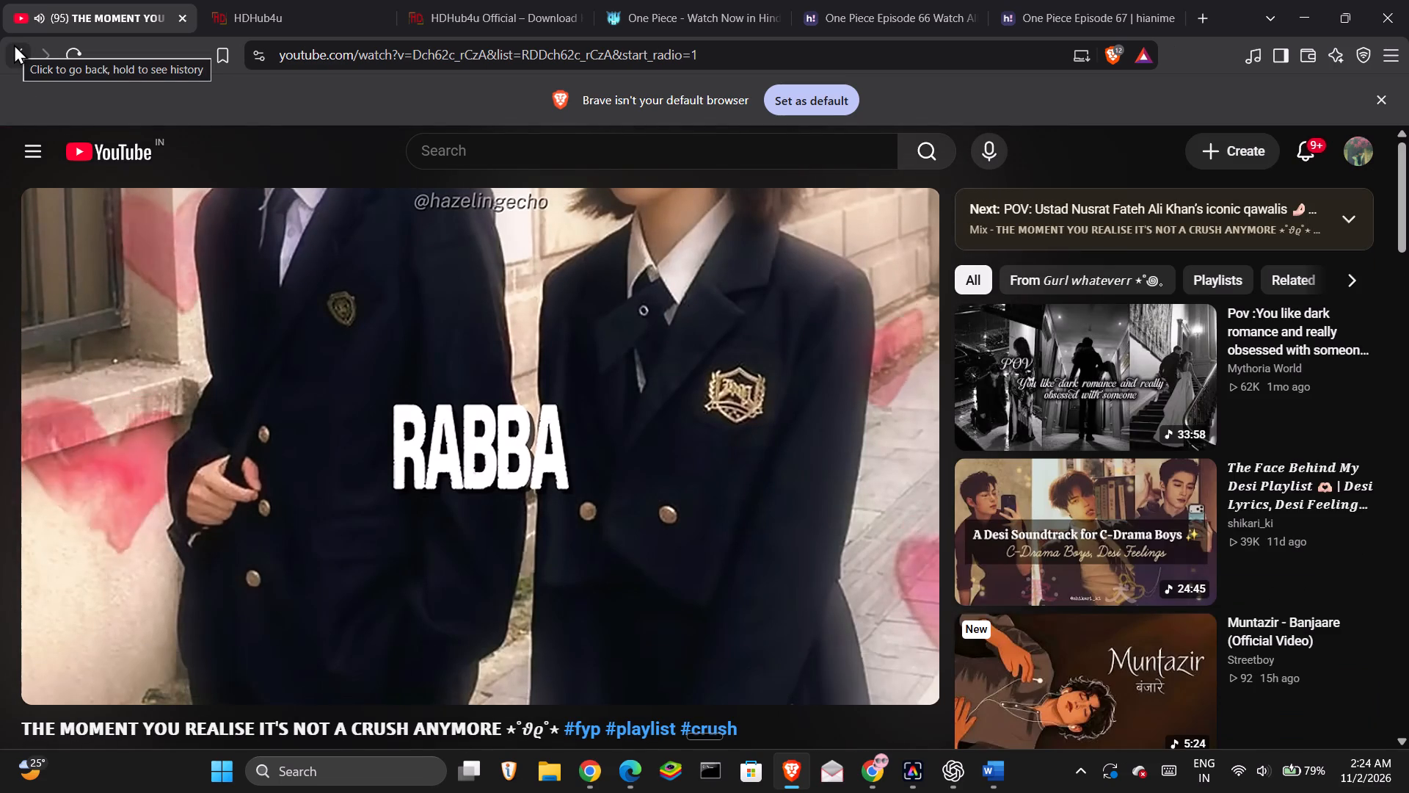
click(14, 44)
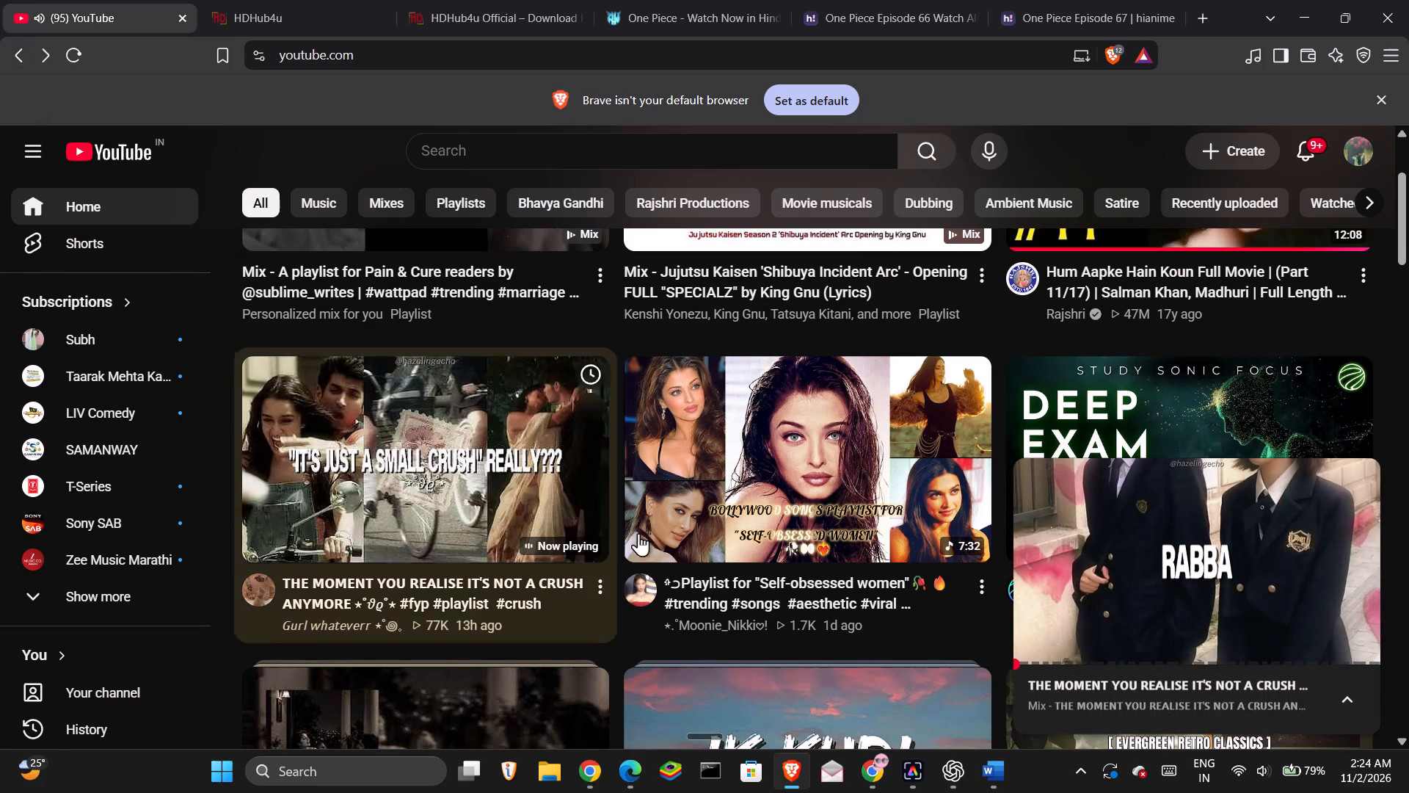
scroll(677, 545, down, 5)
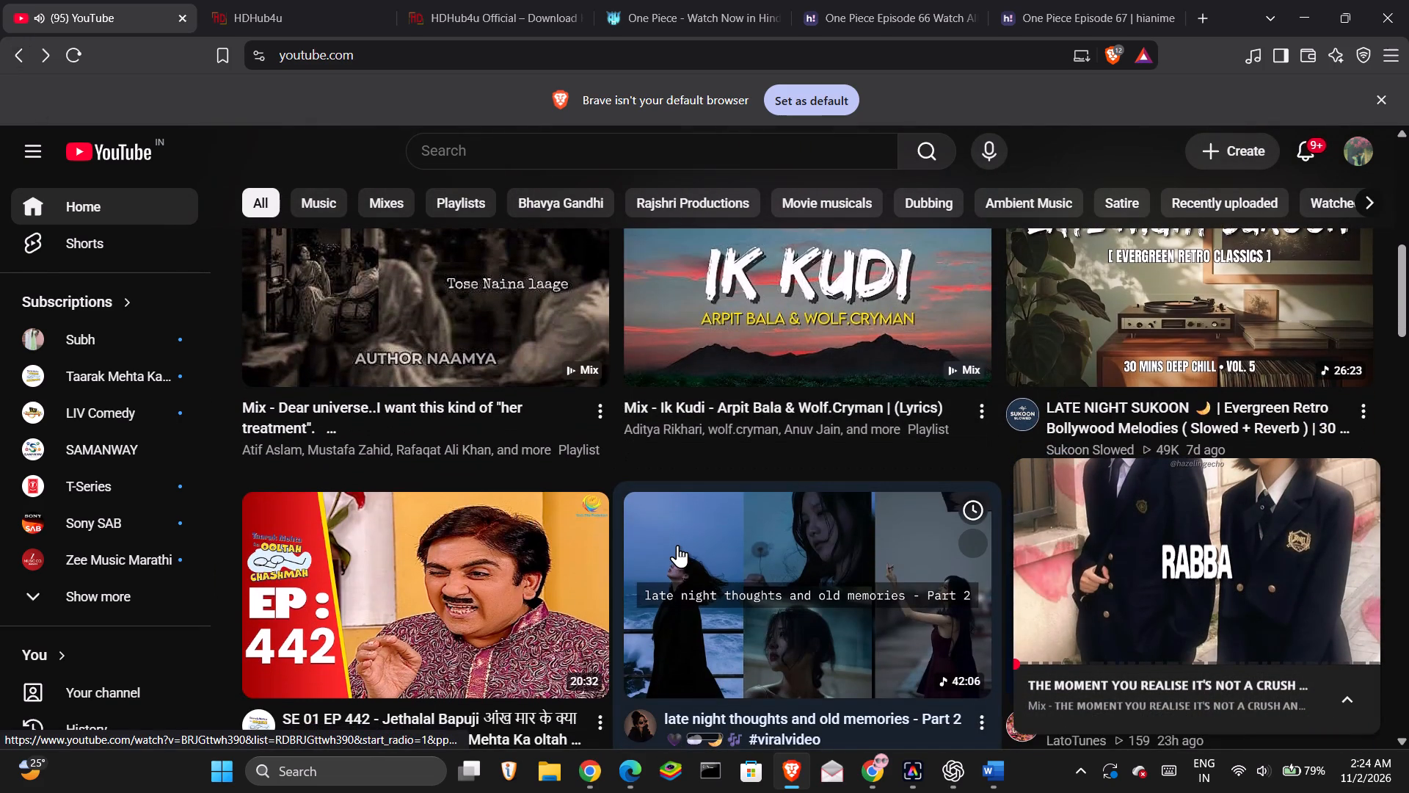
scroll(677, 545, down, 1)
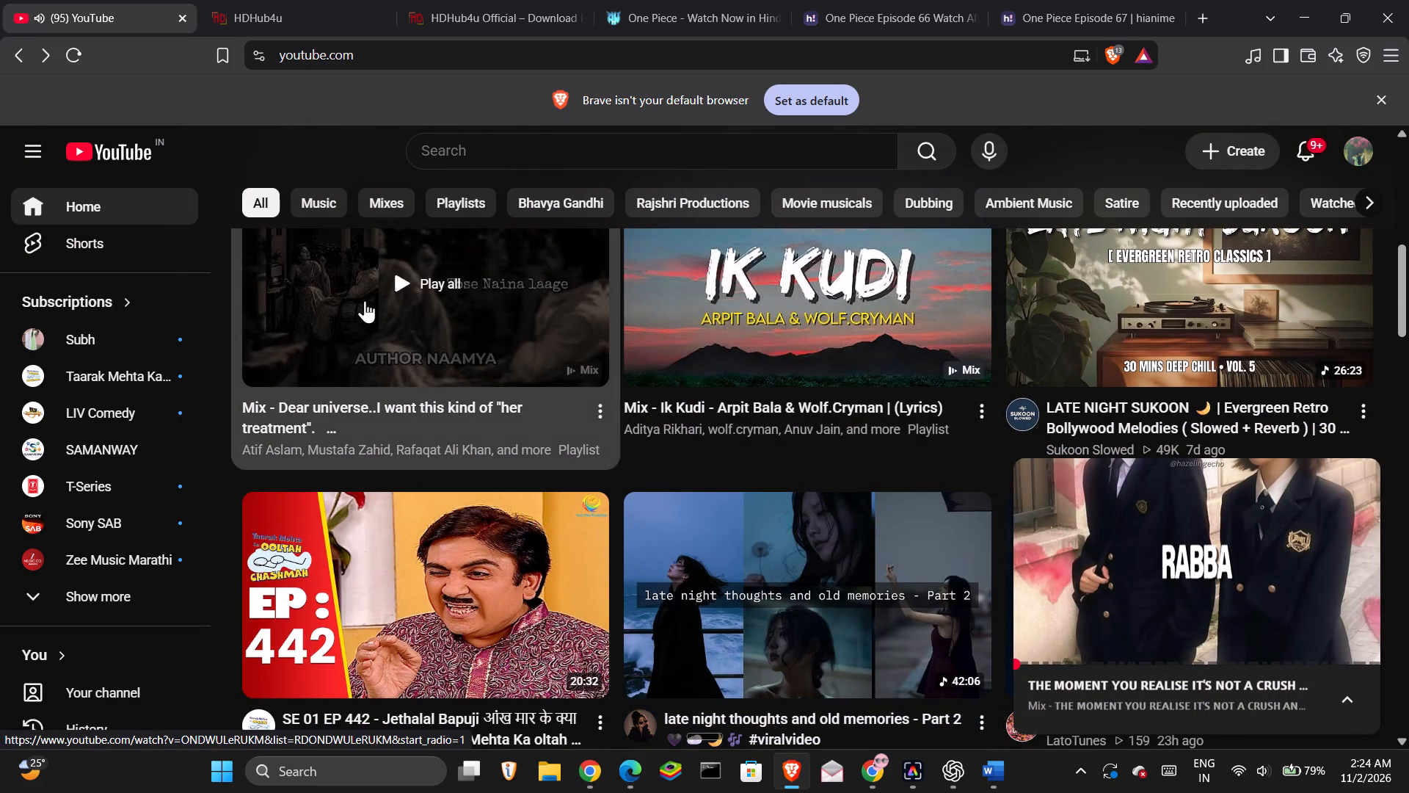
click(365, 300)
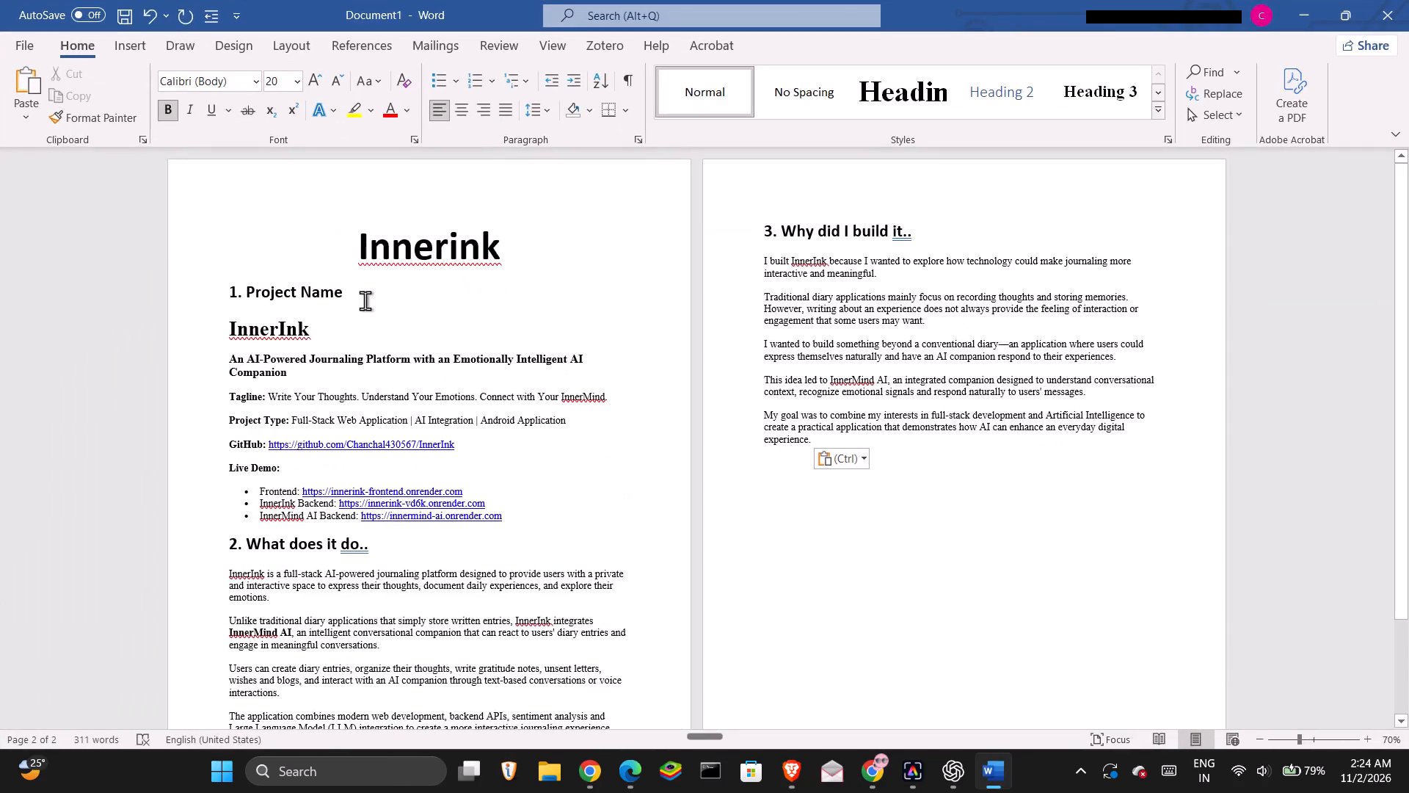
text(4.)
key(space)
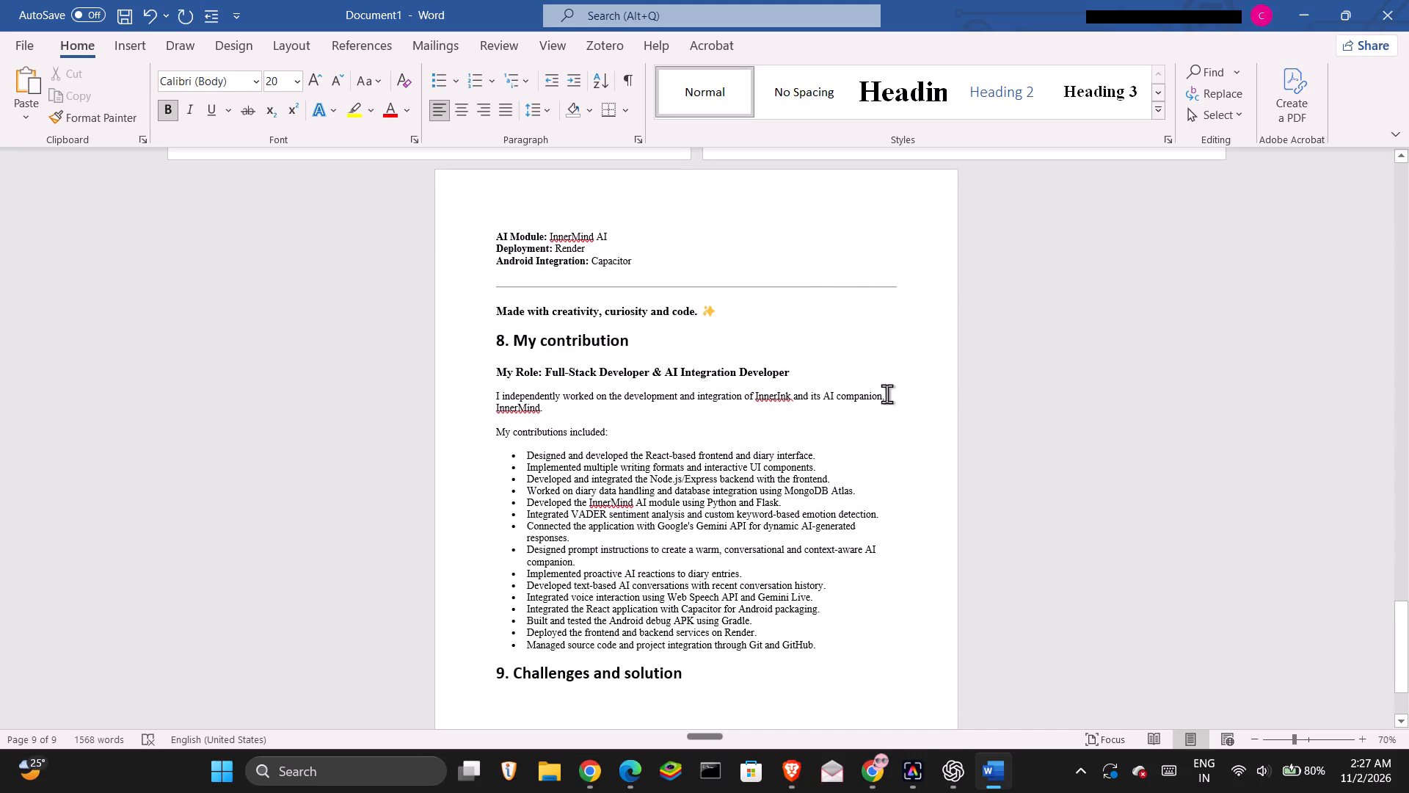
key(ctrl+v)
Start the next section heading with the number "10." after a blank line below the challenges table.
key(Return)
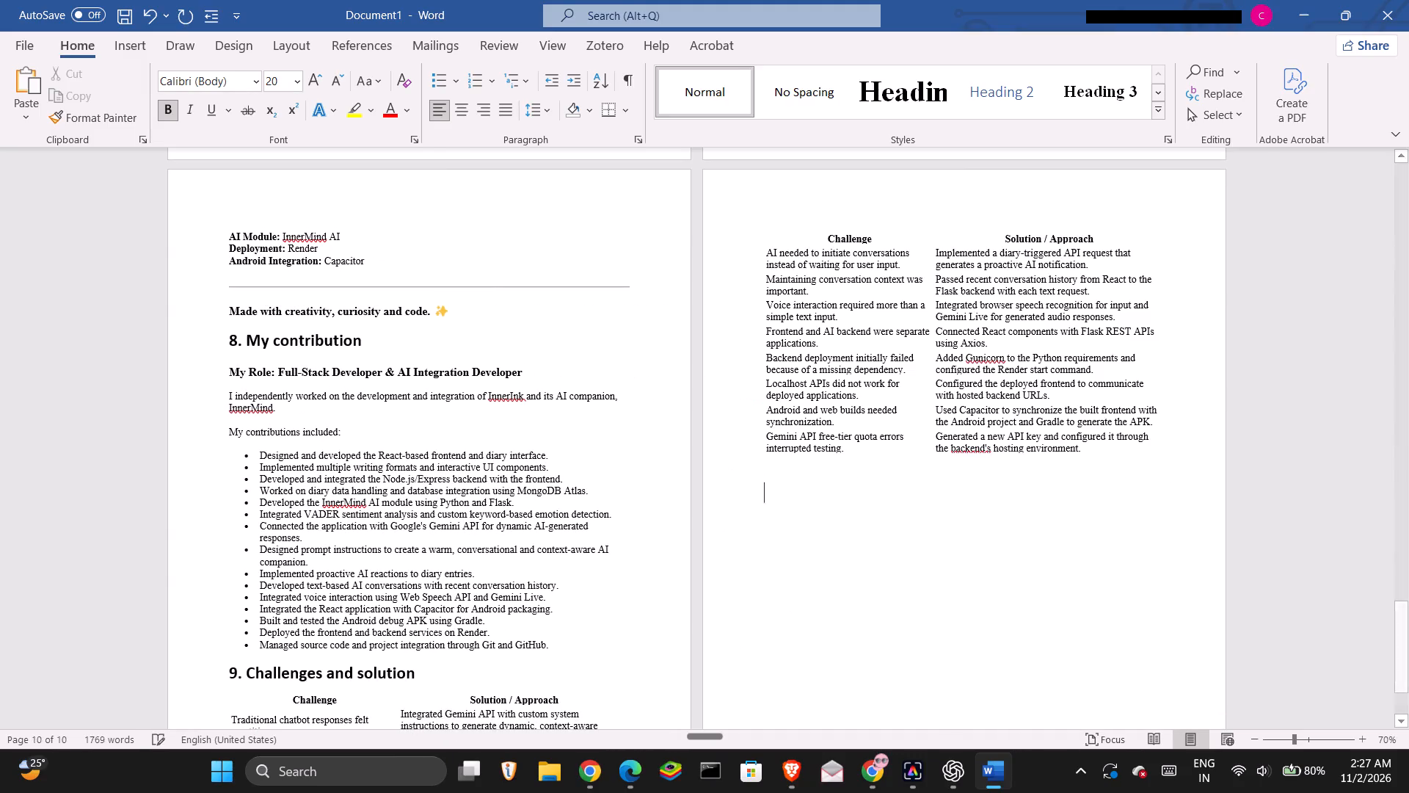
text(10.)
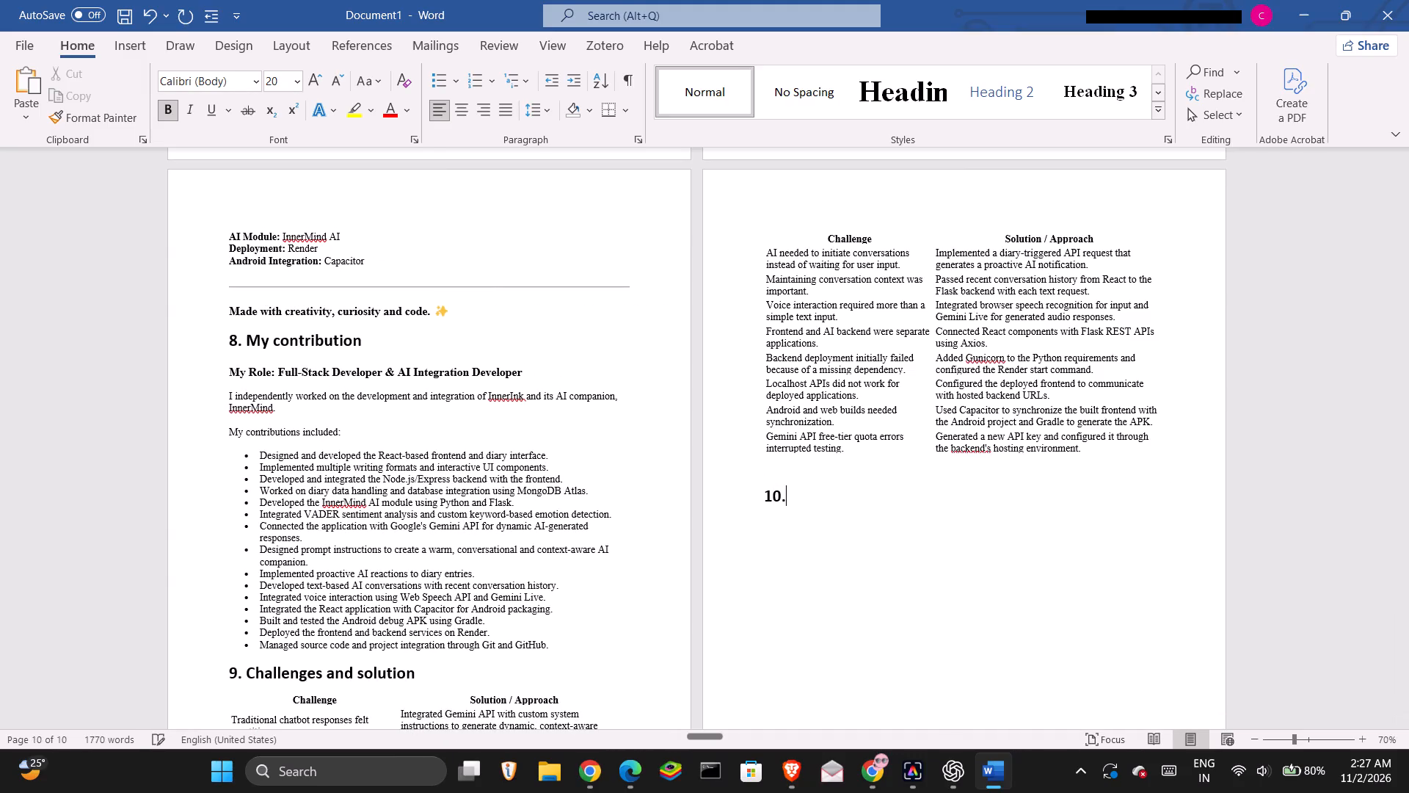
Complete the section 10 heading in Word with the text "screenshots" and start a new line below it.
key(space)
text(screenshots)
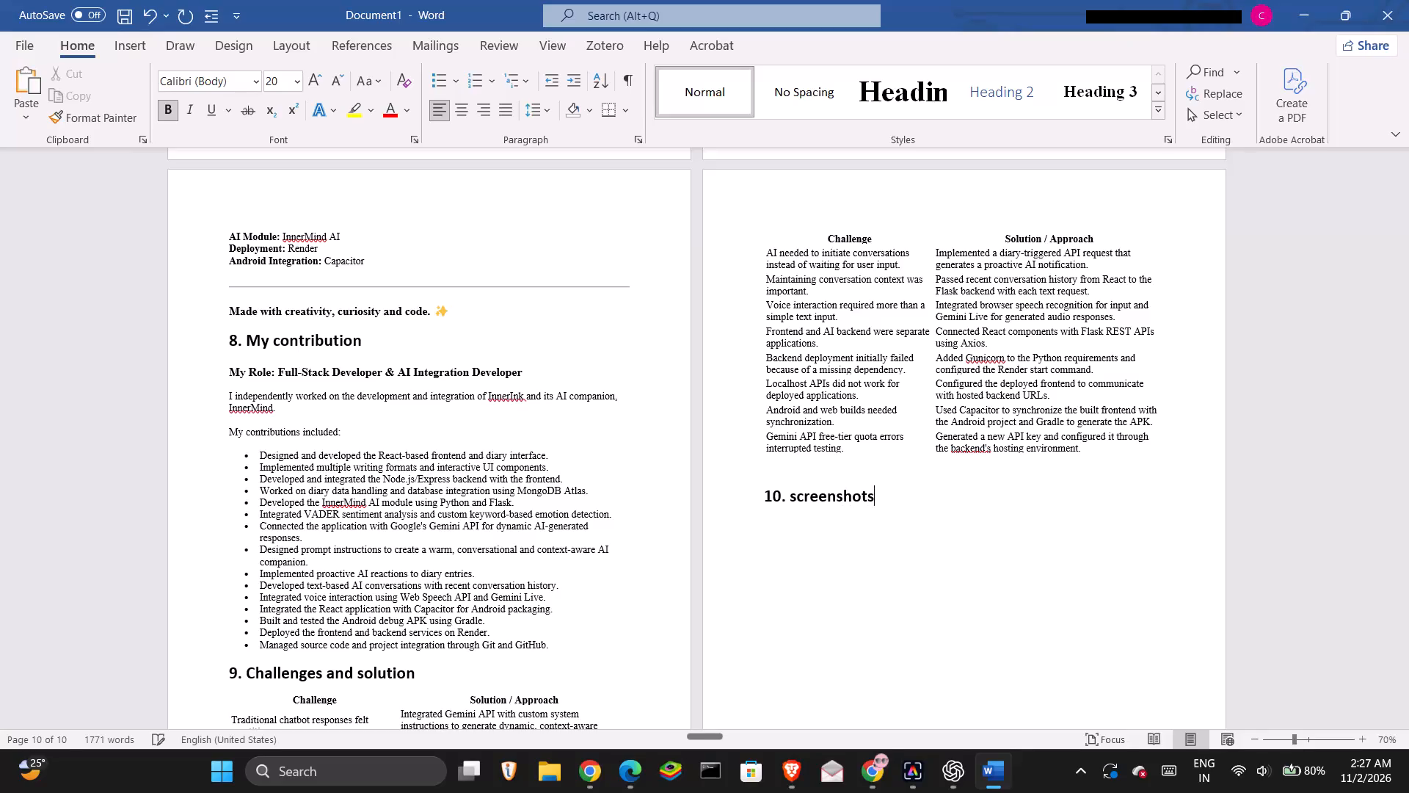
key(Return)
Search Windows for WhatsApp and launch the app.
click(412, 770)
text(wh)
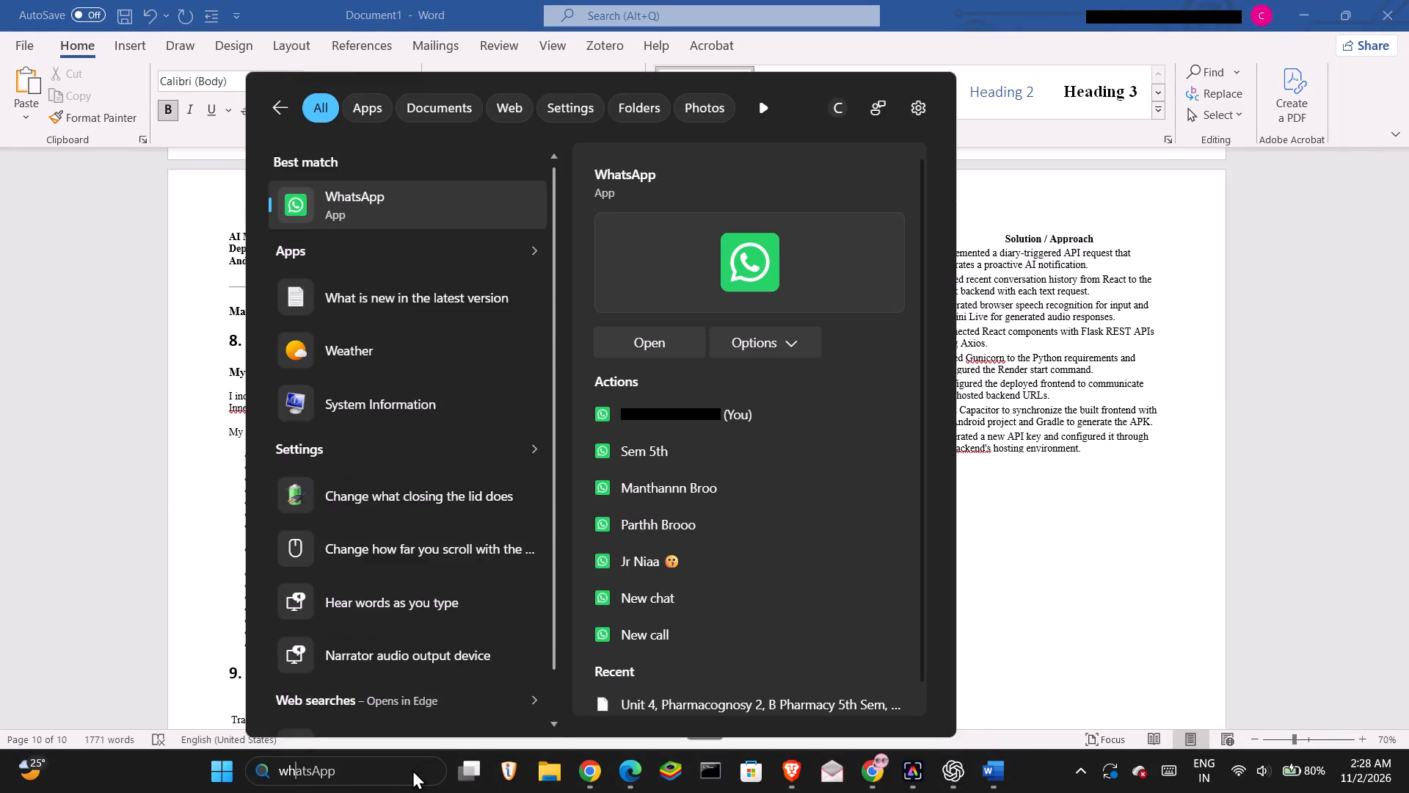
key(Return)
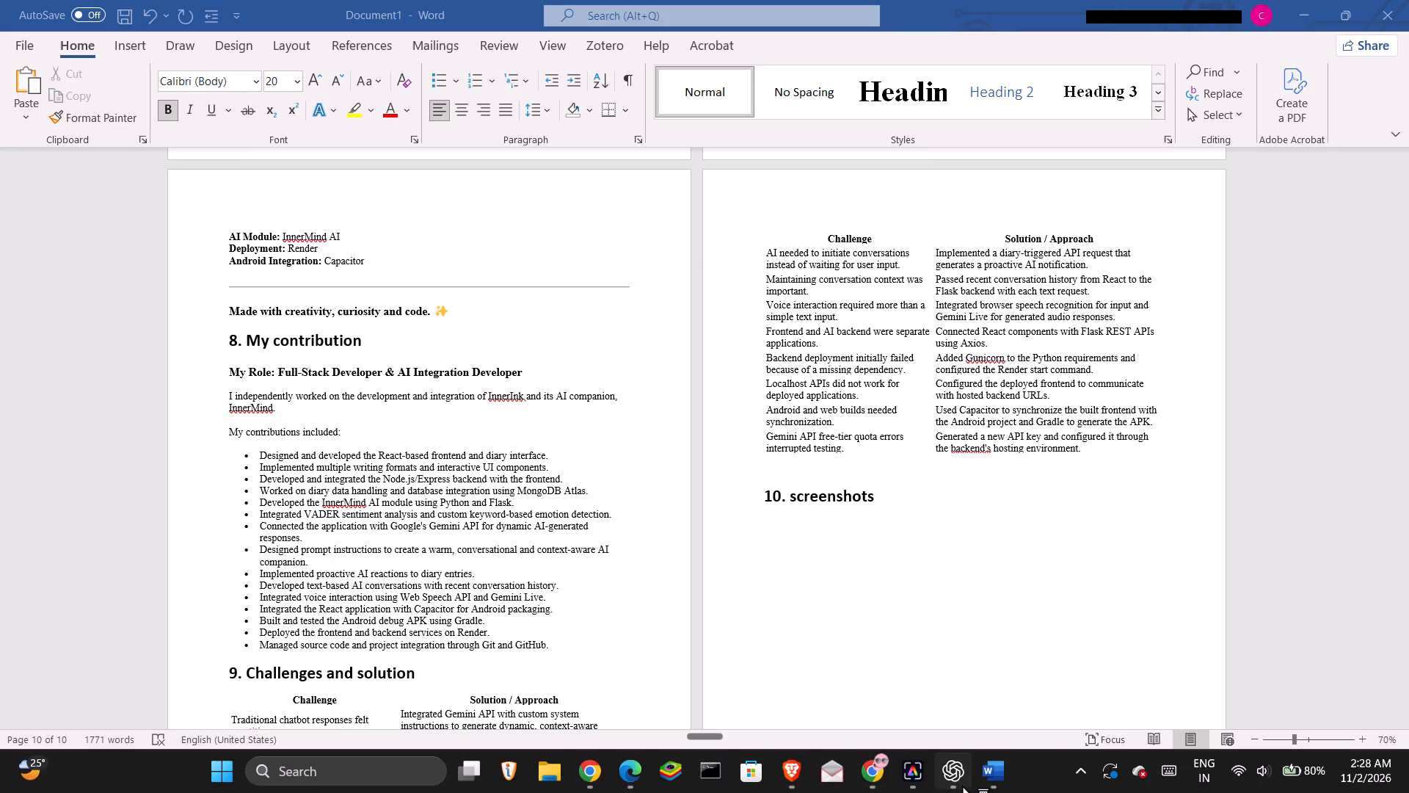
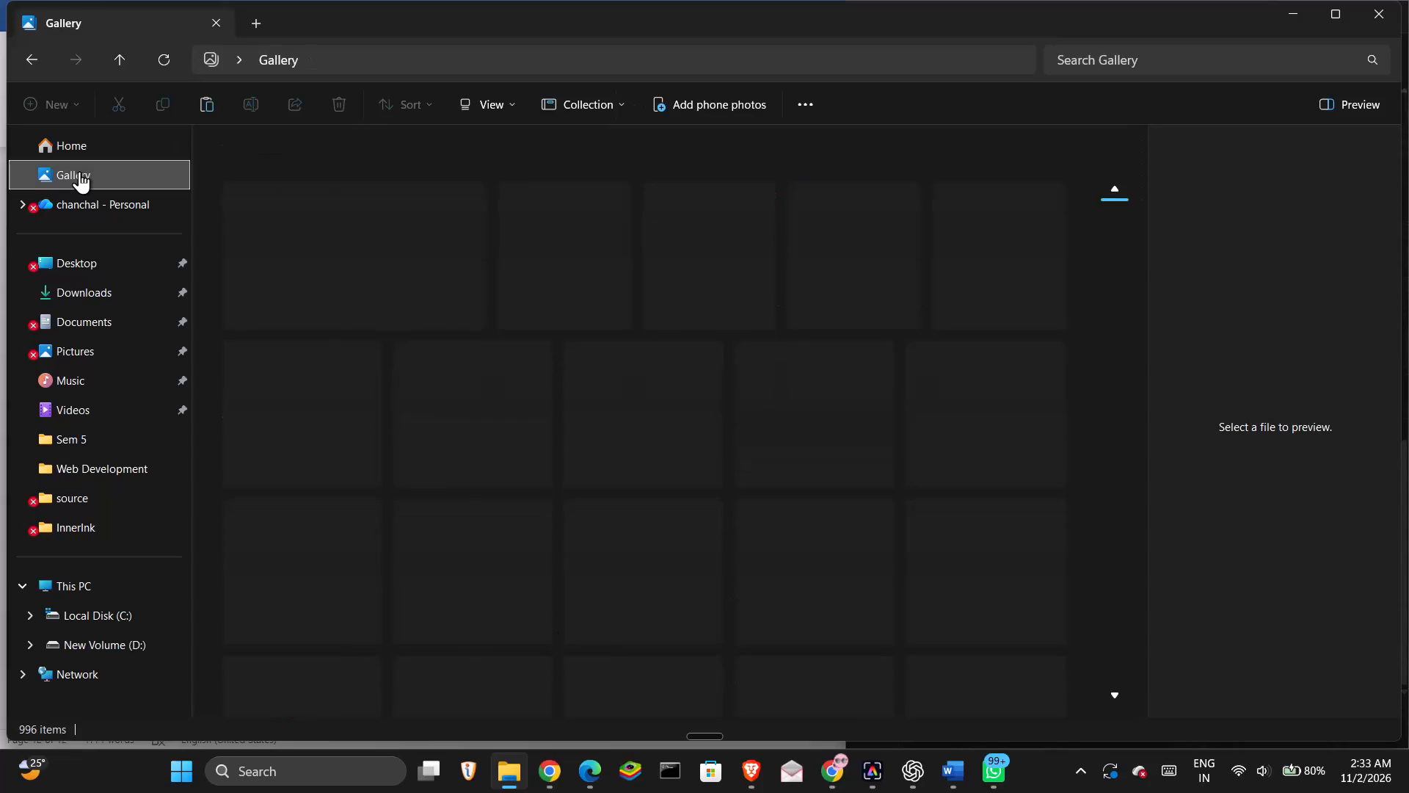
Look through the Gallery pictures in File Explorer for project screenshots to use in the document's section 10.
scroll(656, 651, down, 5)
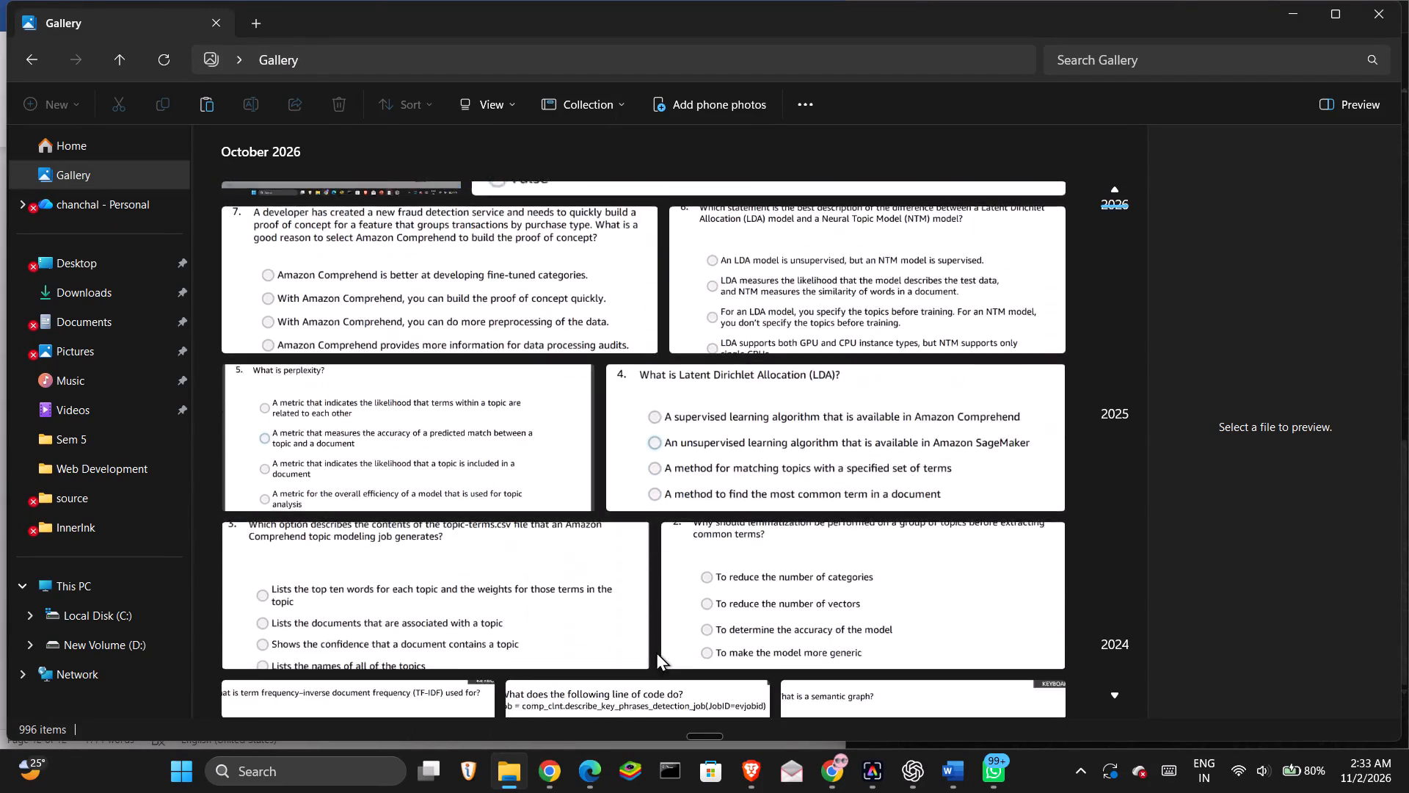
scroll(656, 651, down, 8)
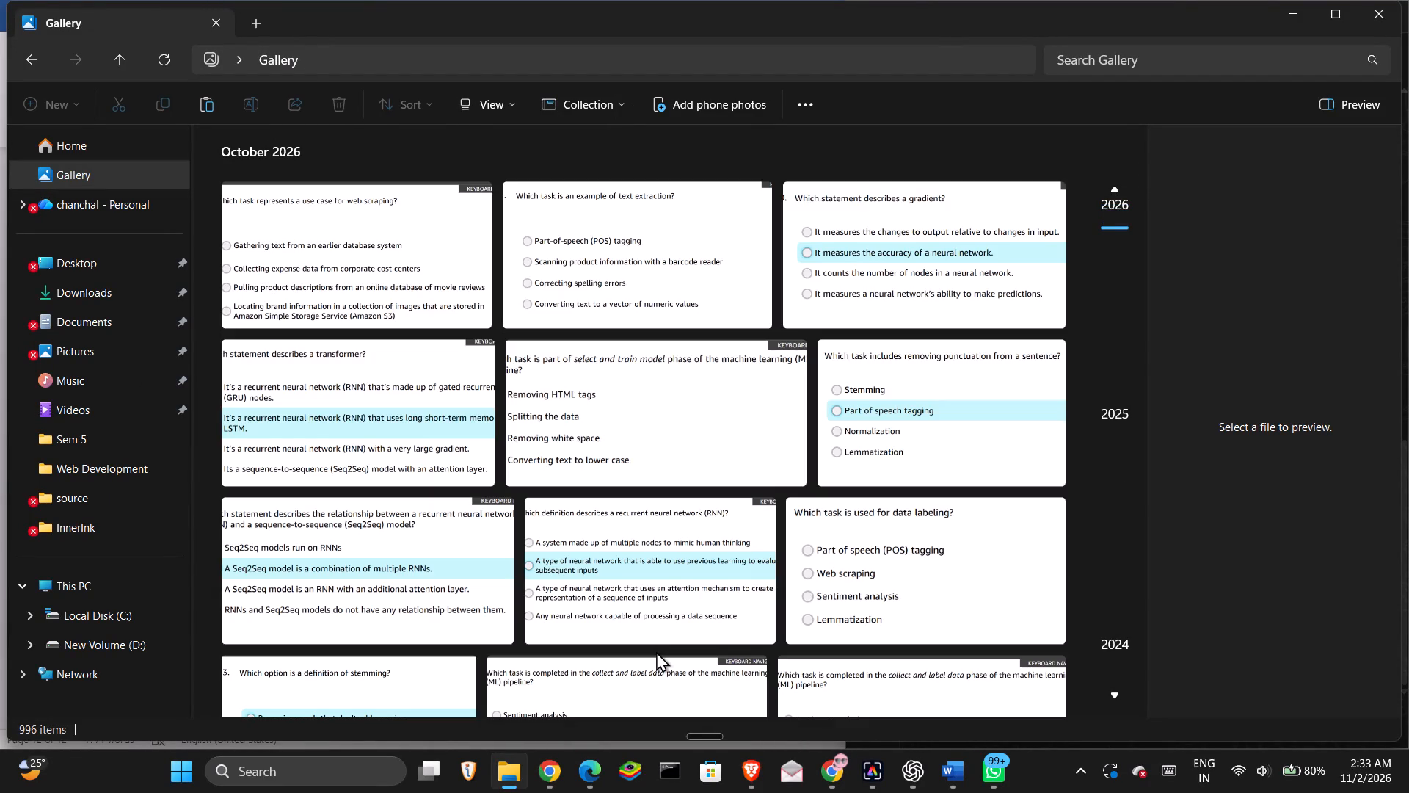
Browse the Gallery's screenshots from October 2026 back through 2025 to find project images for the portfolio.
scroll(656, 651, down, 14)
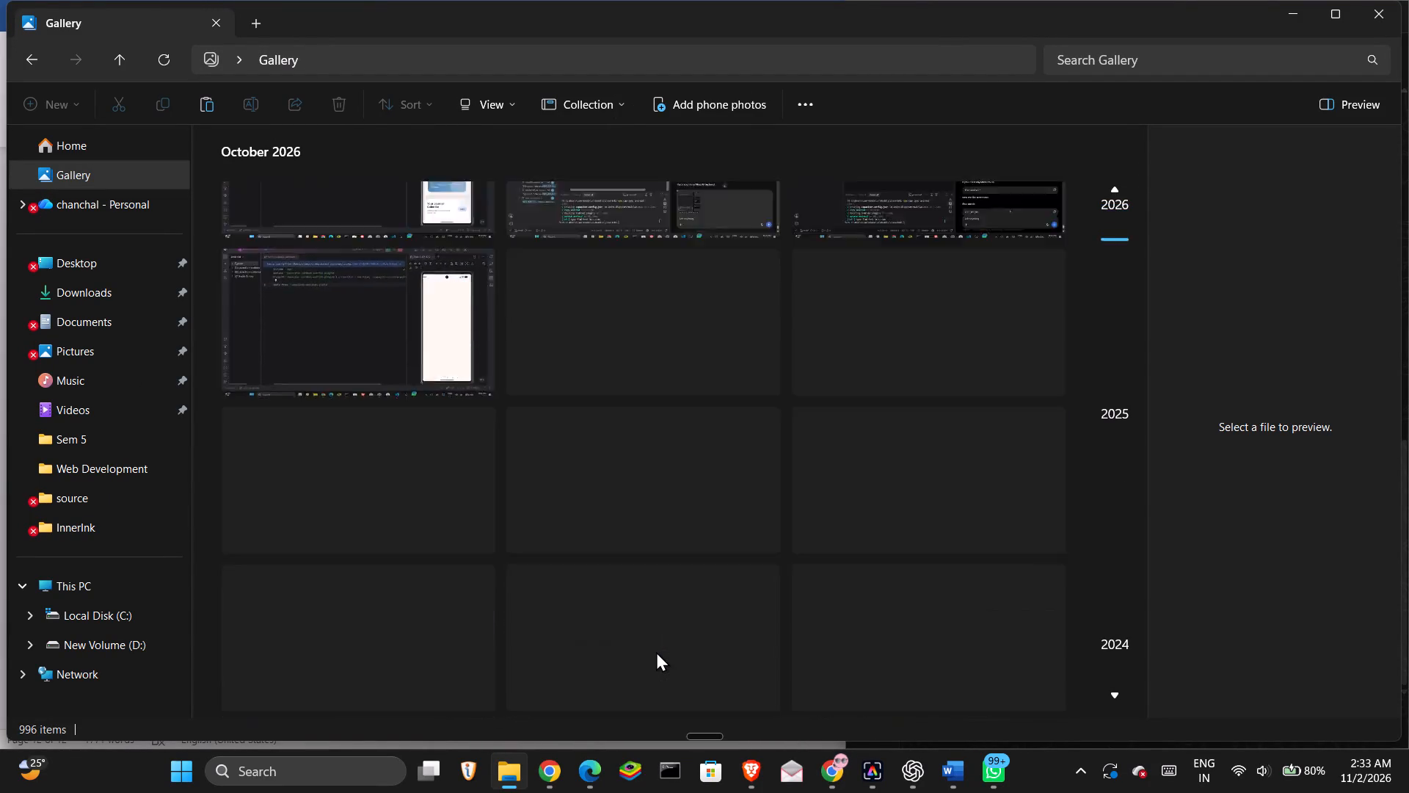
scroll(656, 651, down, 8)
scroll(656, 651, up, 1)
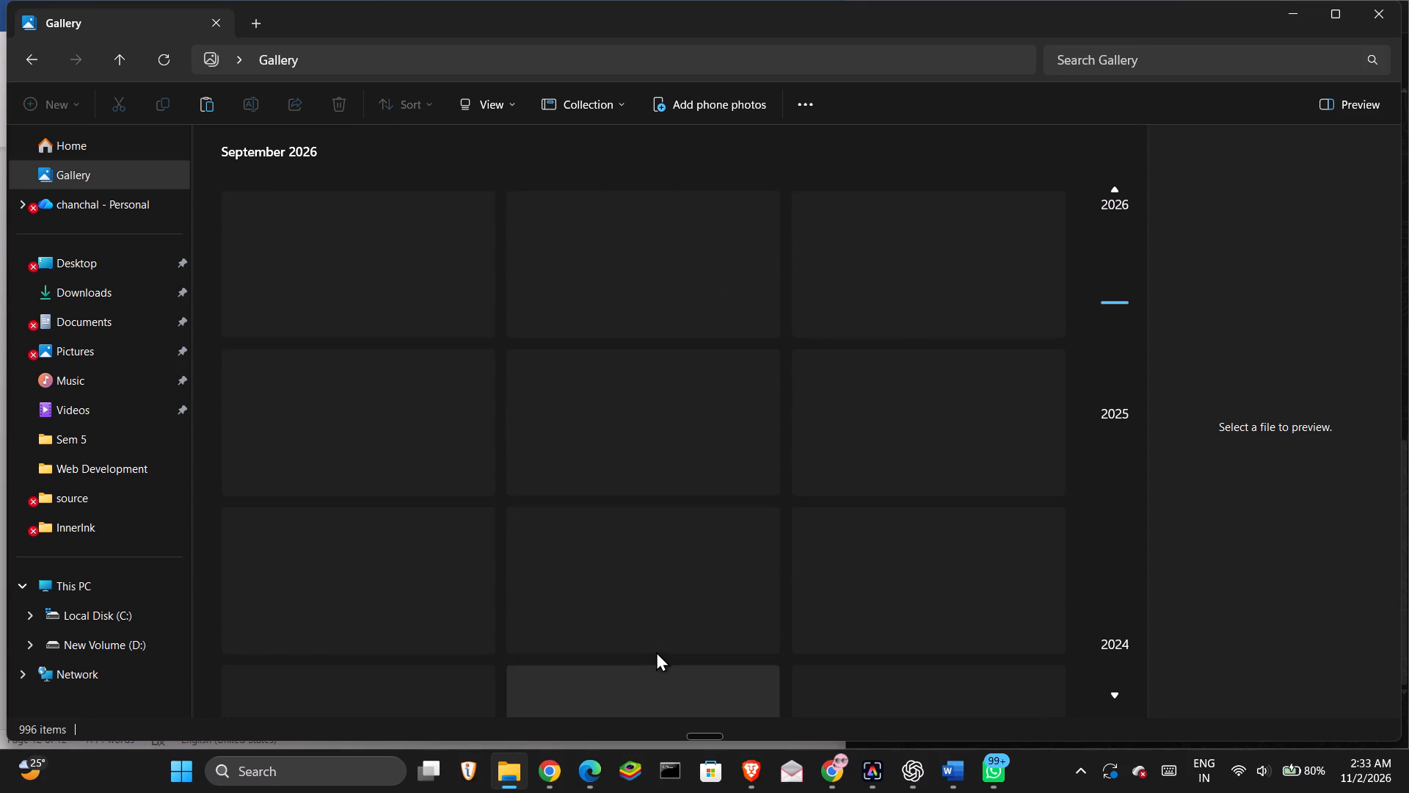
scroll(656, 651, up, 1)
scroll(656, 651, down, 5)
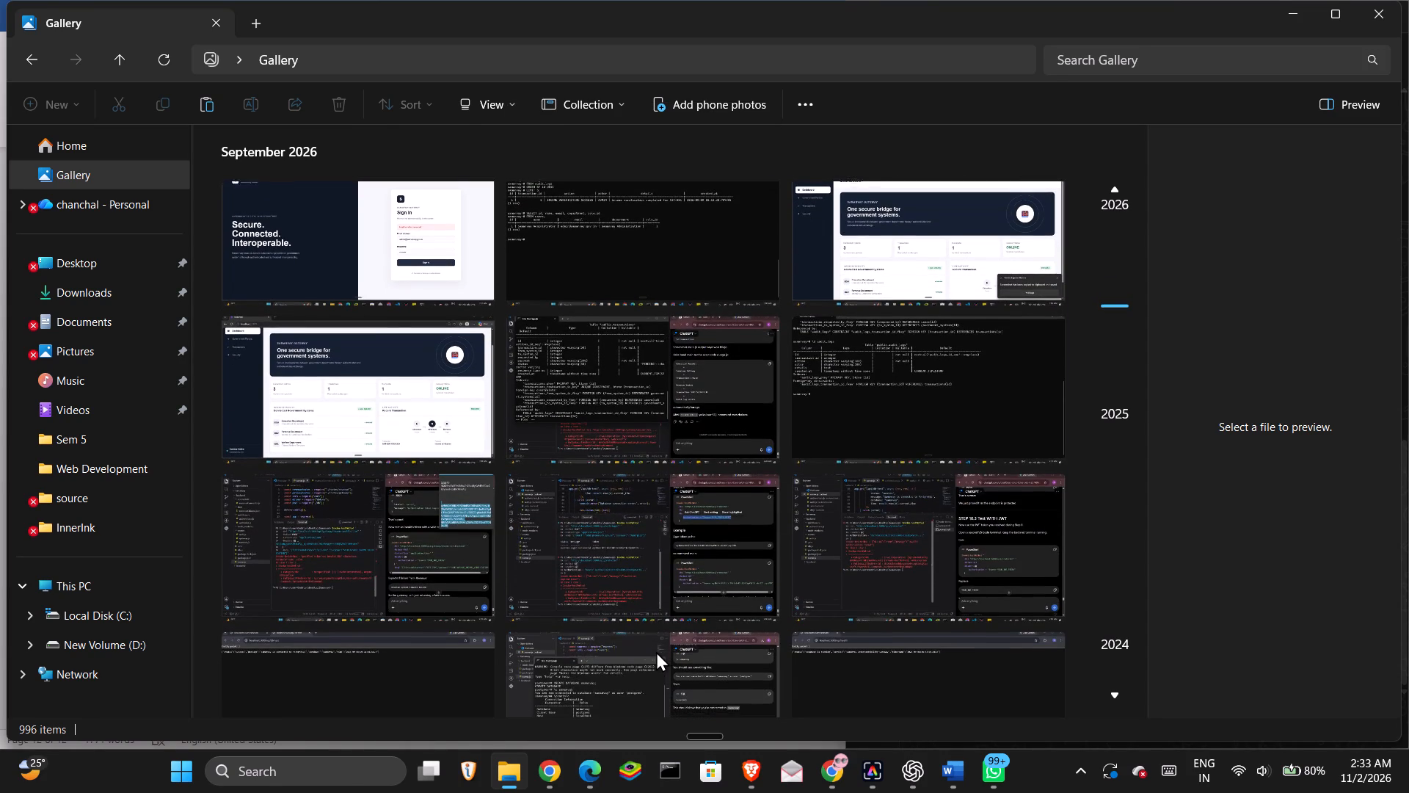
scroll(656, 651, down, 20)
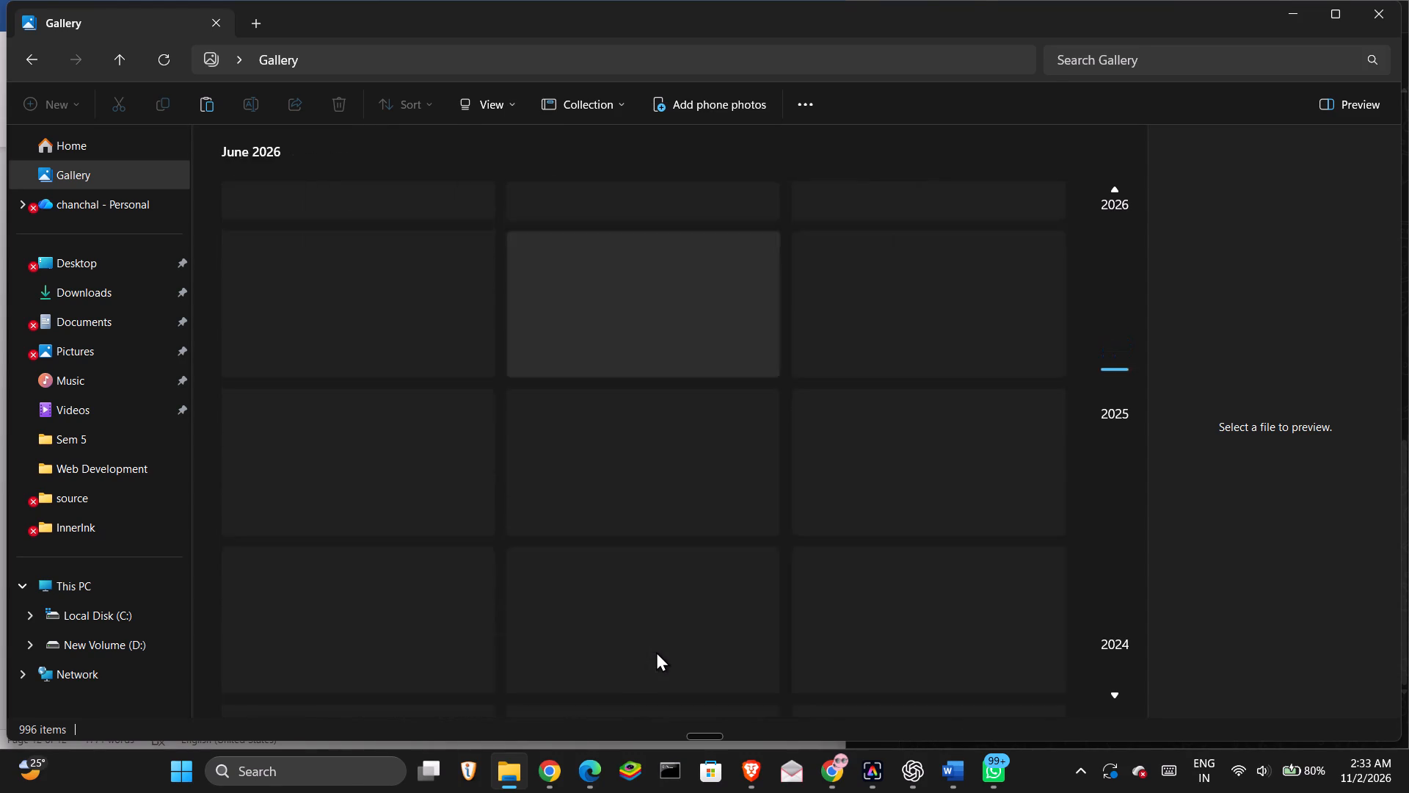
scroll(656, 651, down, 8)
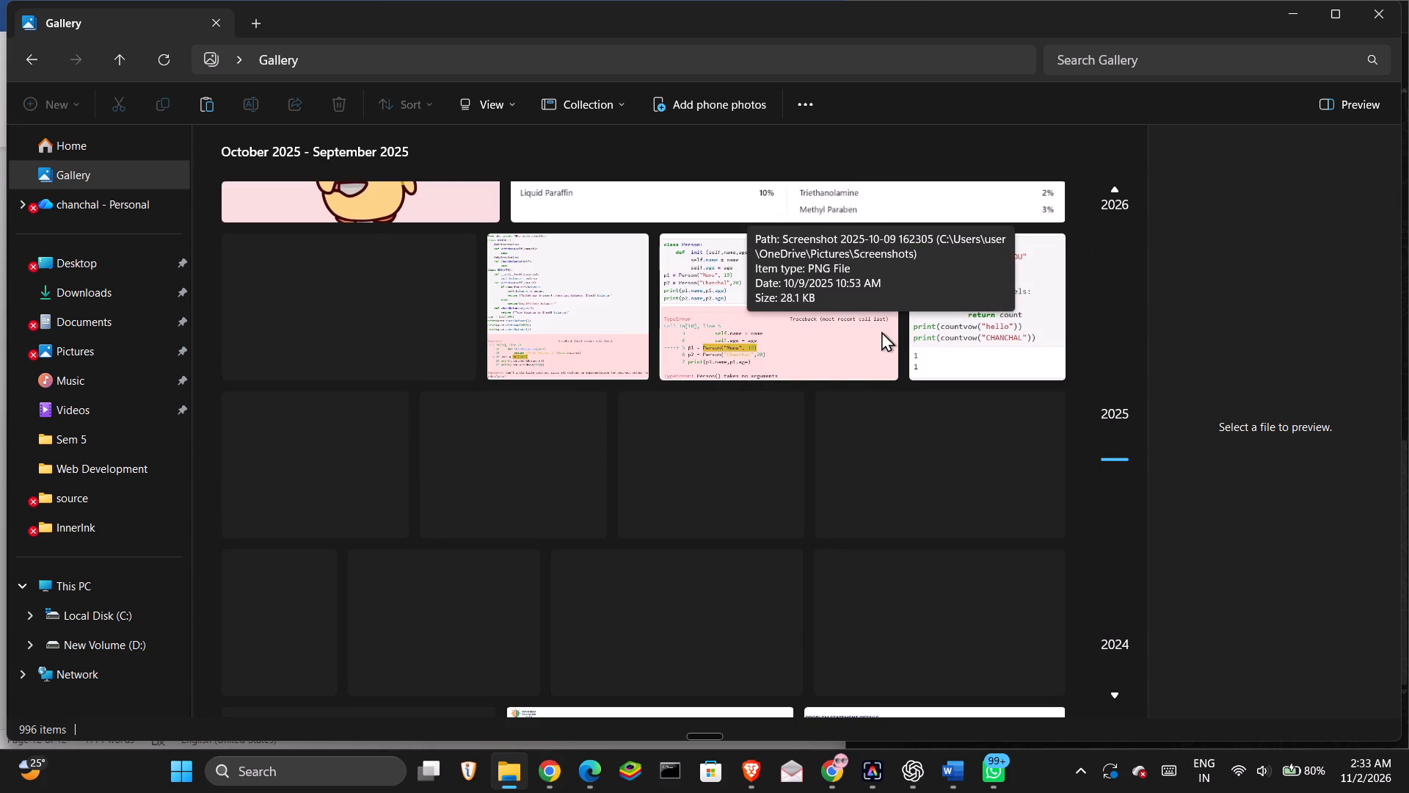
scroll(881, 331, up, 3)
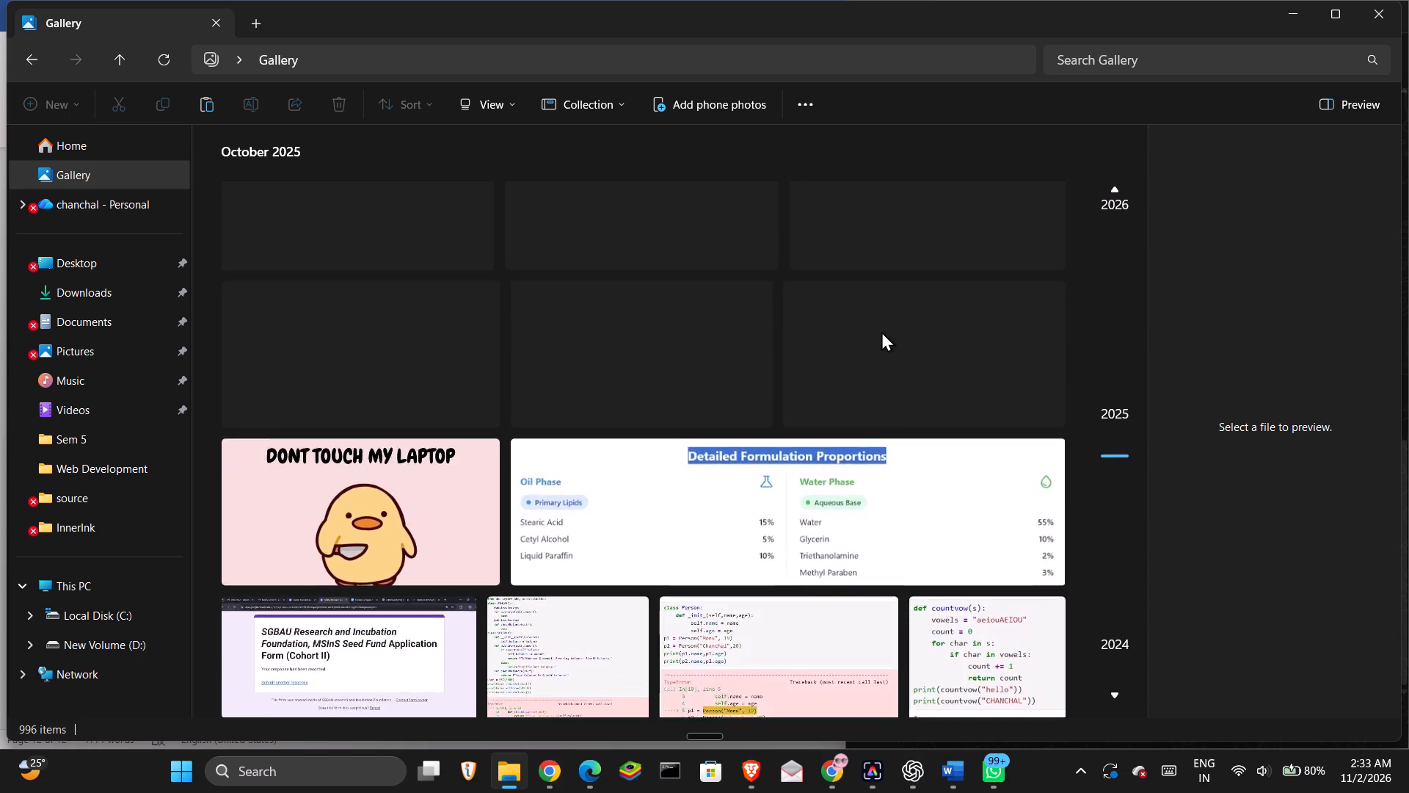
scroll(881, 331, up, 4)
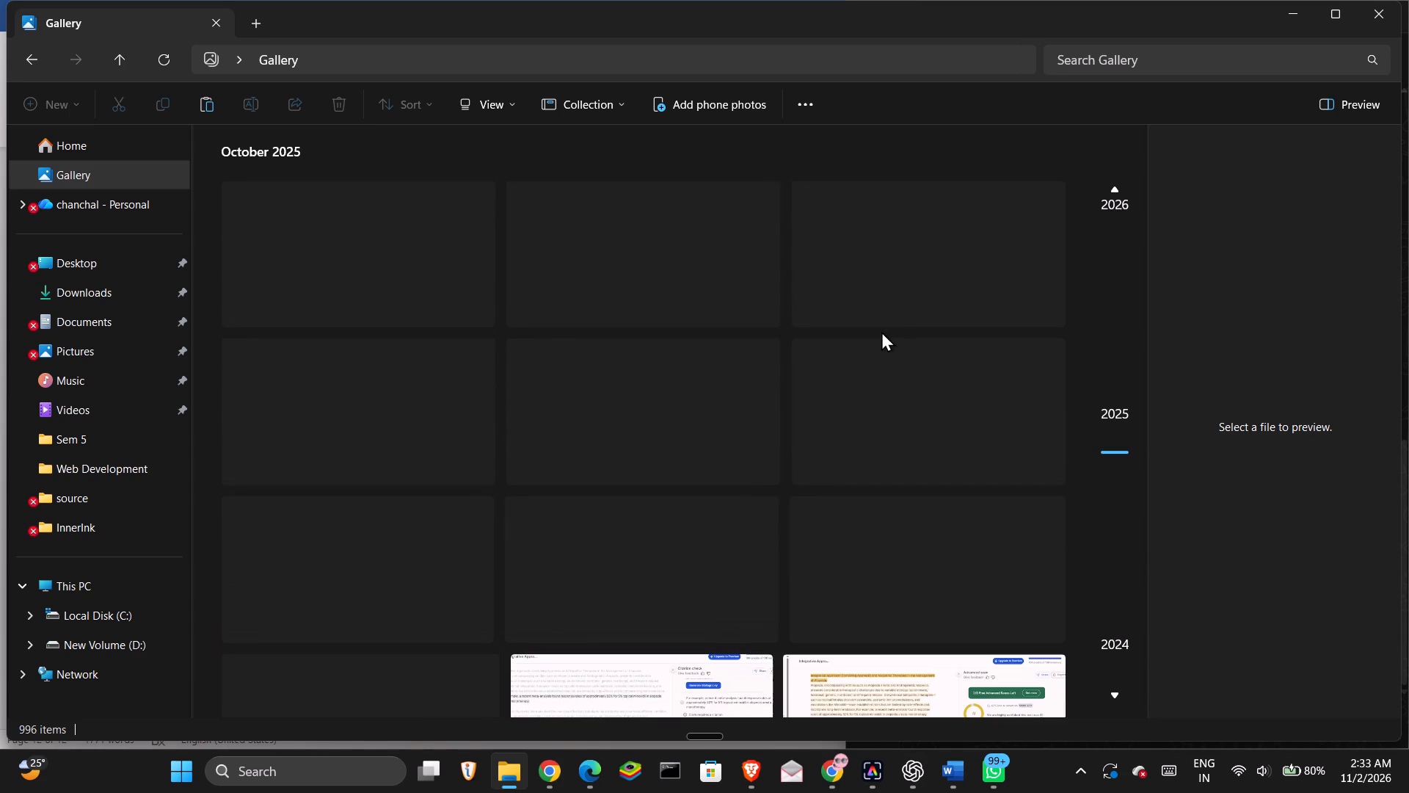
scroll(881, 331, up, 2)
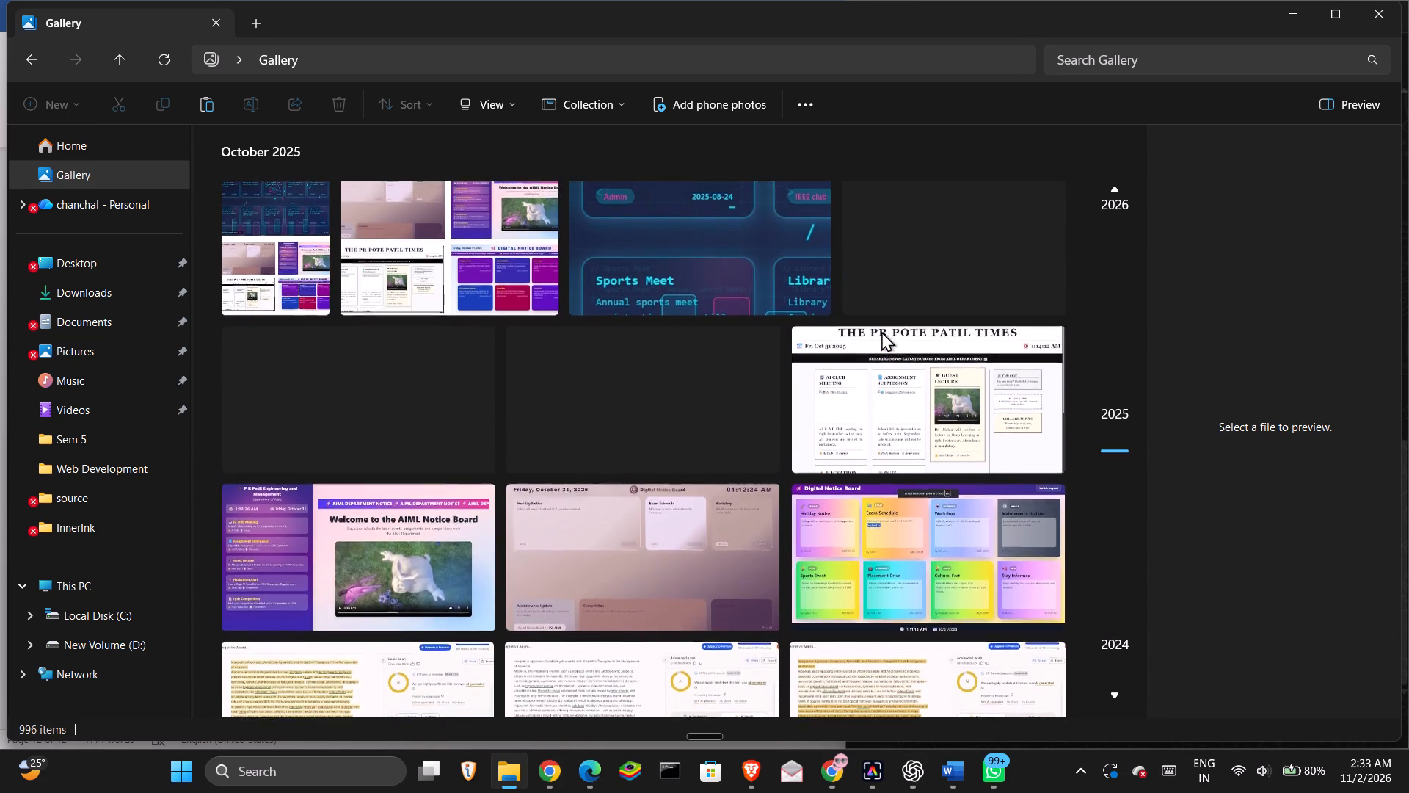
scroll(881, 331, up, 4)
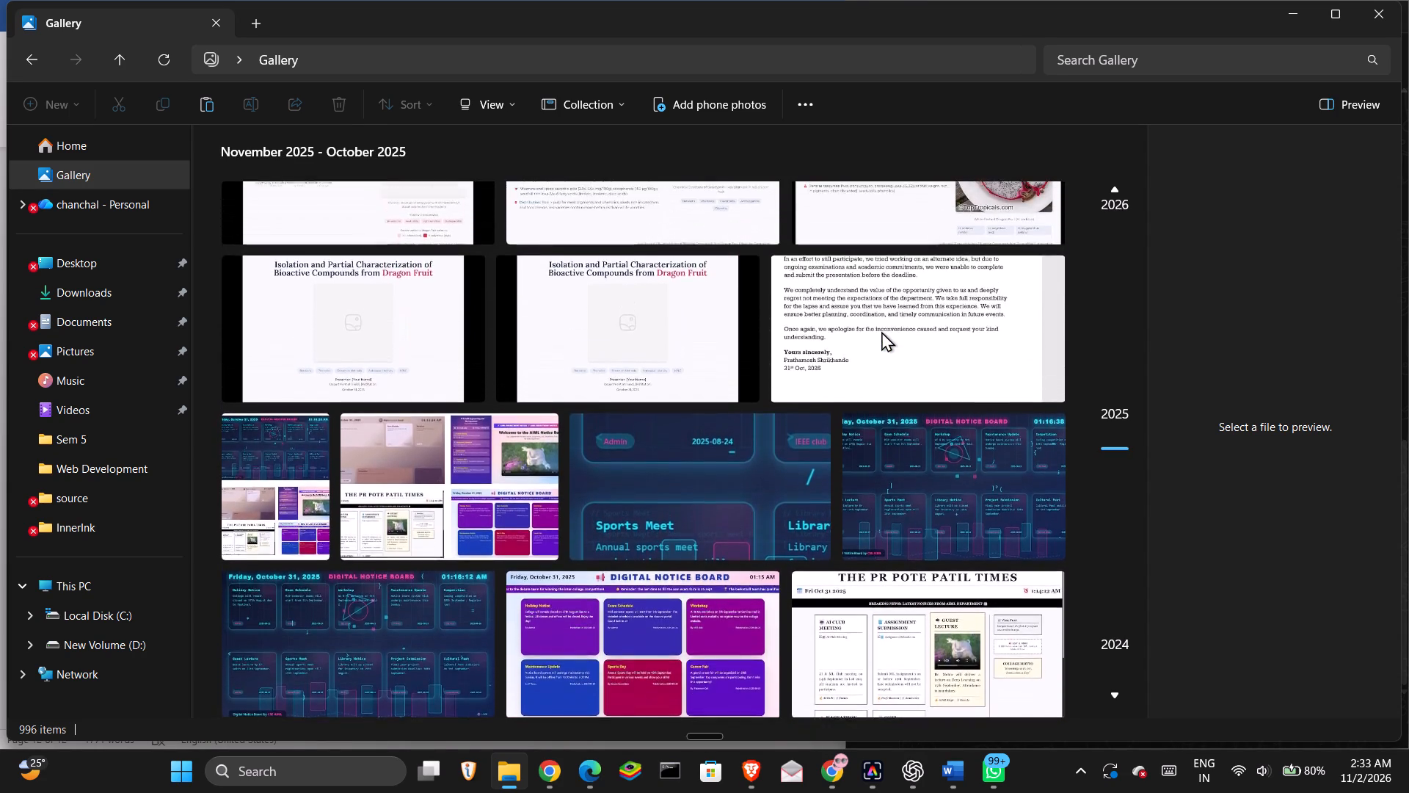
scroll(881, 331, up, 5)
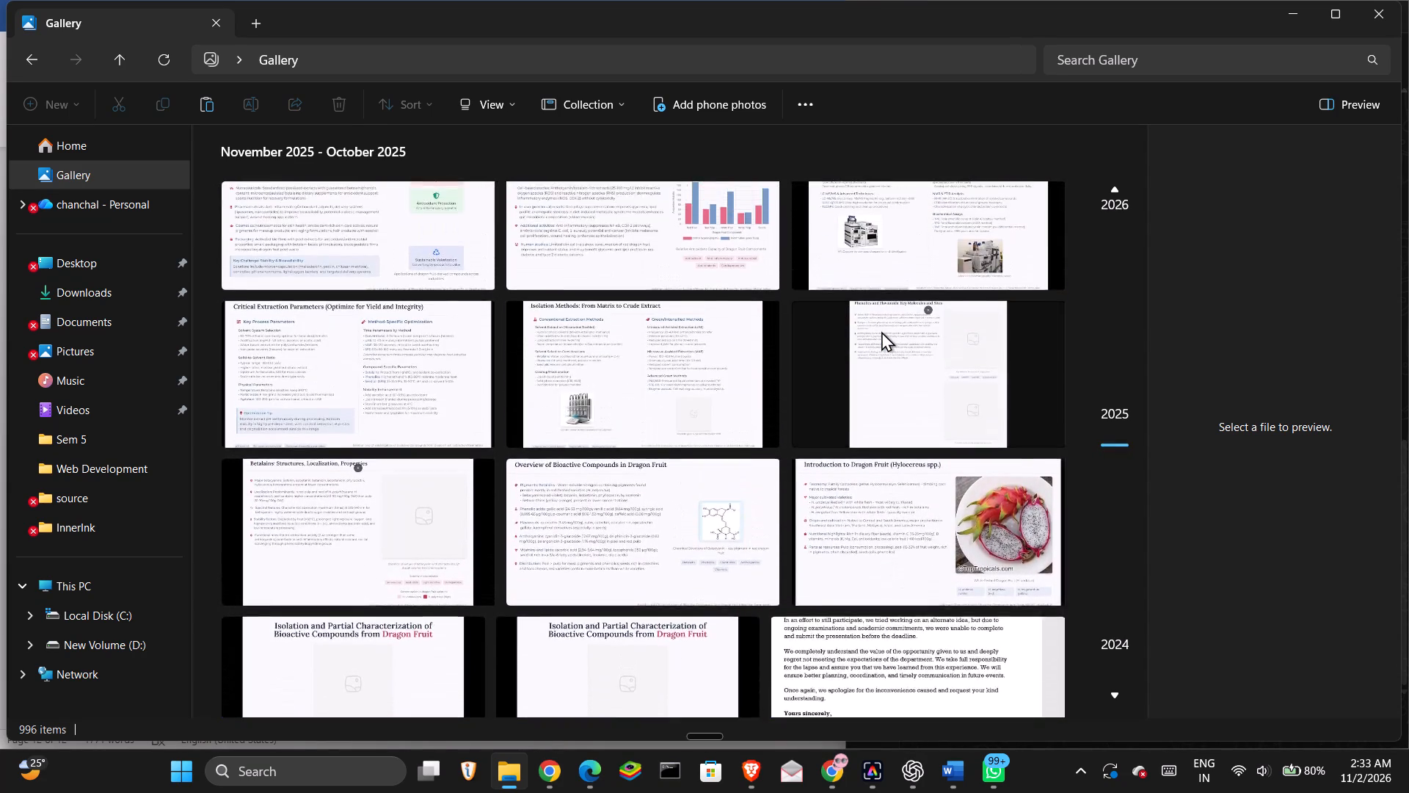
scroll(881, 331, up, 8)
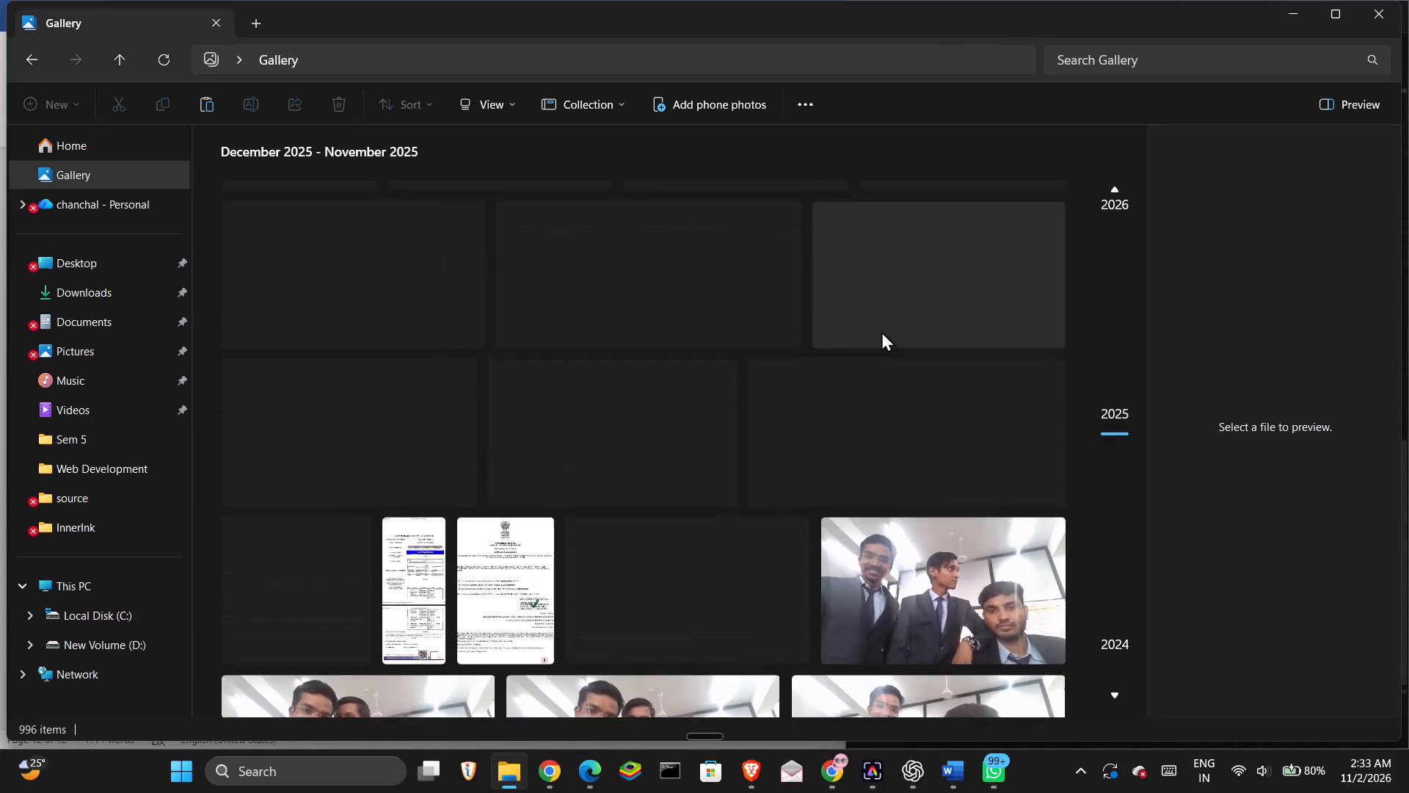
scroll(881, 331, up, 6)
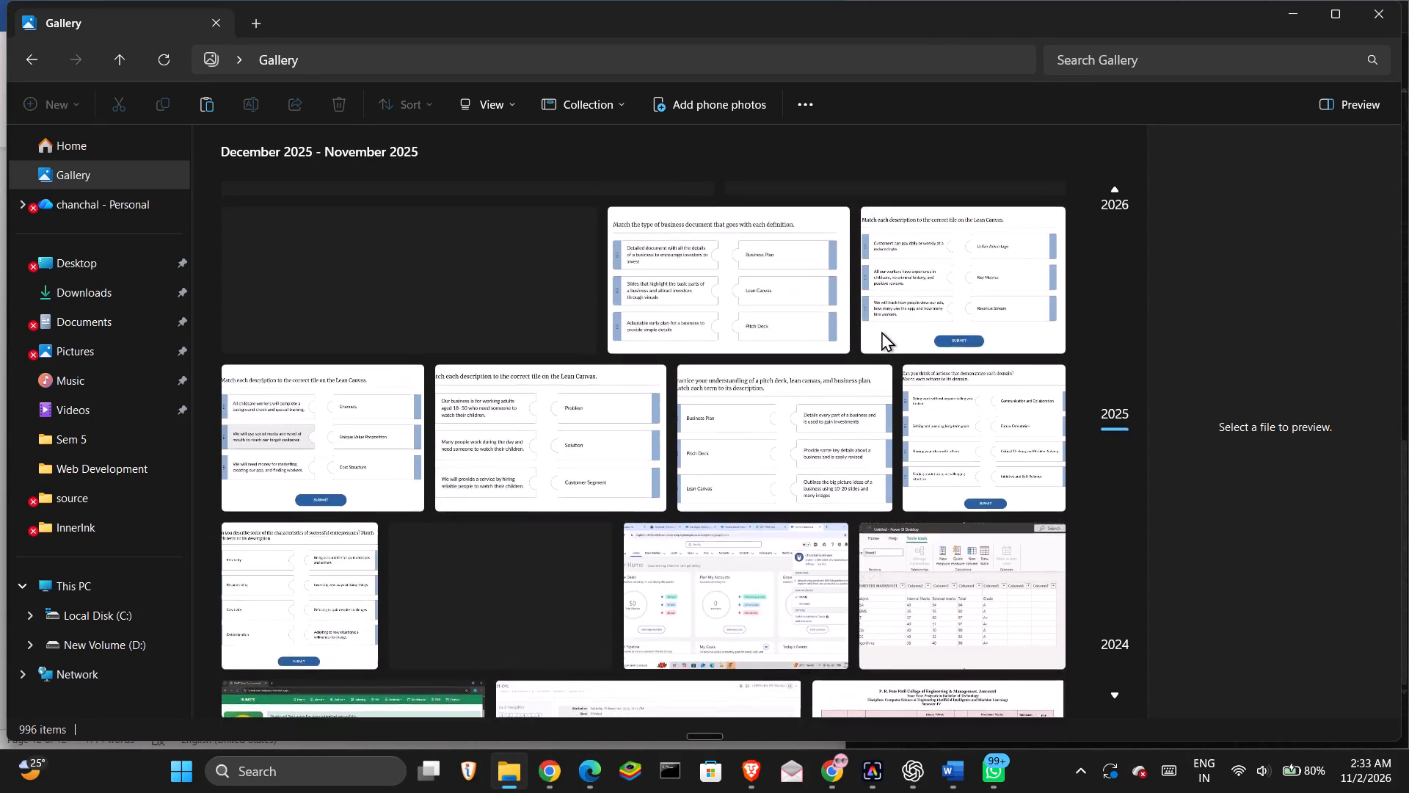
scroll(881, 331, up, 8)
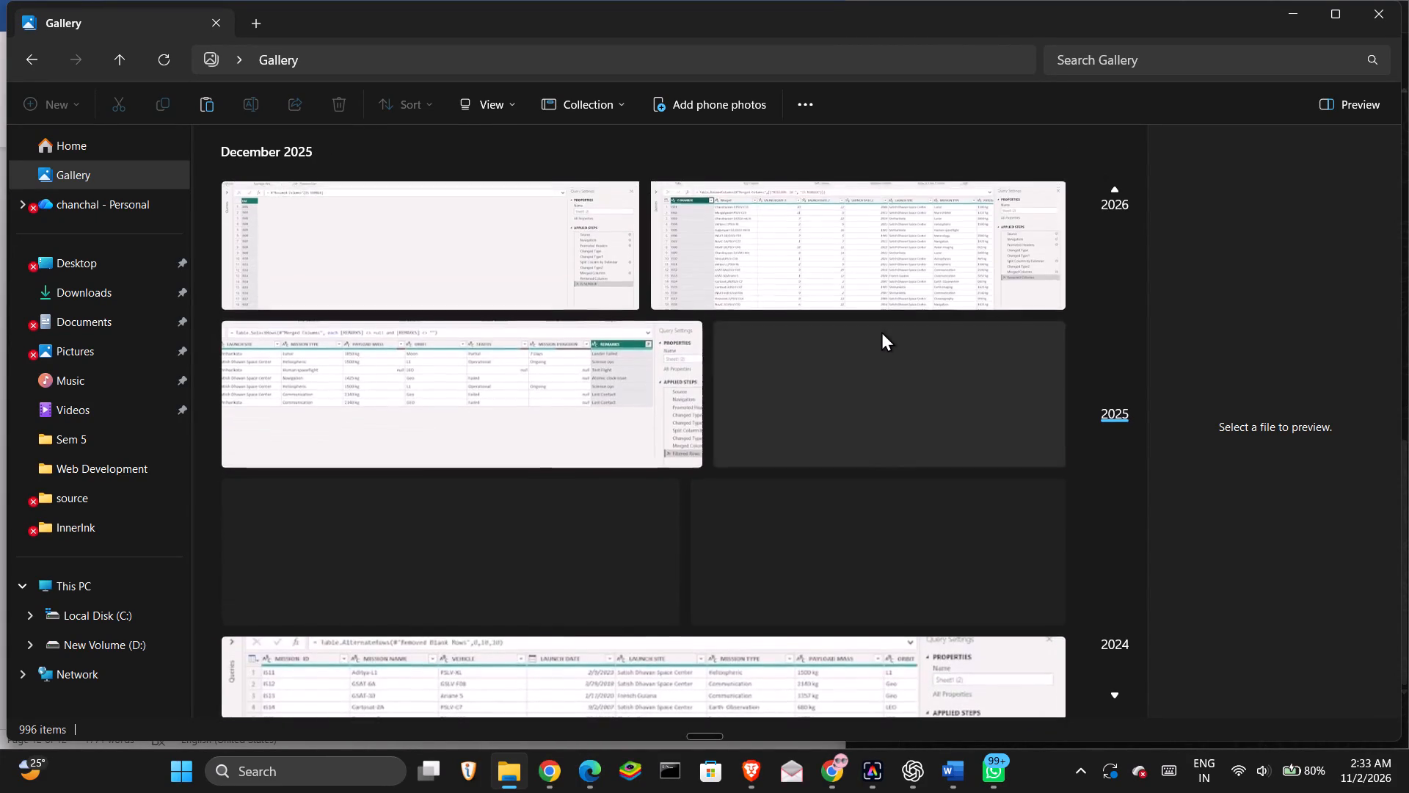
scroll(881, 331, up, 7)
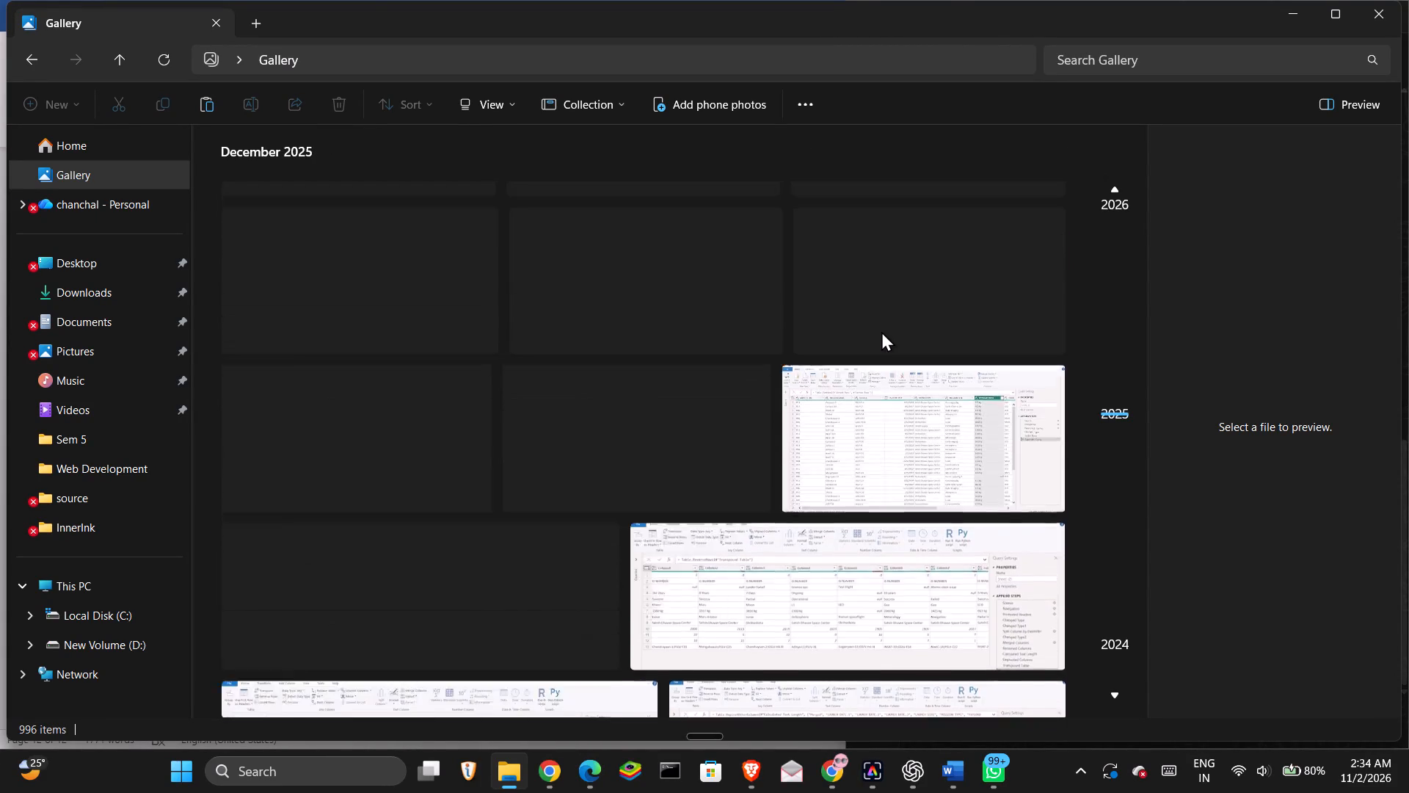
scroll(881, 331, up, 2)
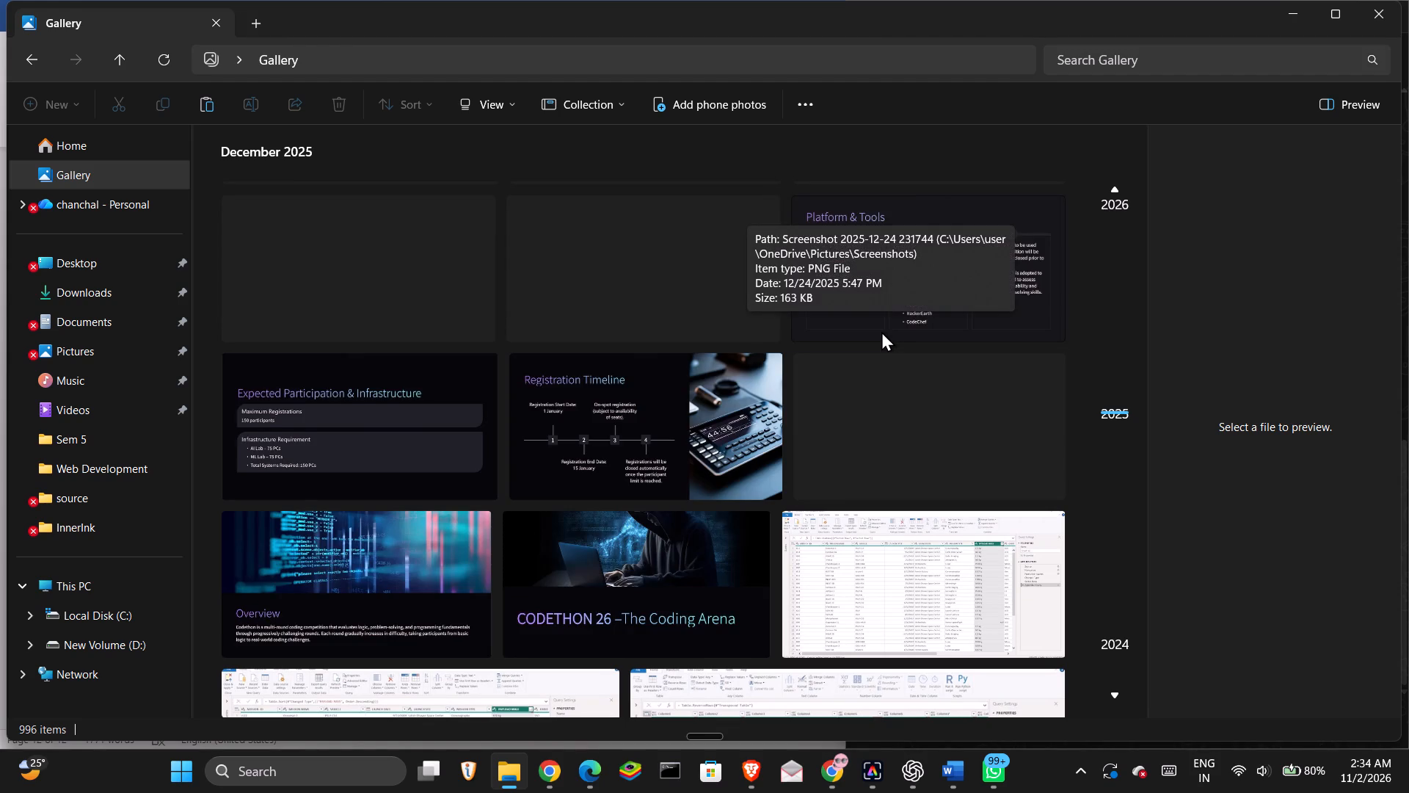
scroll(881, 331, up, 3)
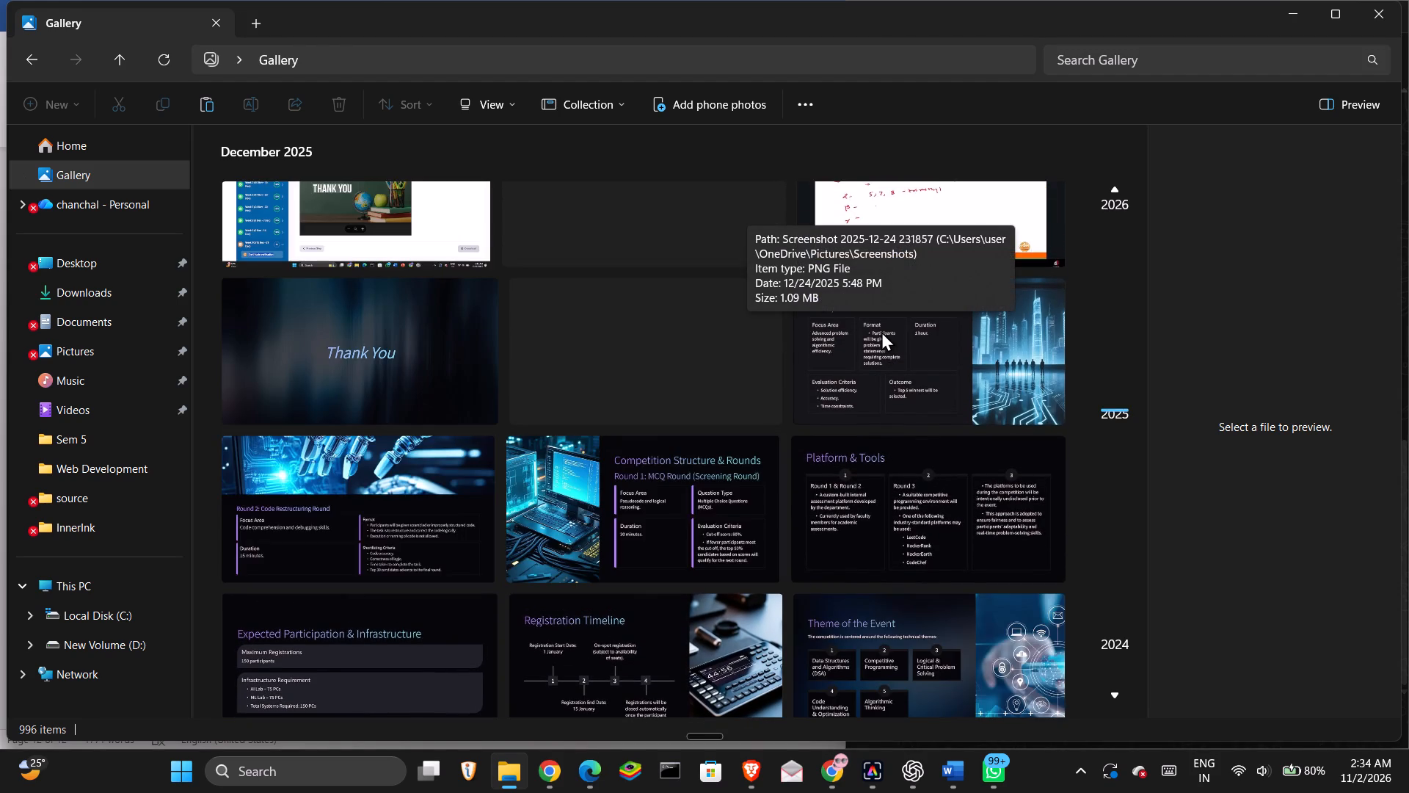
scroll(881, 331, up, 7)
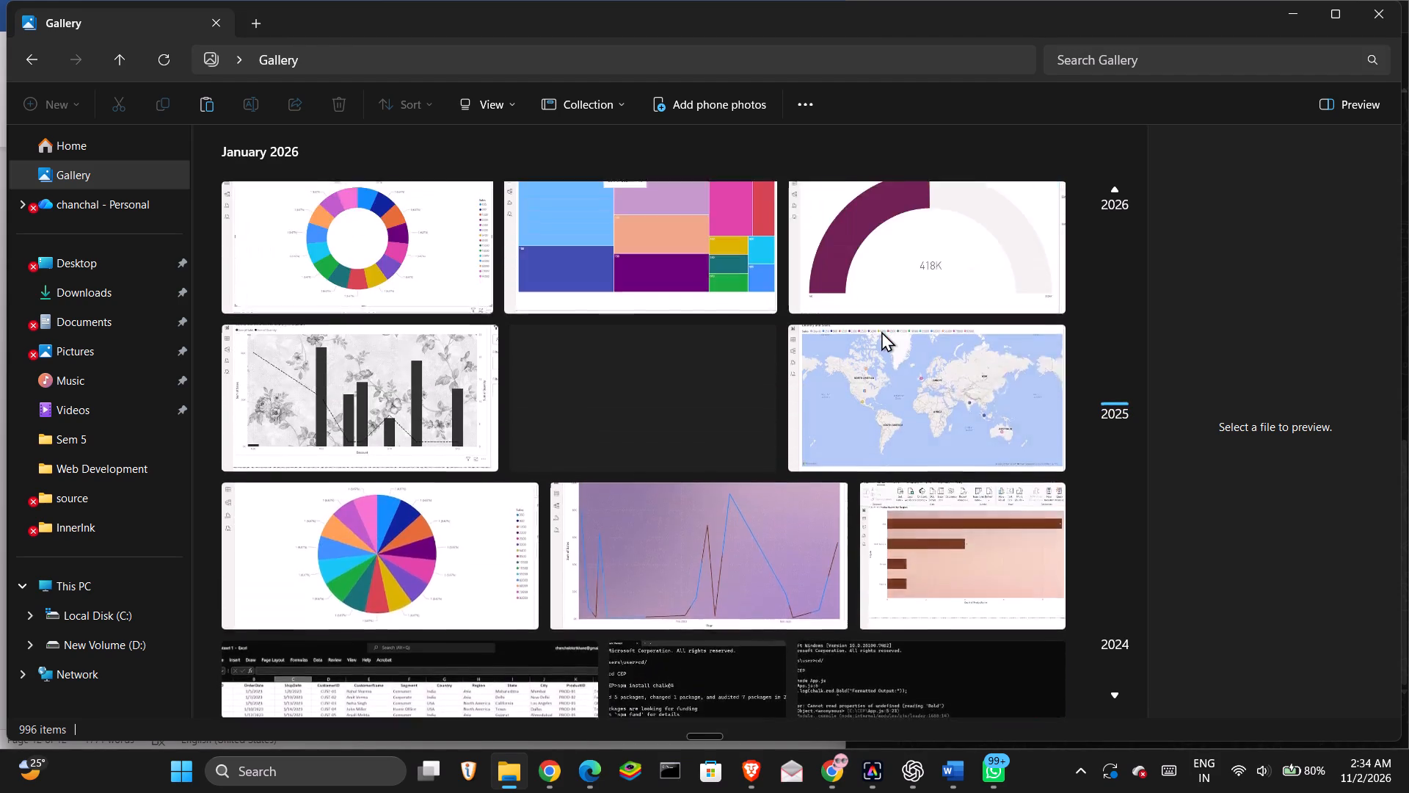
scroll(881, 331, up, 7)
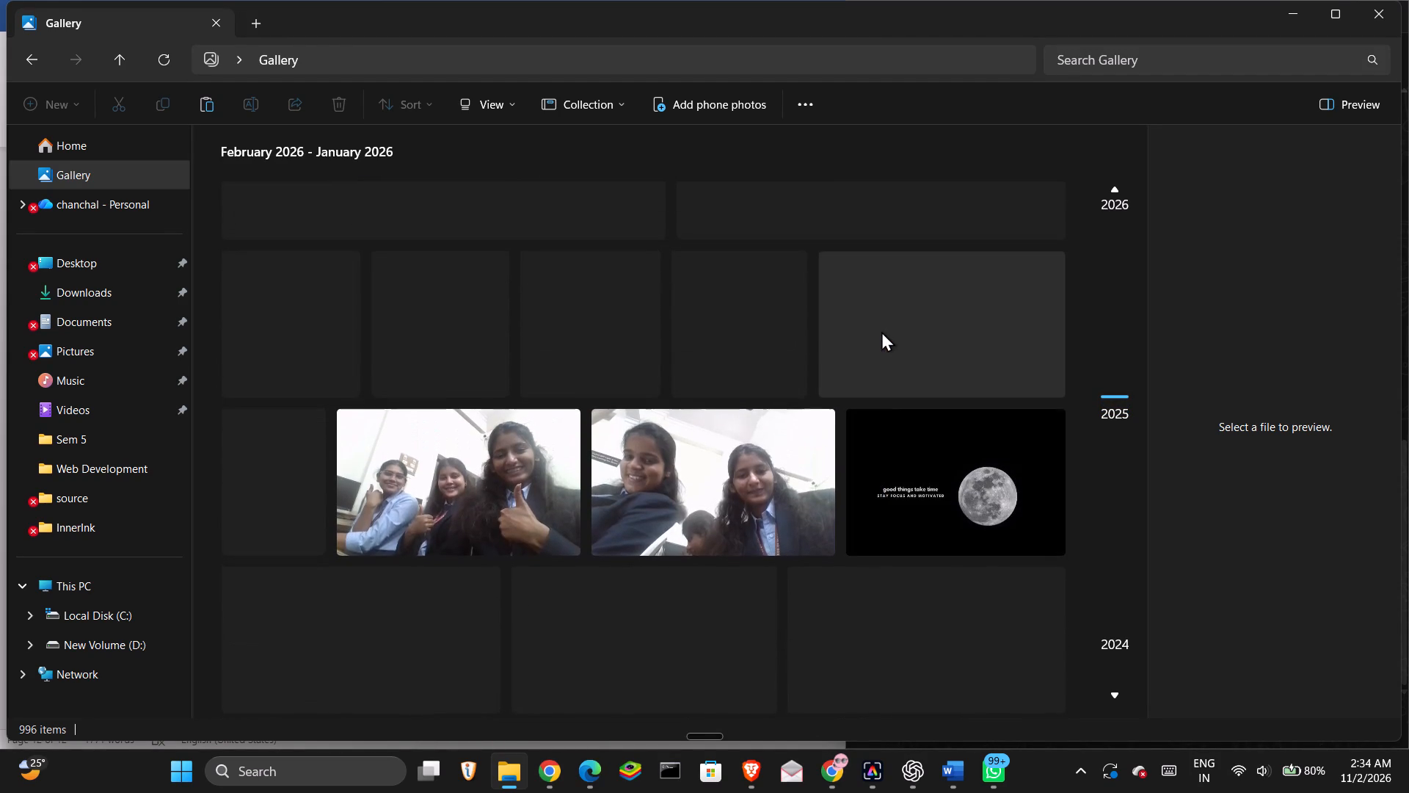
scroll(881, 331, up, 2)
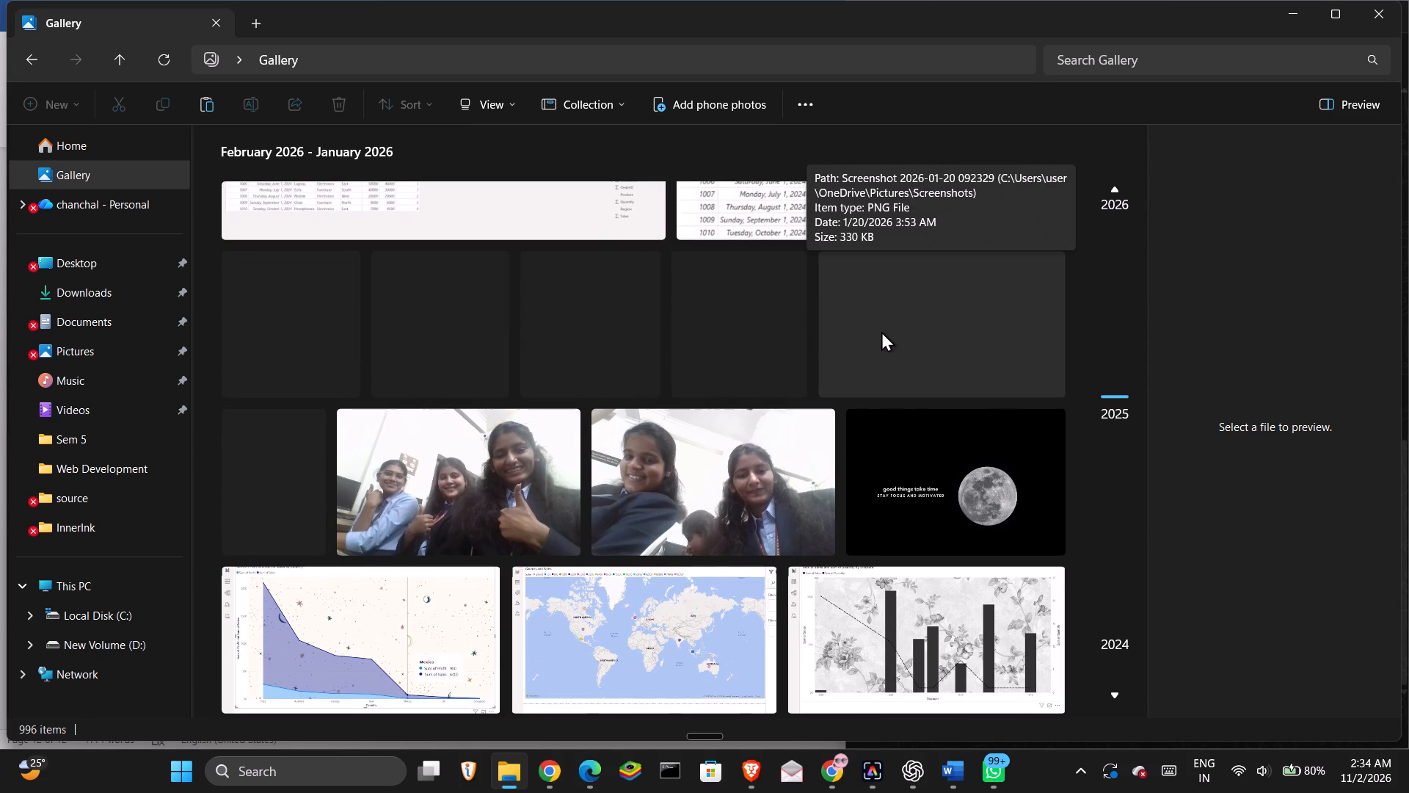
scroll(881, 331, up, 1)
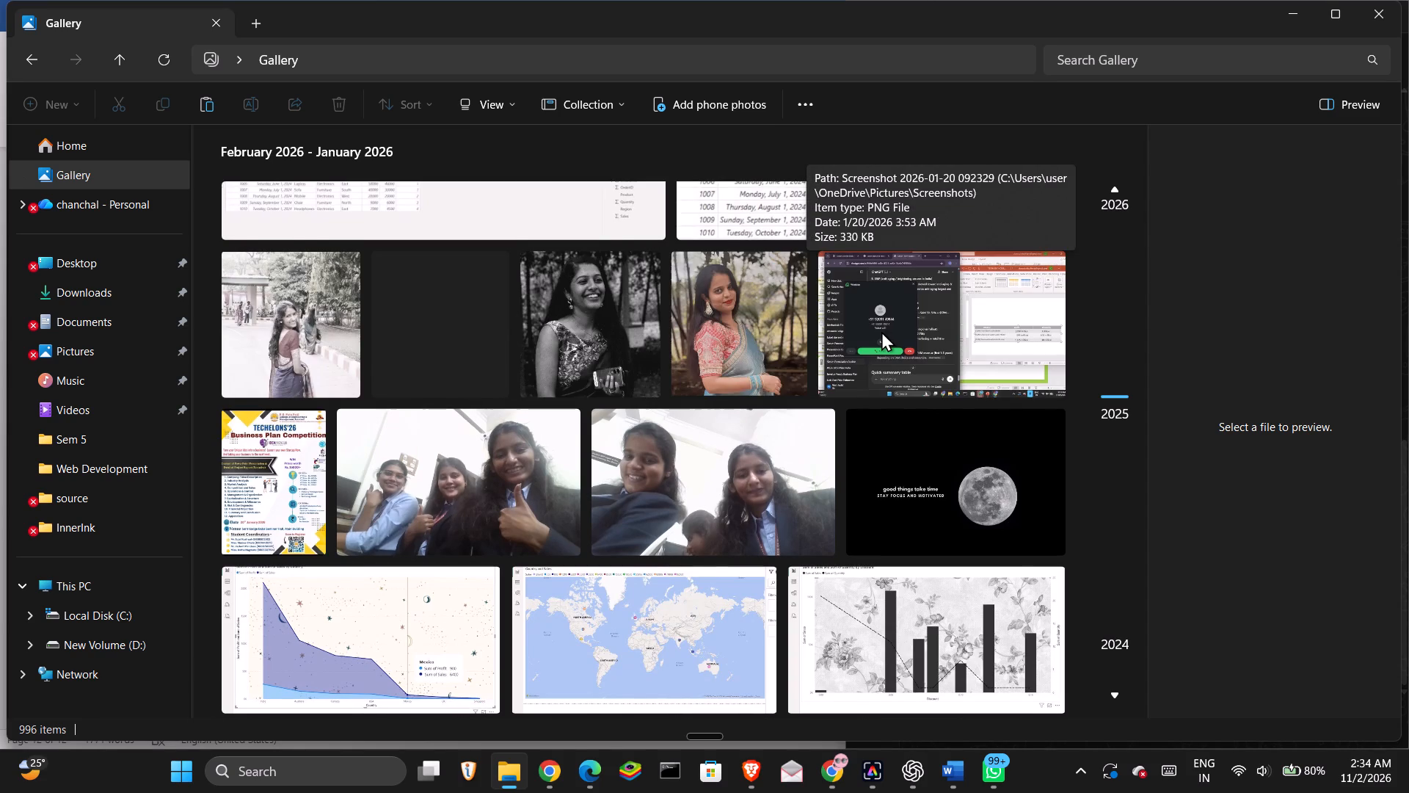
scroll(881, 331, up, 5)
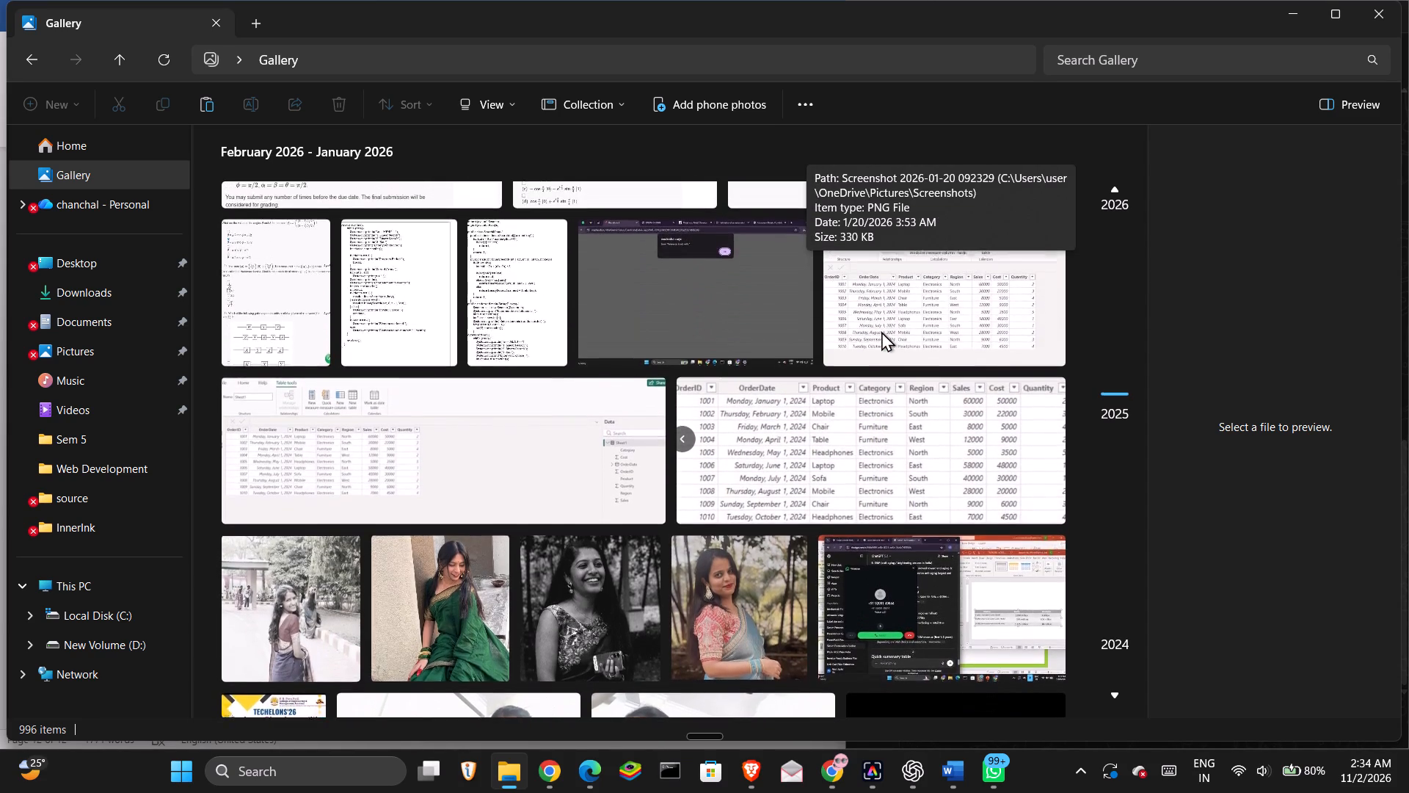
scroll(881, 331, up, 8)
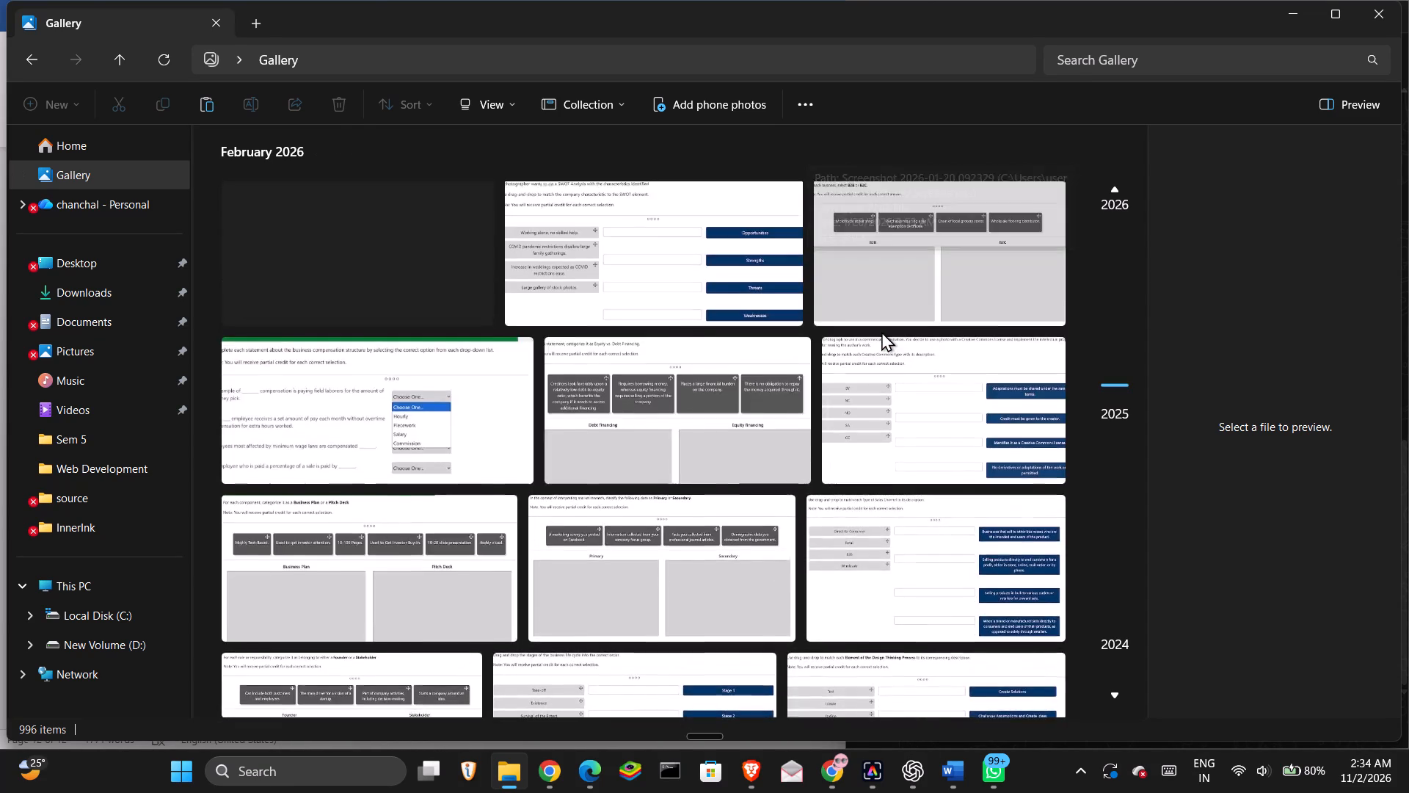
scroll(881, 331, up, 10)
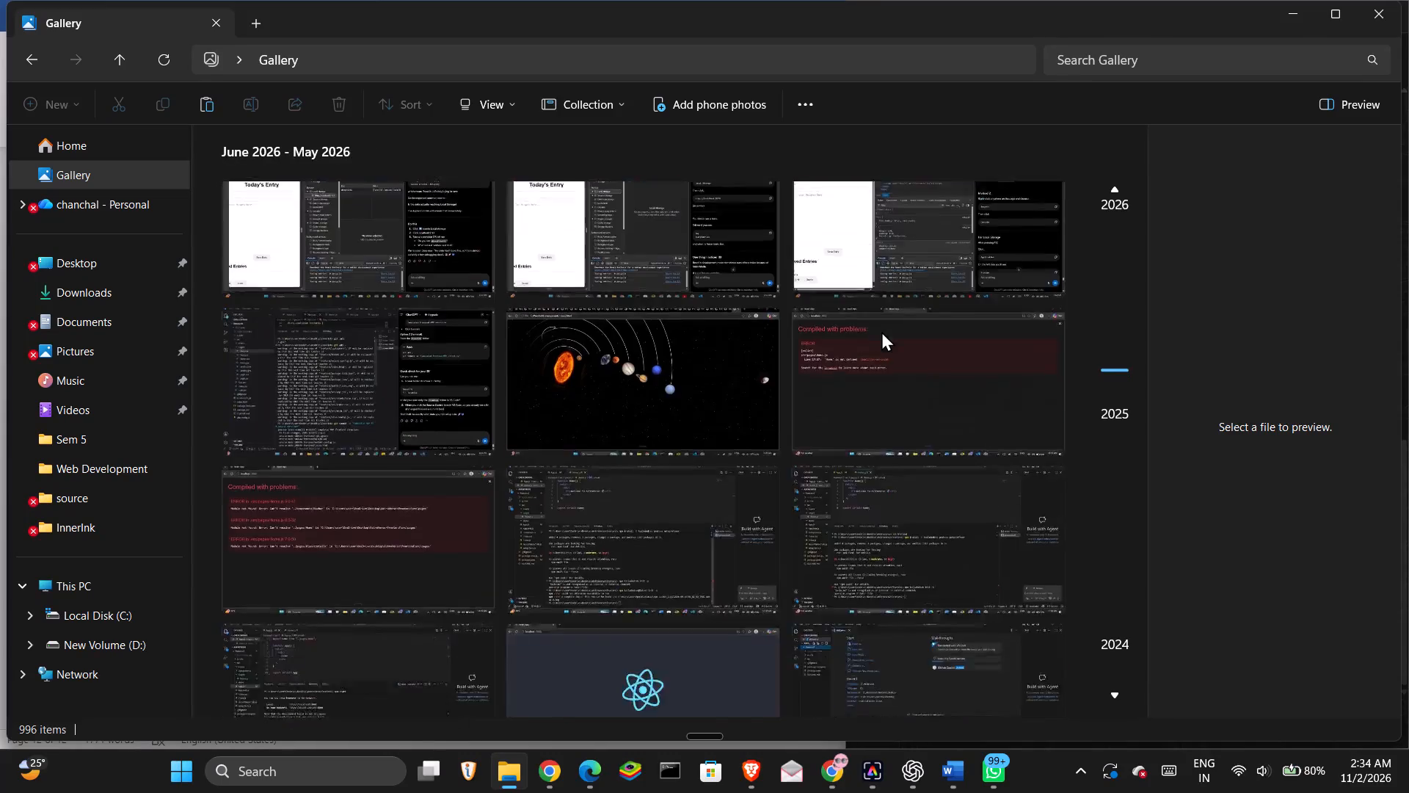
scroll(881, 331, up, 3)
scroll(881, 331, down, 4)
scroll(881, 331, up, 1)
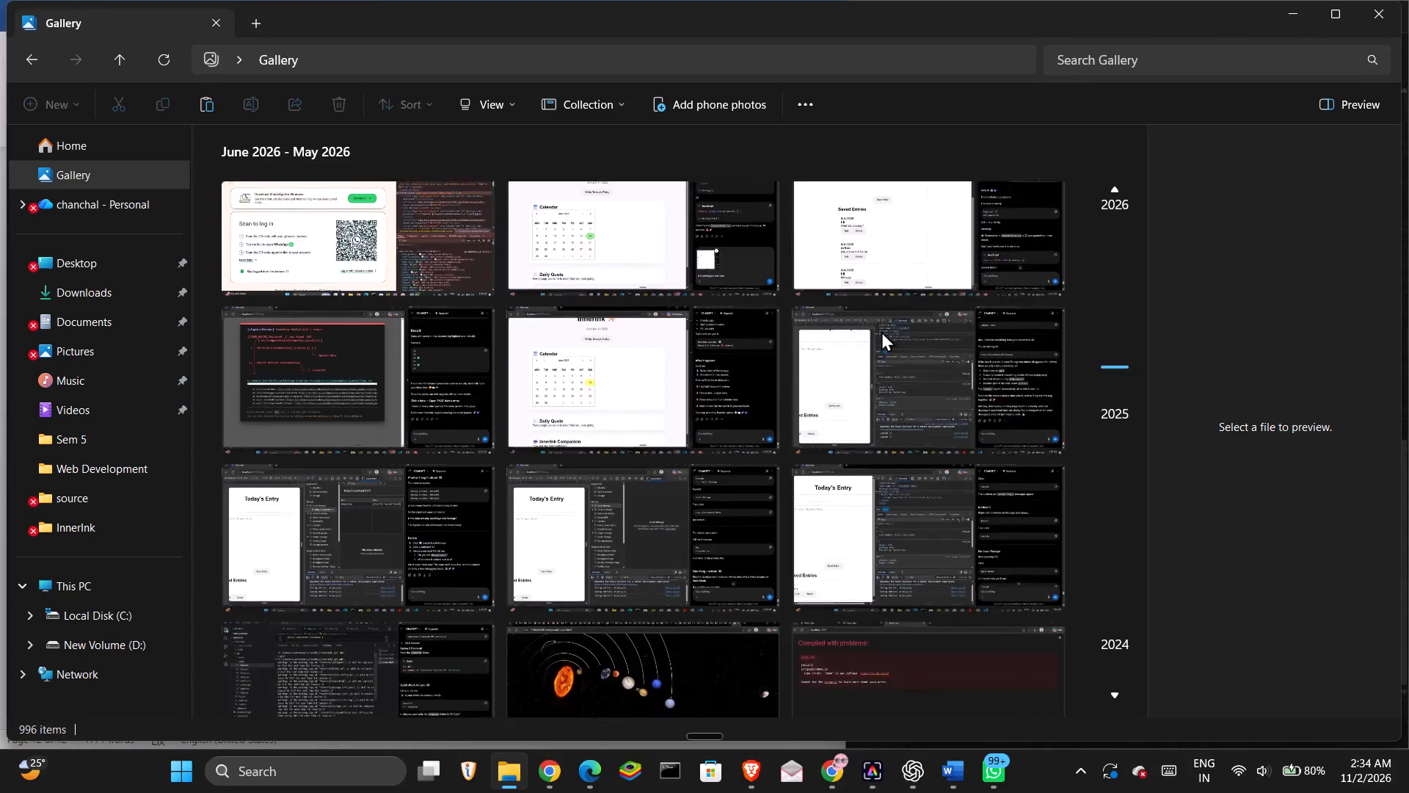
scroll(881, 331, up, 2)
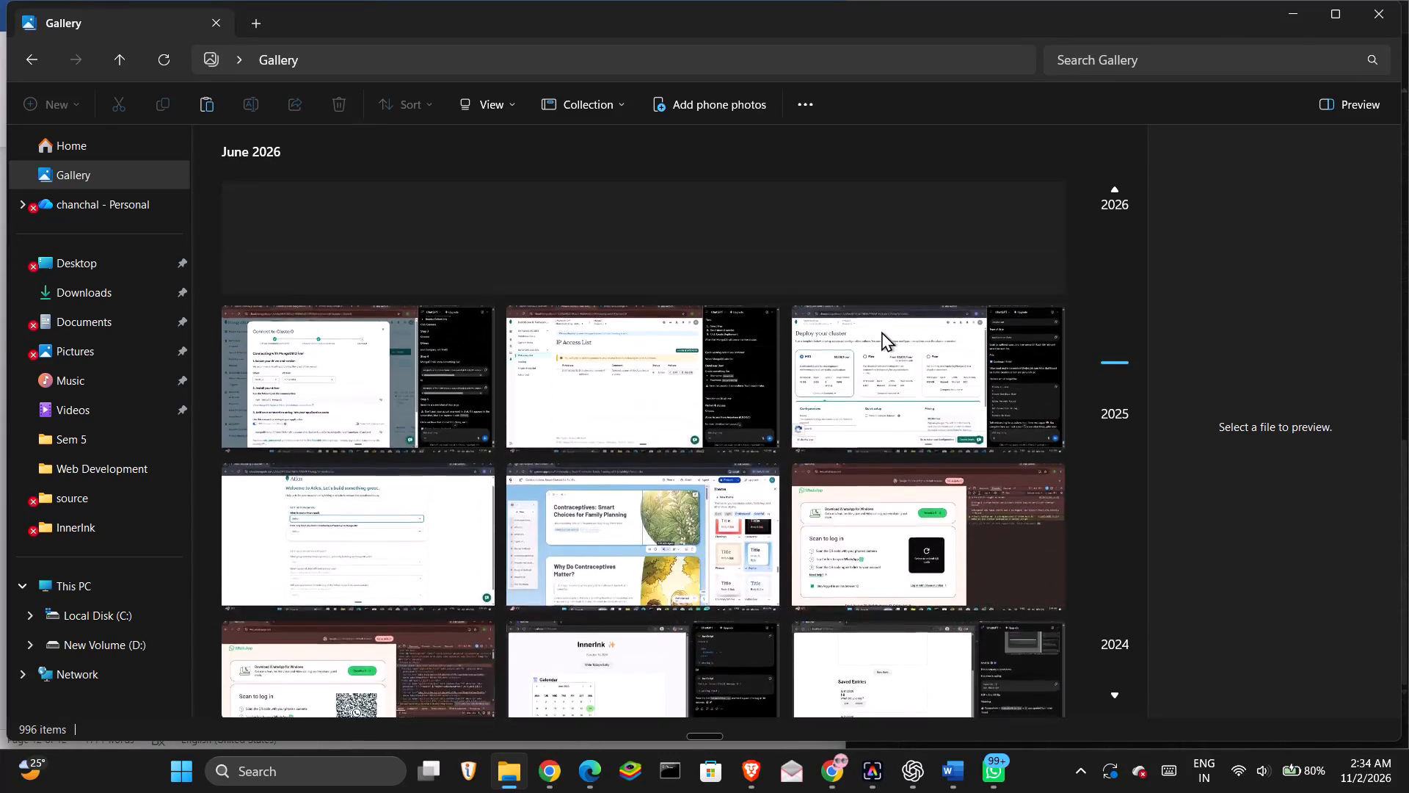
scroll(881, 331, up, 8)
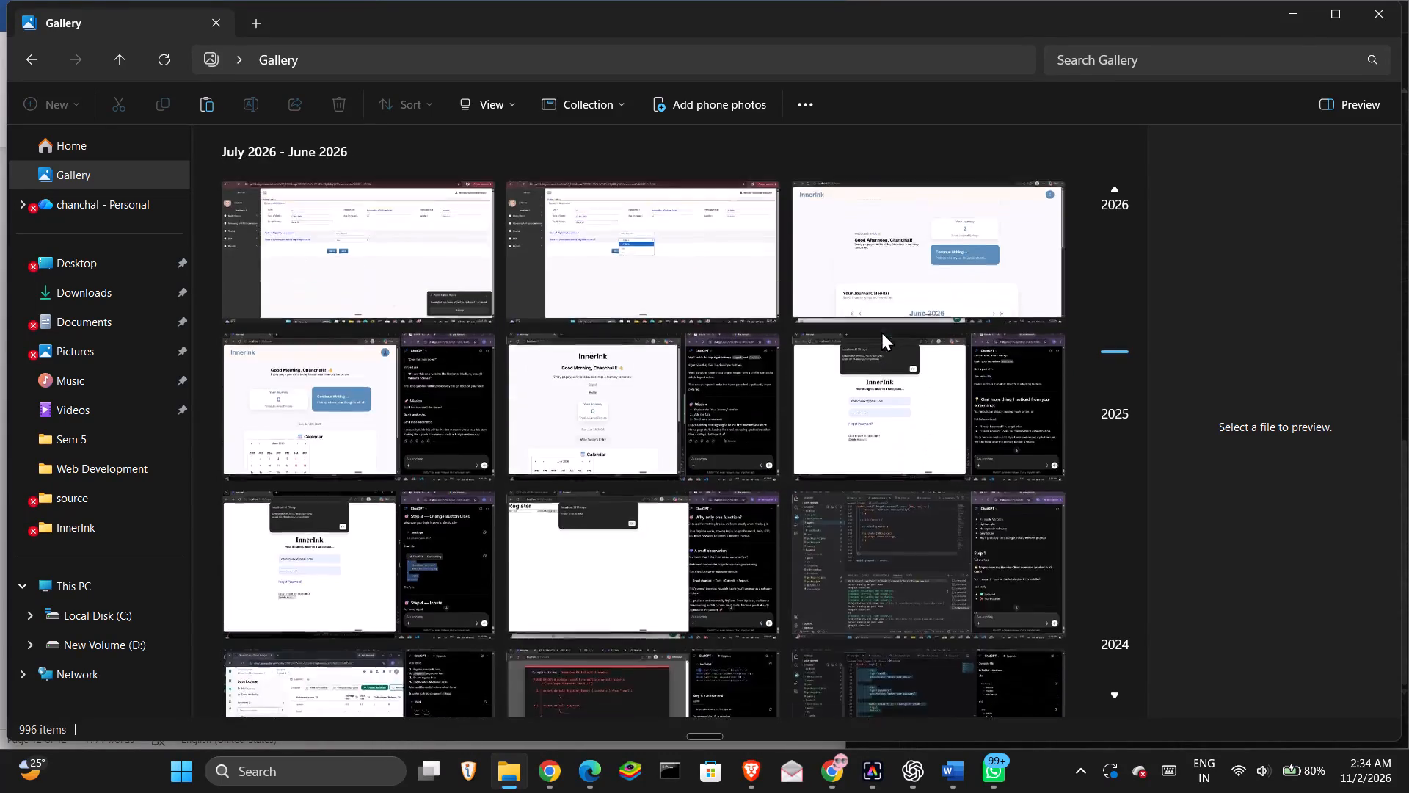
scroll(881, 331, up, 9)
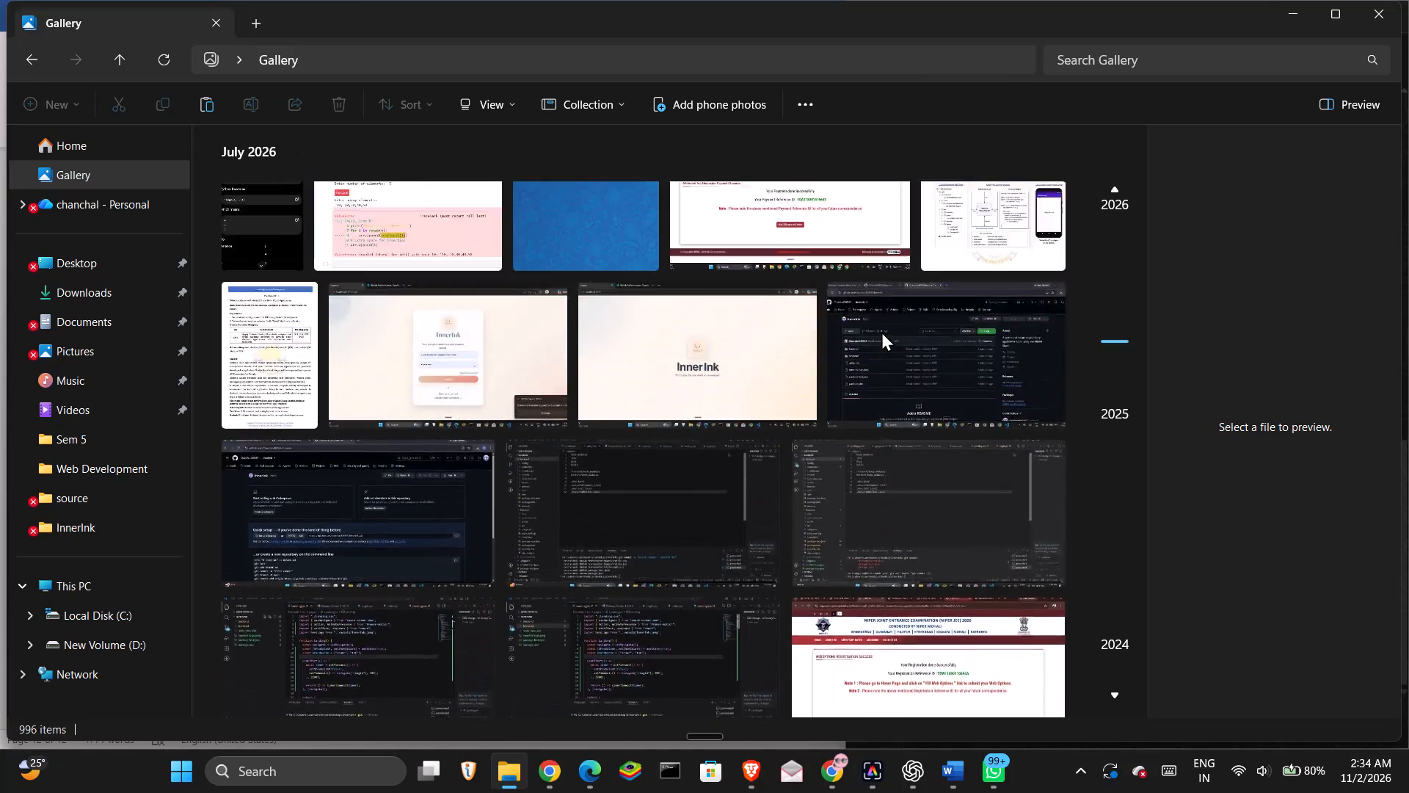
scroll(881, 331, up, 10)
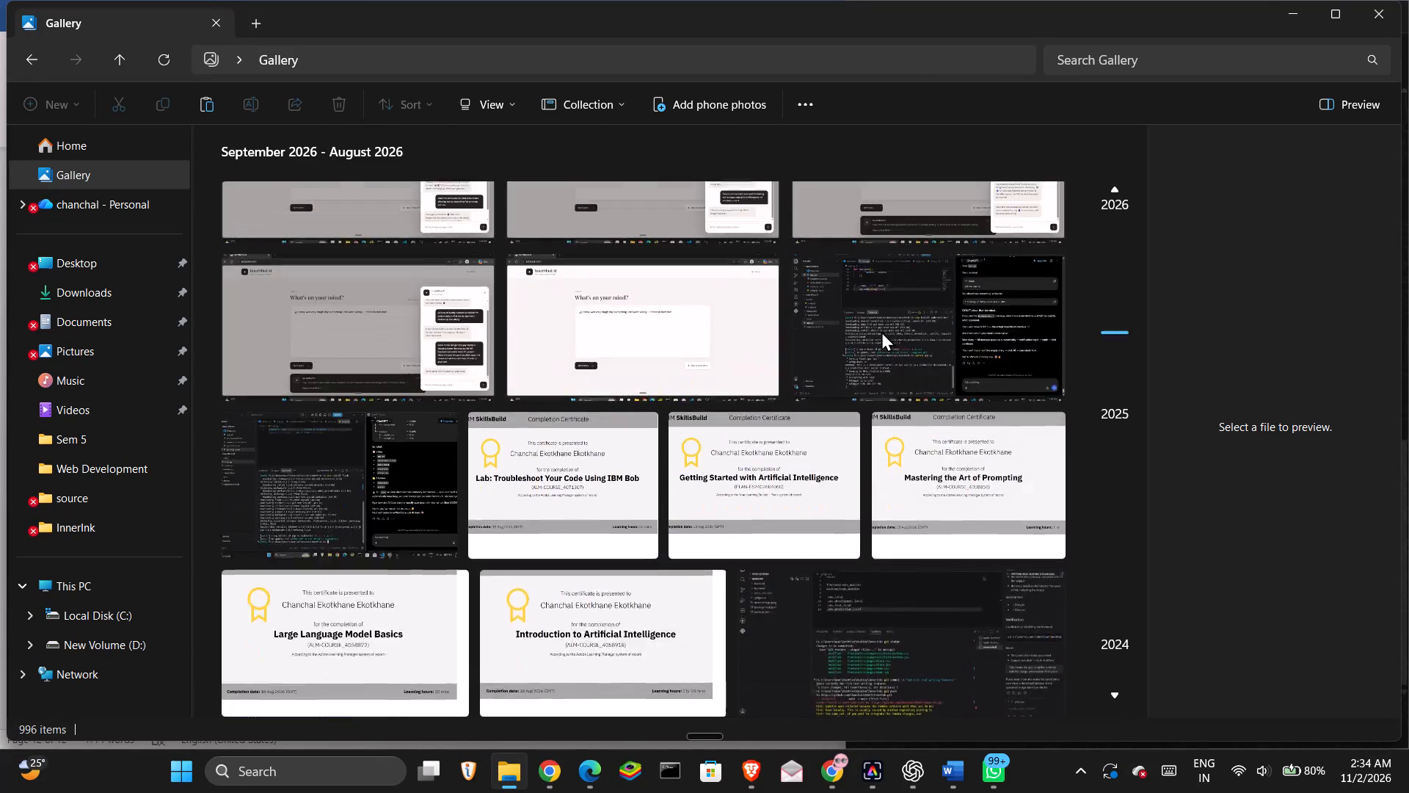
scroll(881, 331, up, 7)
scroll(881, 331, down, 1)
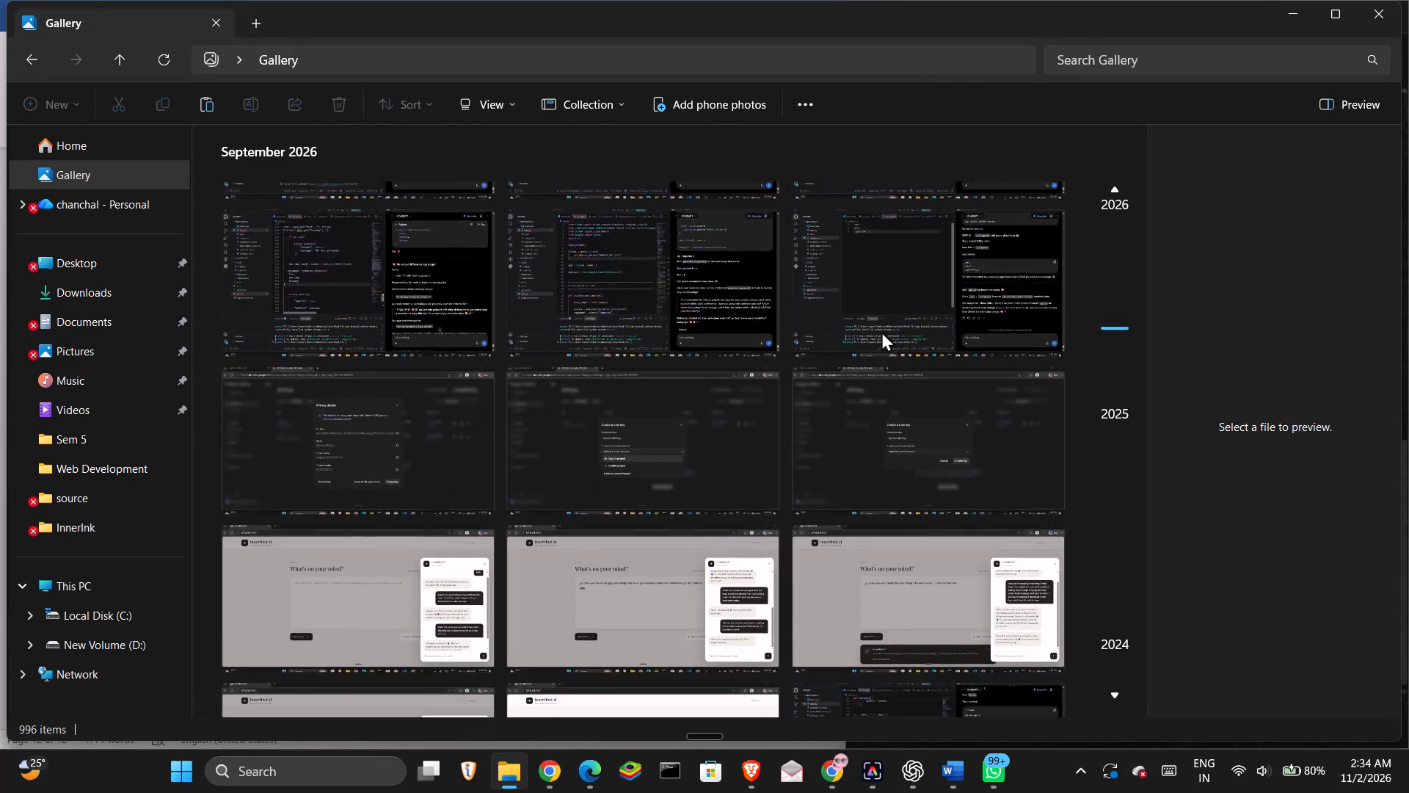
scroll(881, 331, down, 4)
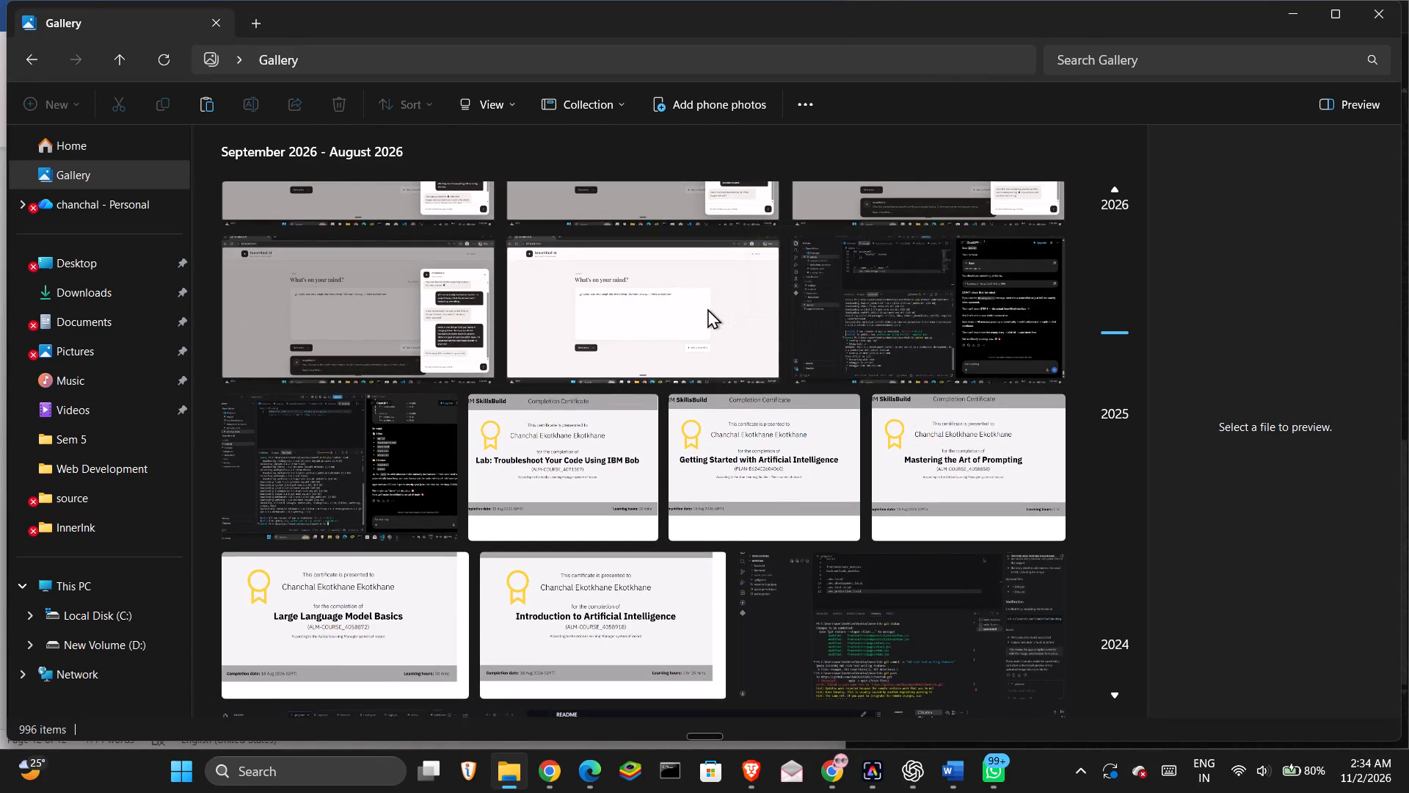
Copy the September 2026 Gallery screenshot of the light page with the empty-background "What's on your mind?" text box and no chat window.
click(707, 308)
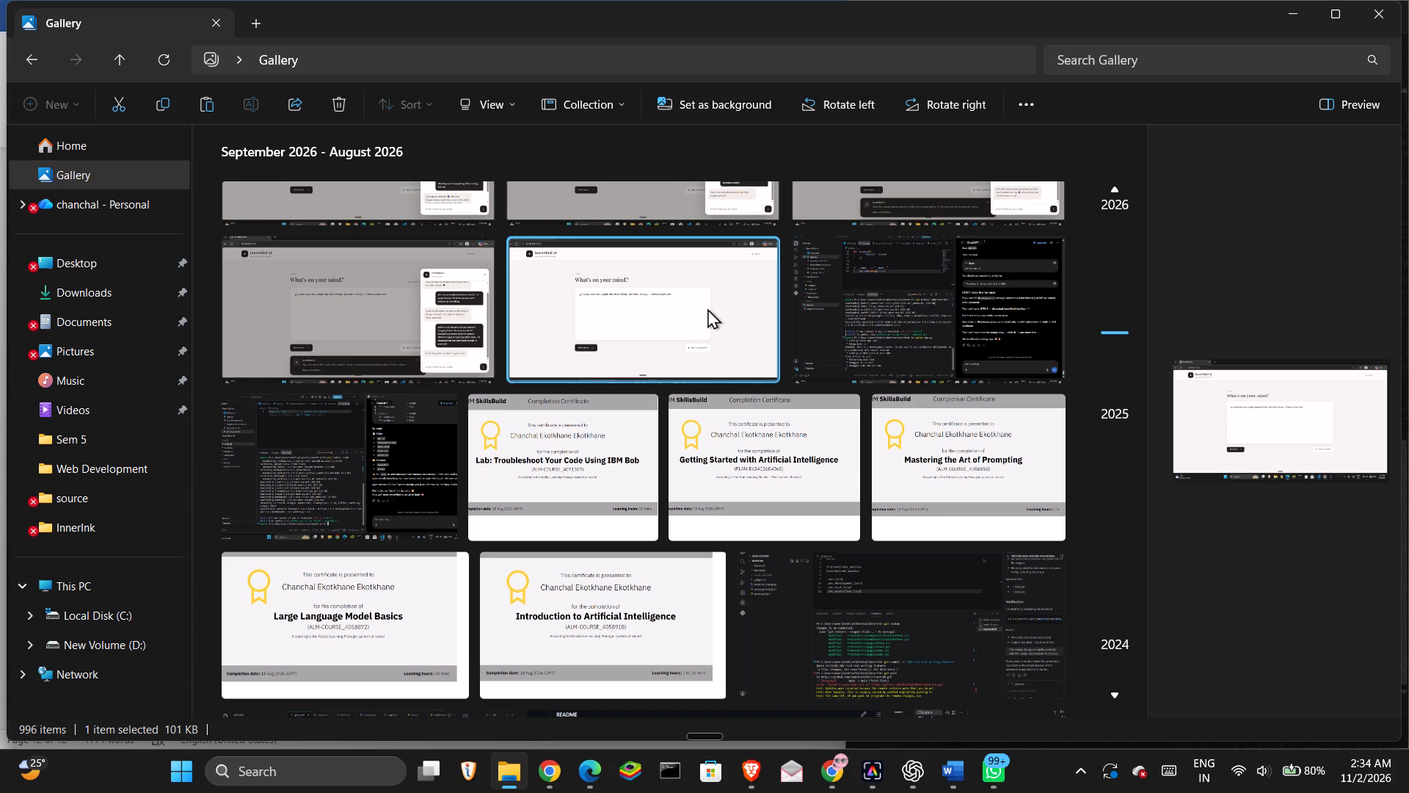
right_click(707, 308)
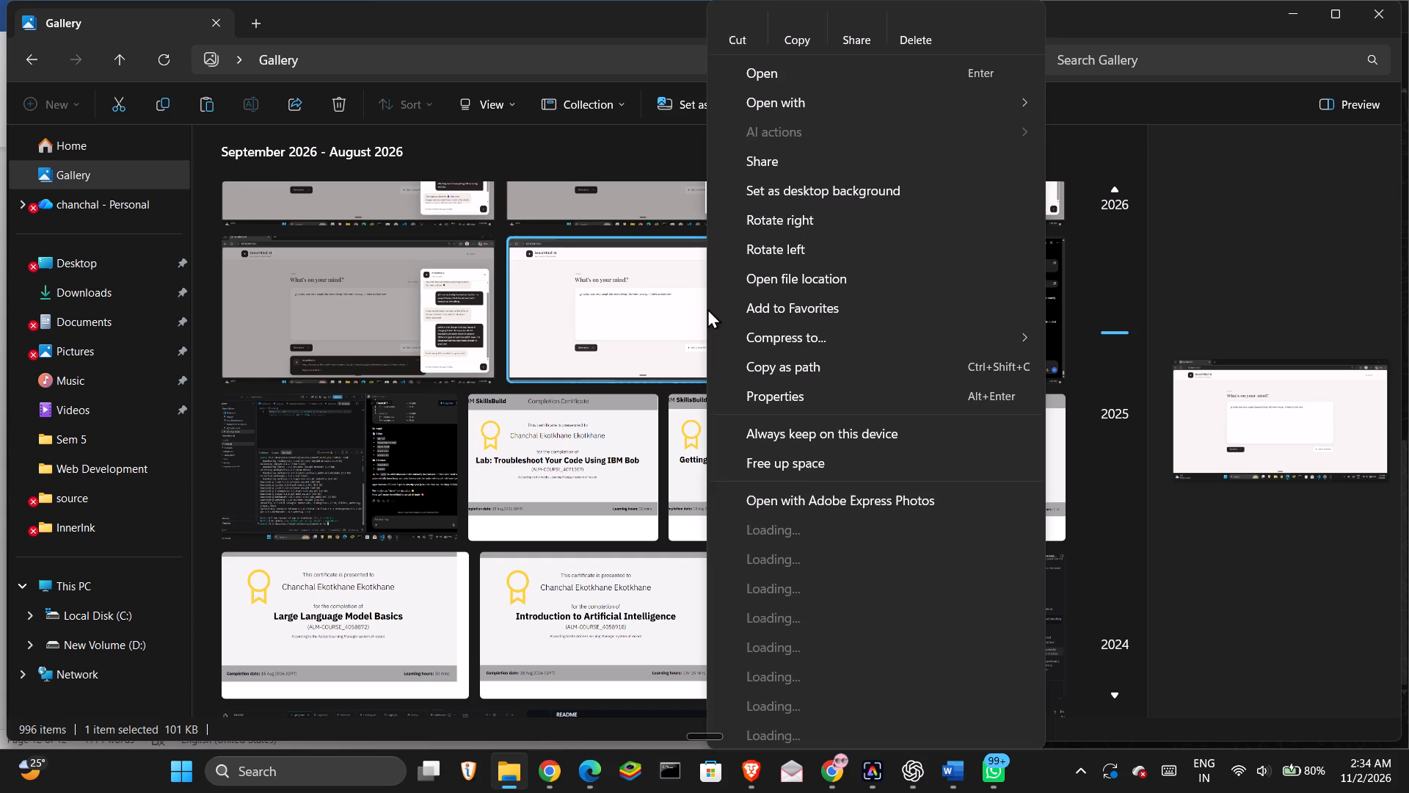
click(789, 17)
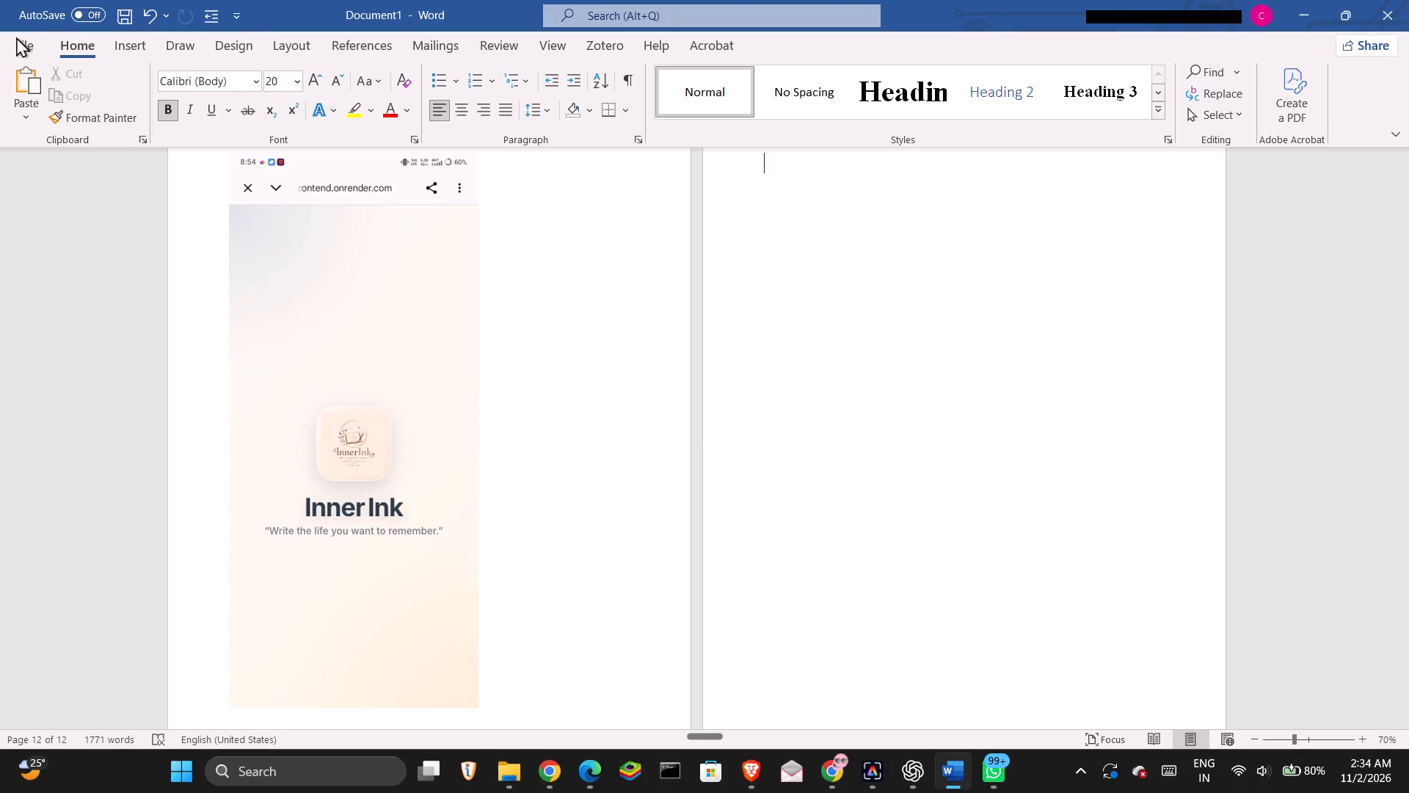
Create a new blank Word document and enter the heading "1. screenshots" on its first line.
click(1267, 415)
key(ctrl+n)
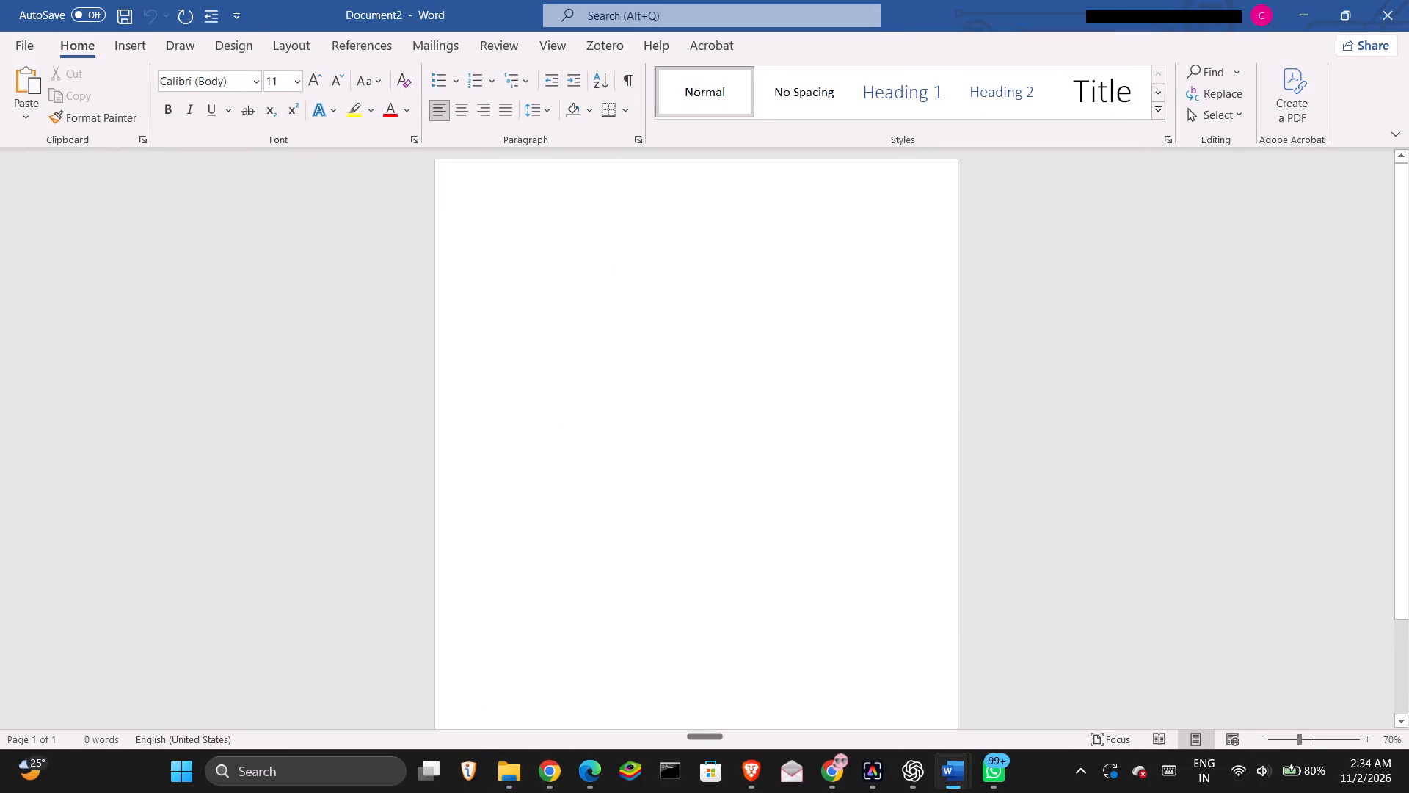
click(565, 225)
text(1.)
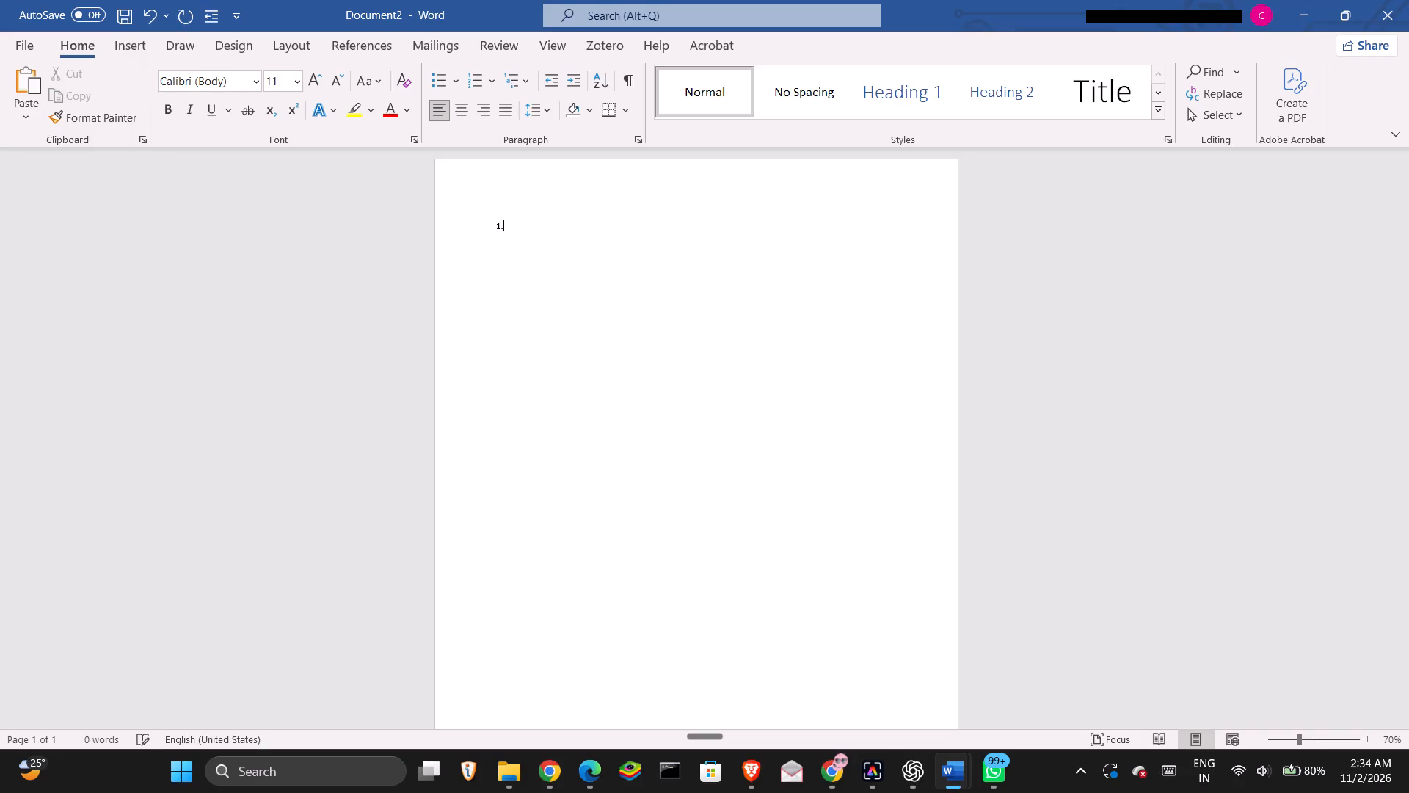
key(space)
text(screenshots)
Make the "1. screenshots" heading bold and enlarge its font size to 22.
drag(567, 225, 465, 230)
click(478, 193)
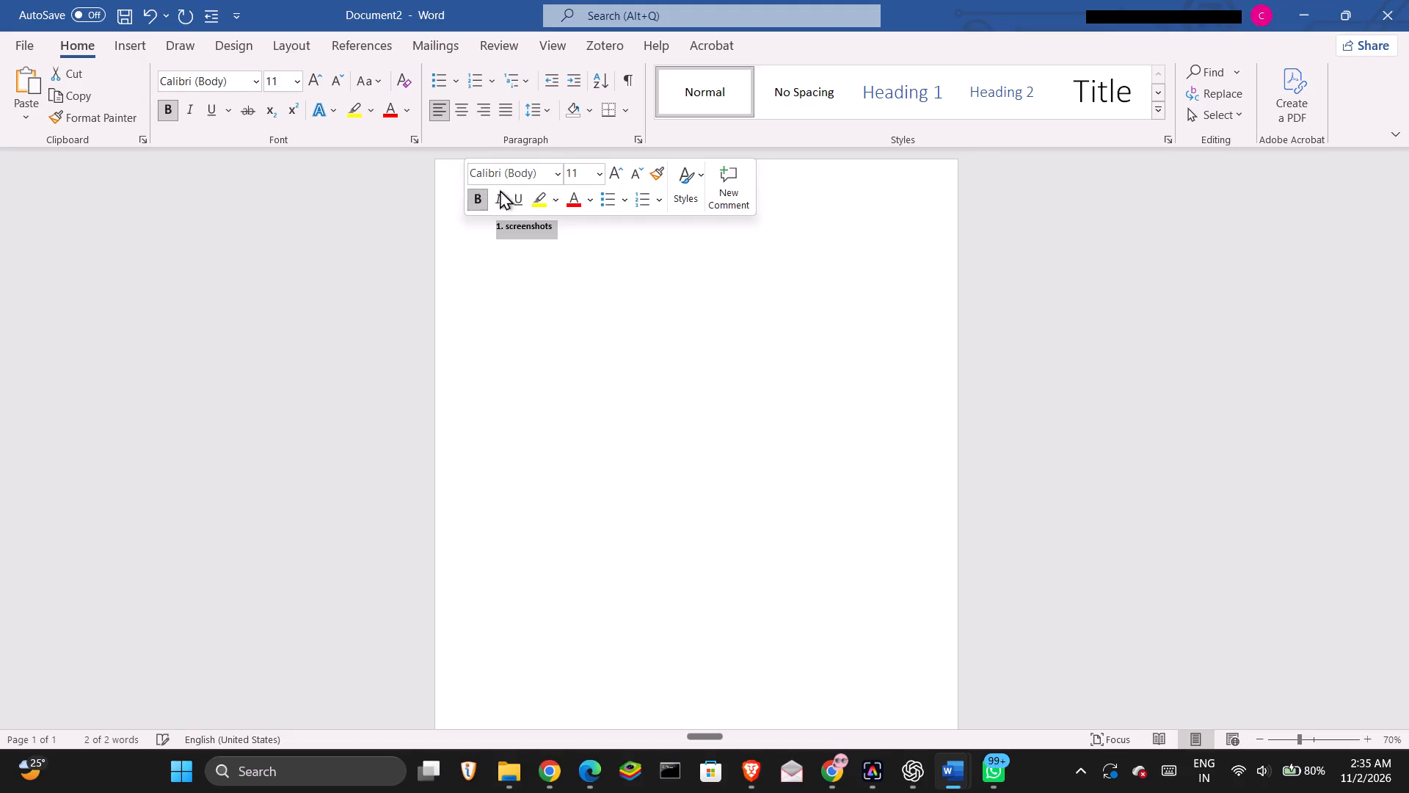
triple_click(614, 175)
click(614, 175)
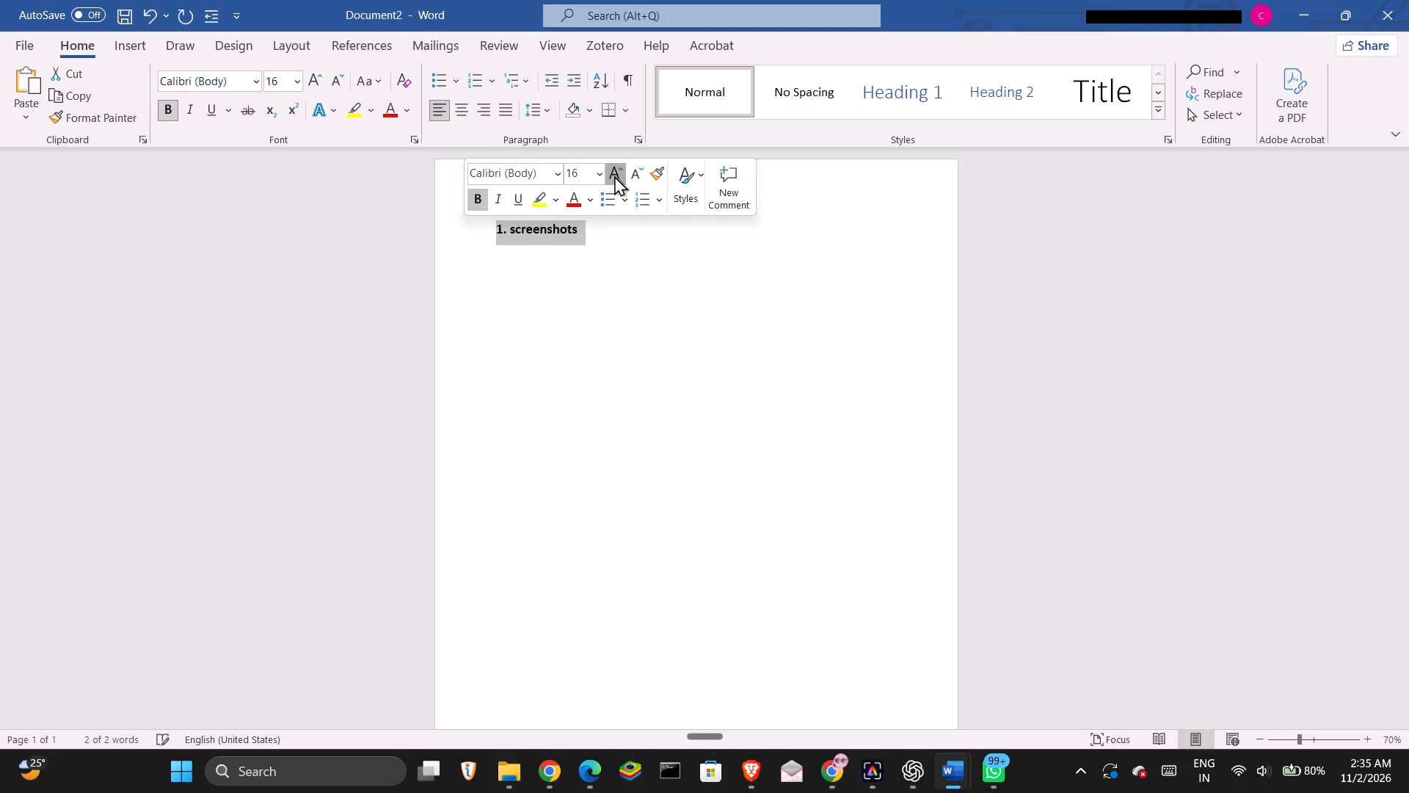
click(614, 175)
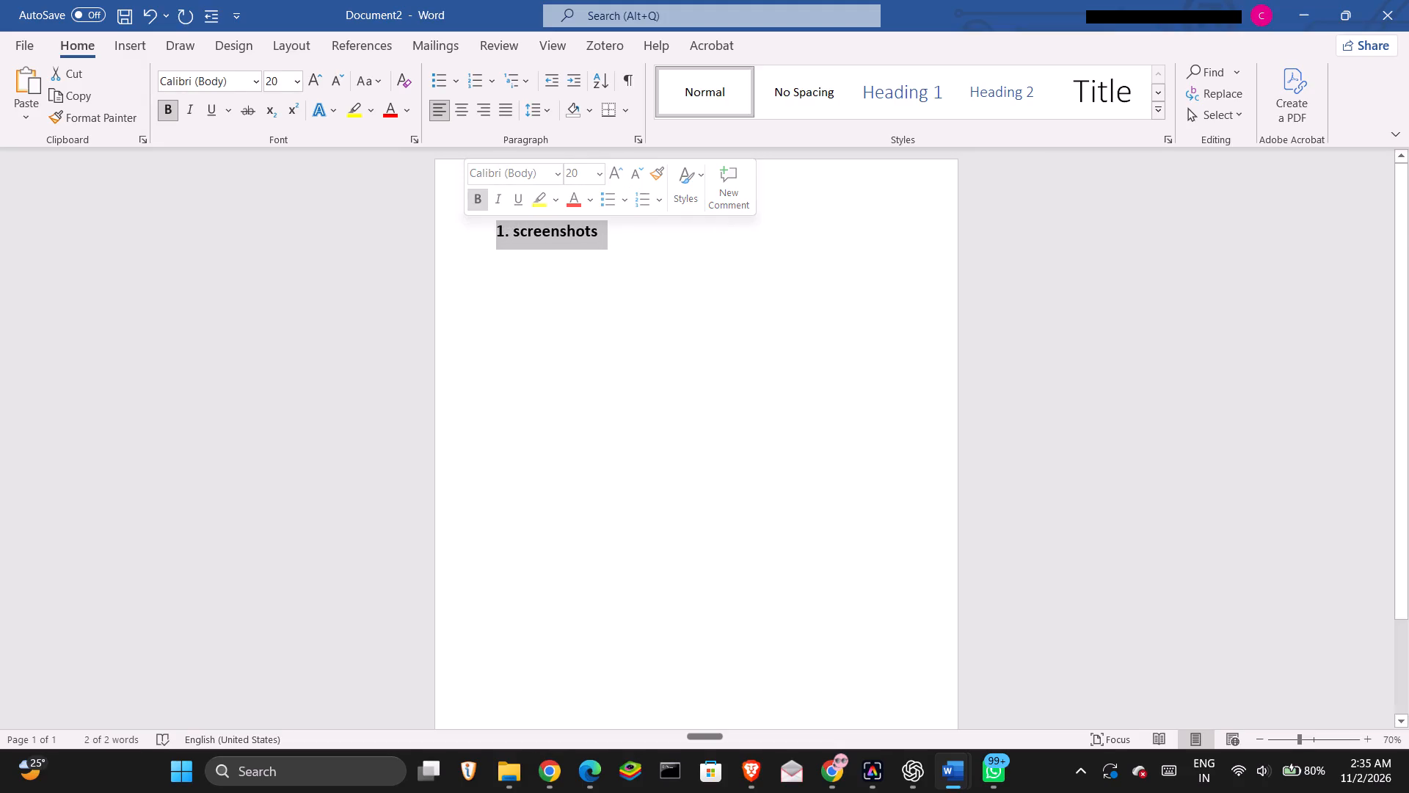
click(611, 163)
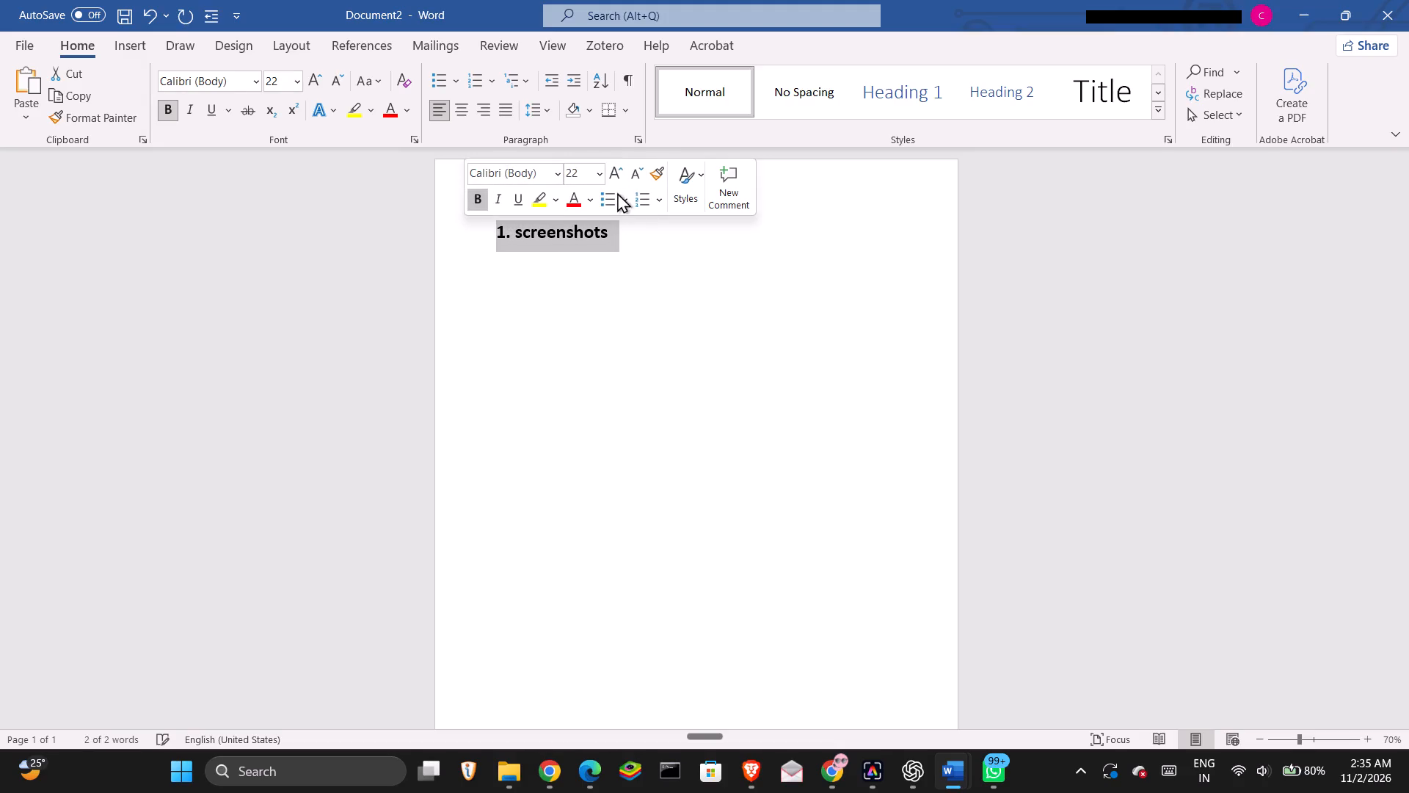
Paste the copied InnerMind AI screenshot on a new line under the heading, and add a line below it.
click(631, 228)
key(Return)
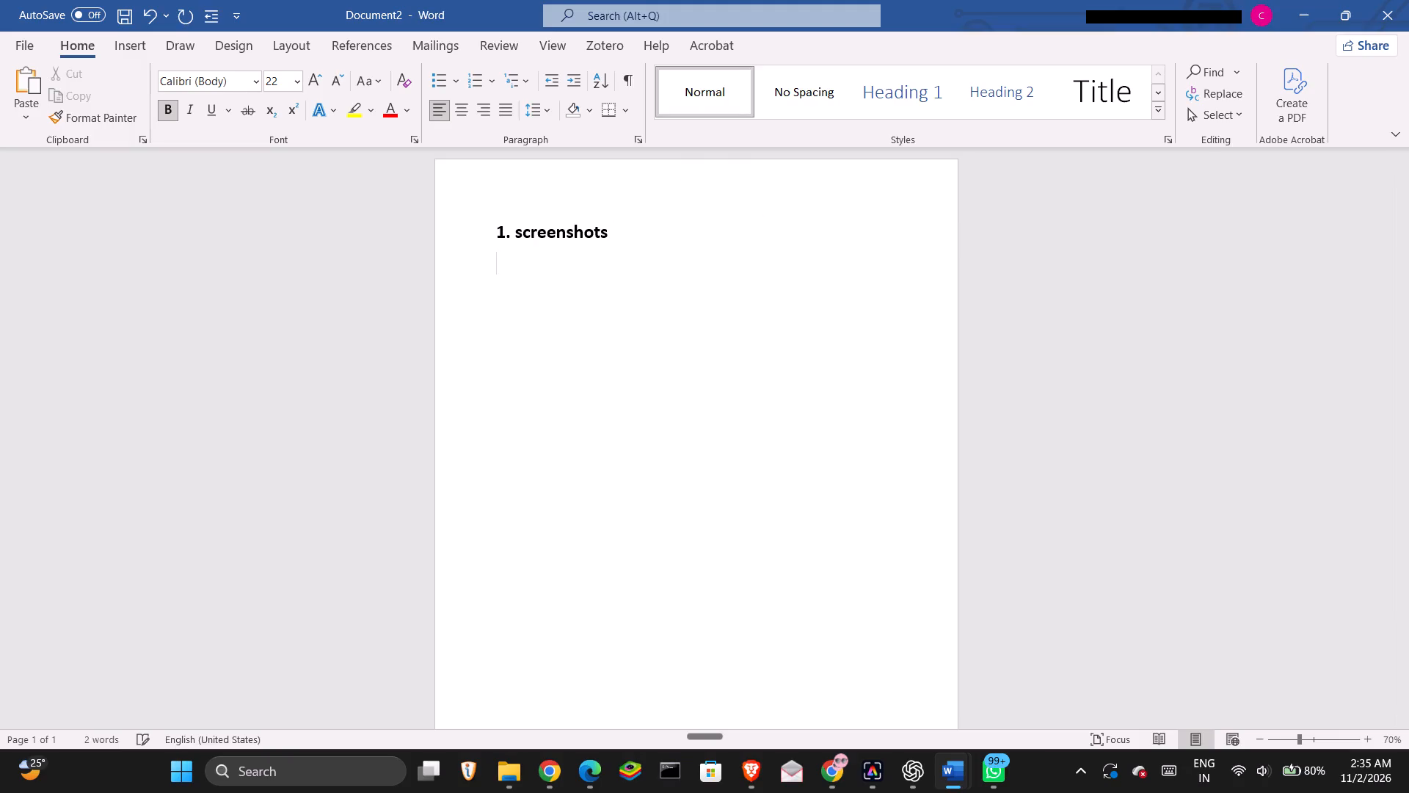
key(ctrl+v)
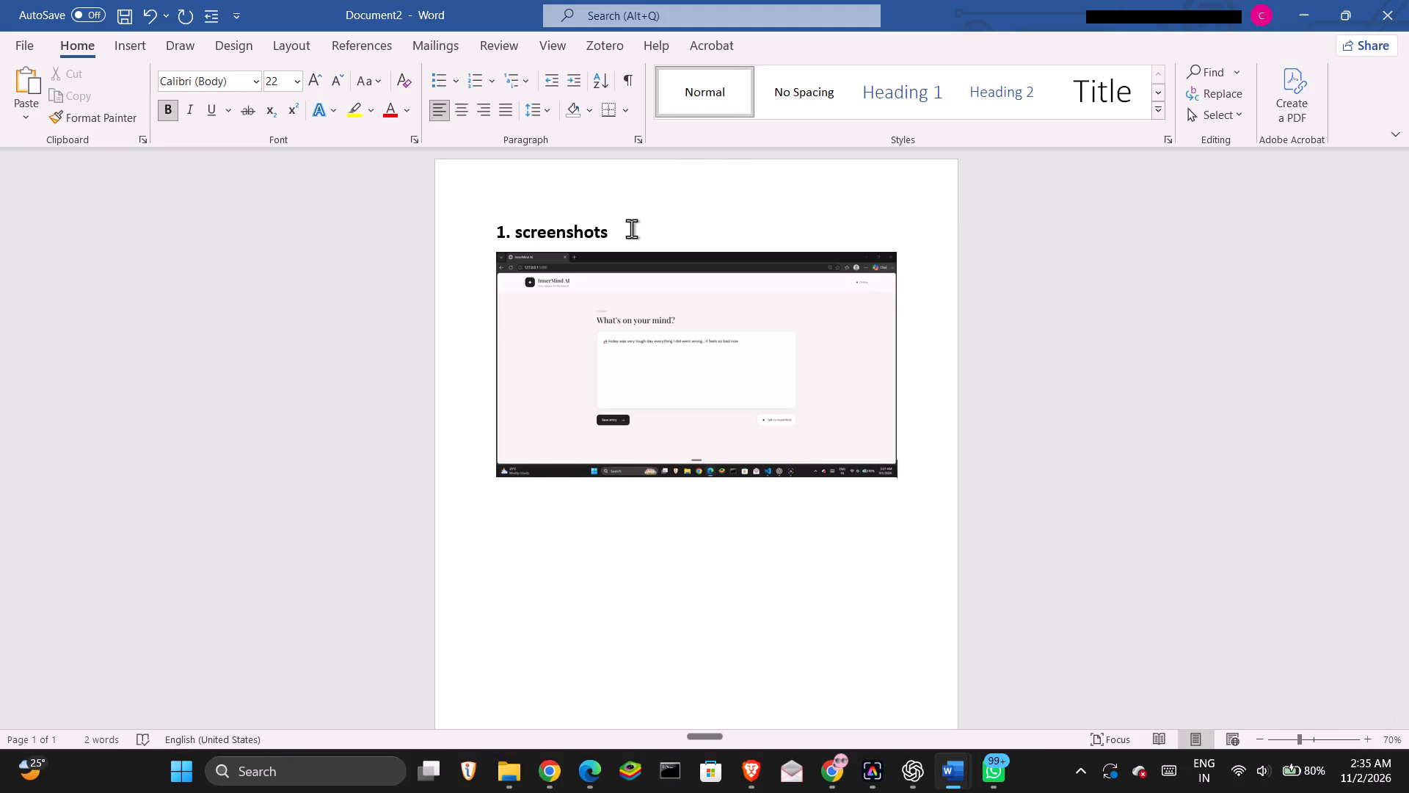
key(Return)
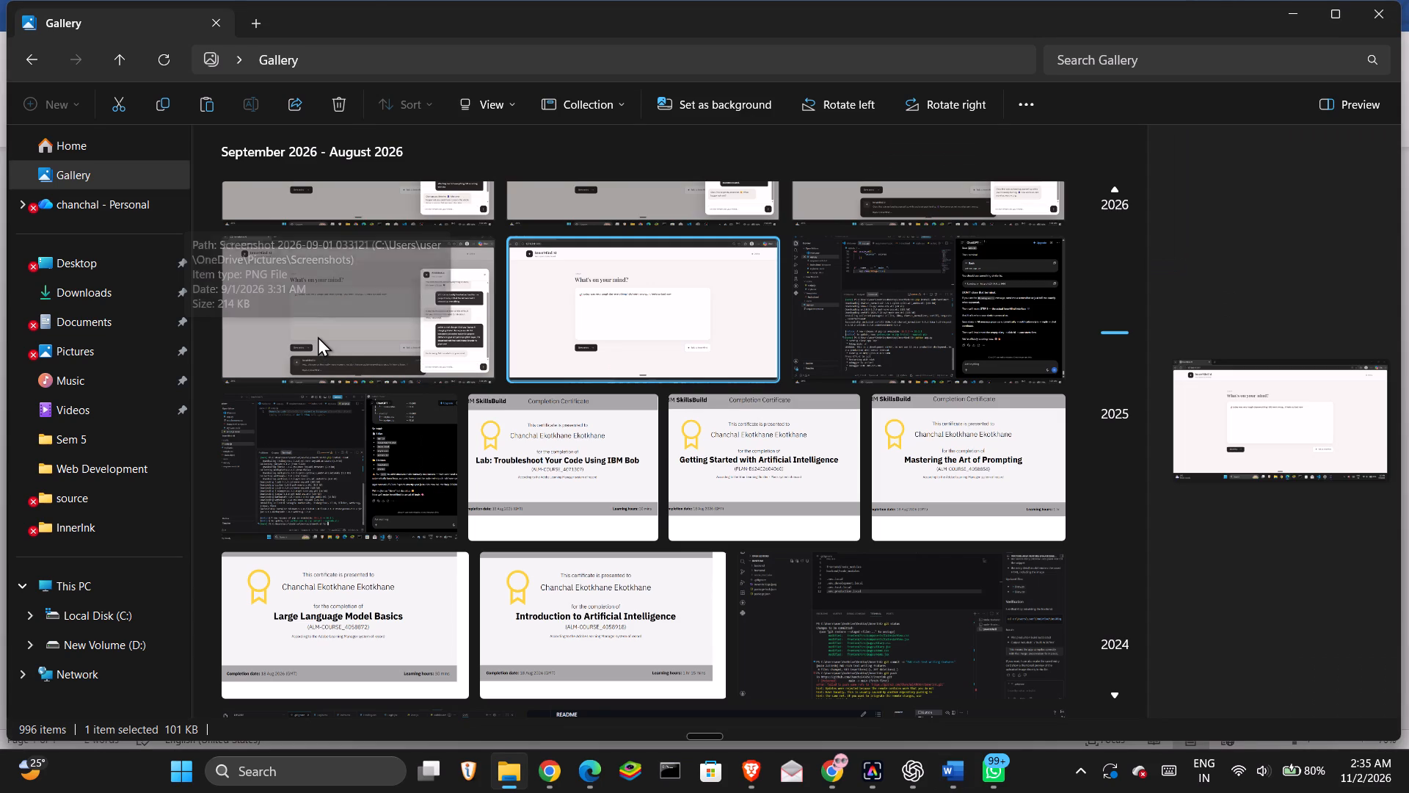
click(371, 327)
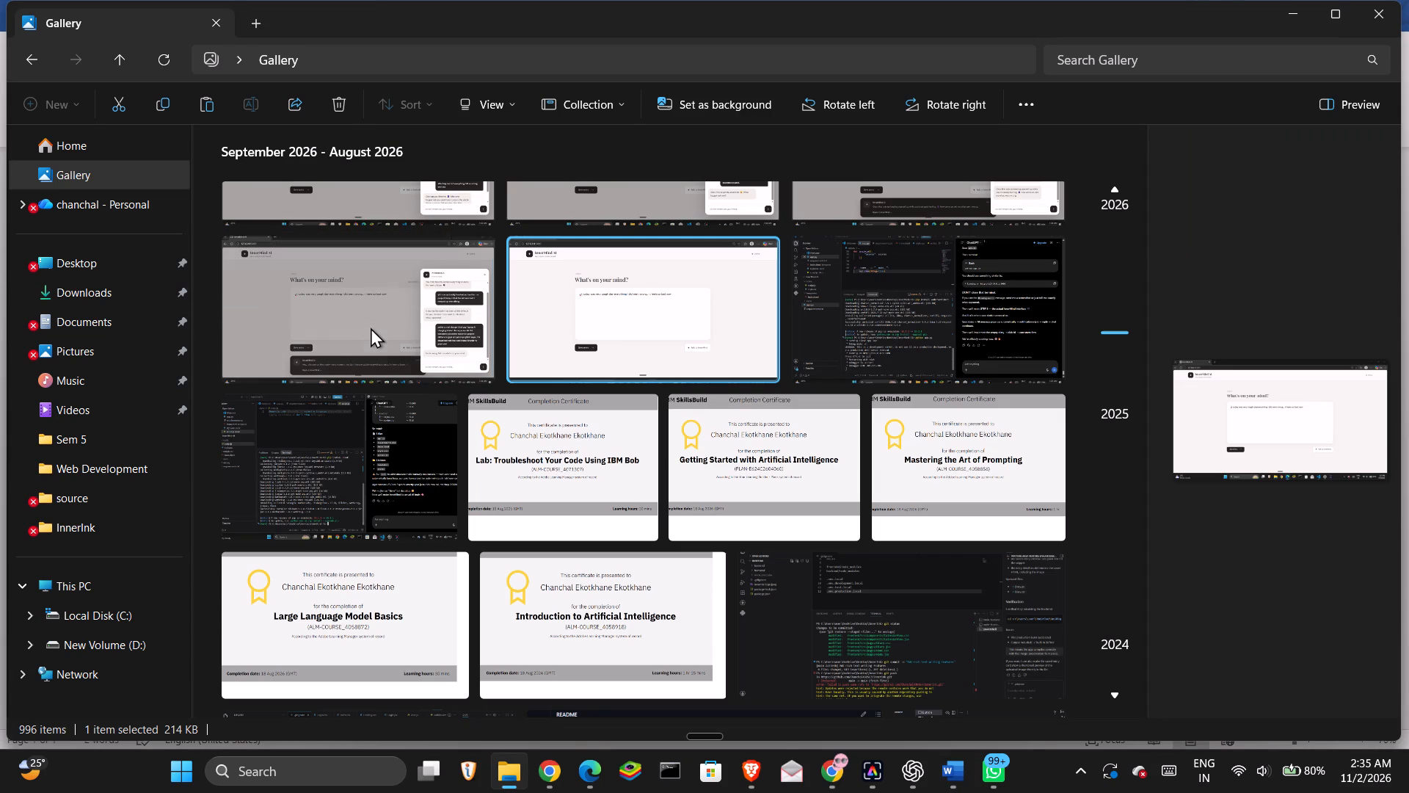
scroll(371, 327, up, 1)
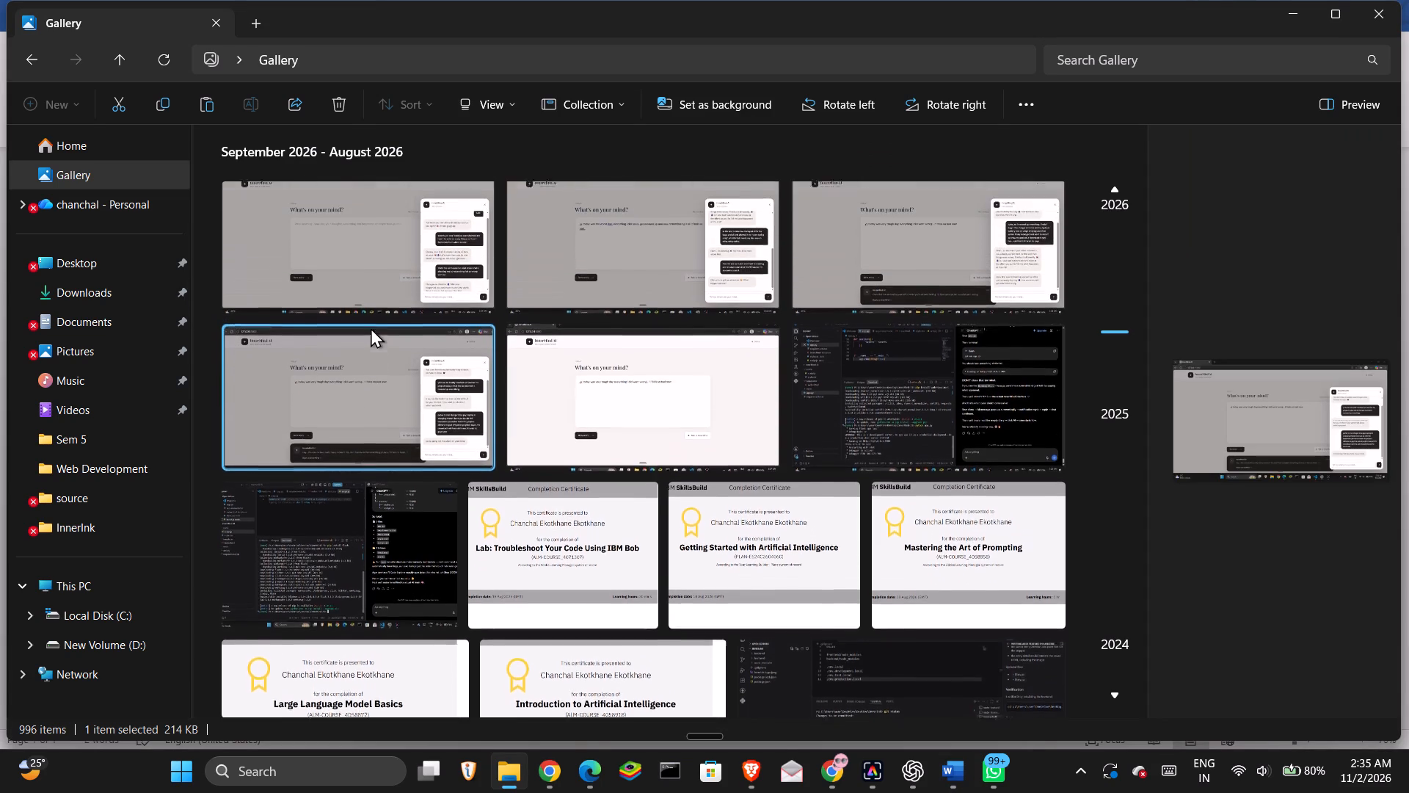
scroll(371, 327, up, 3)
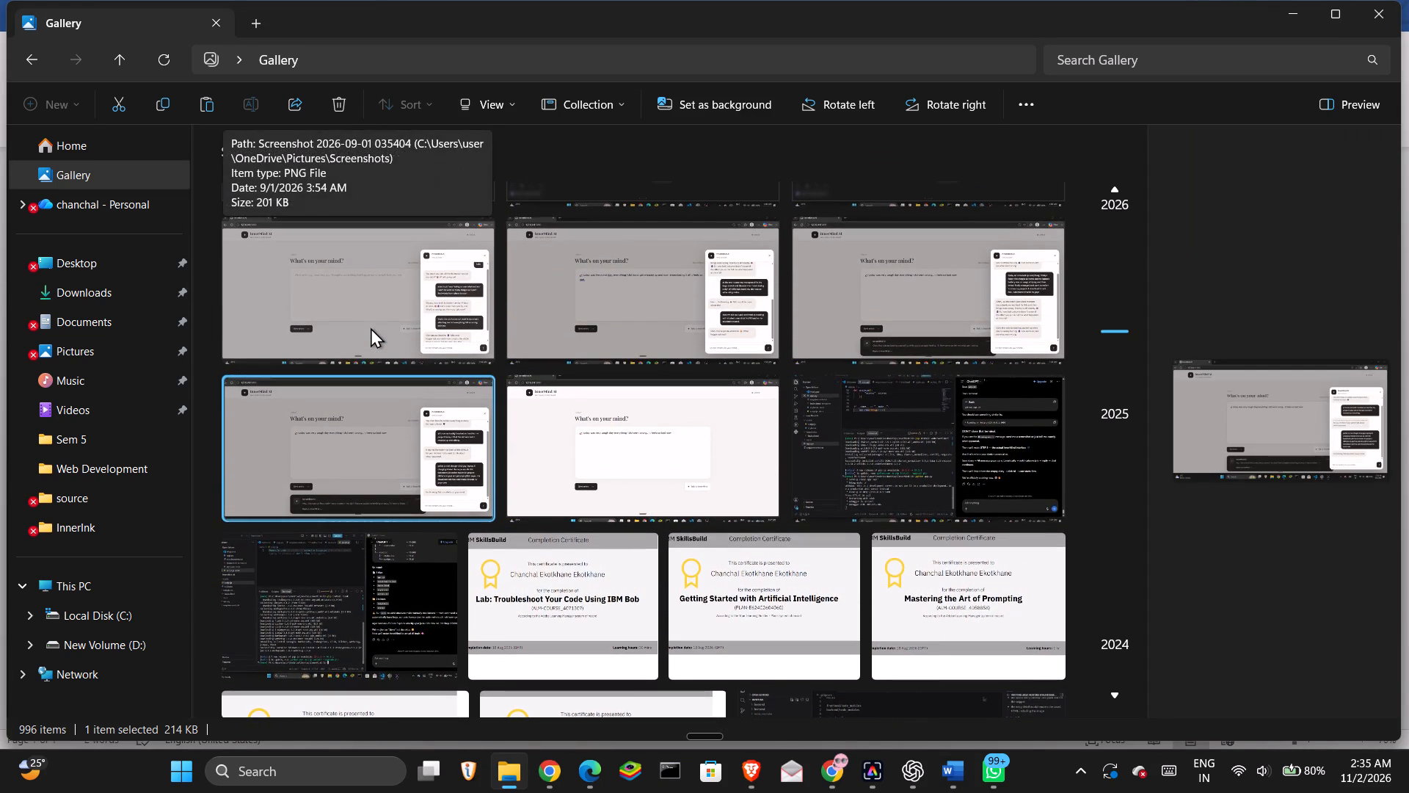
right_click(374, 466)
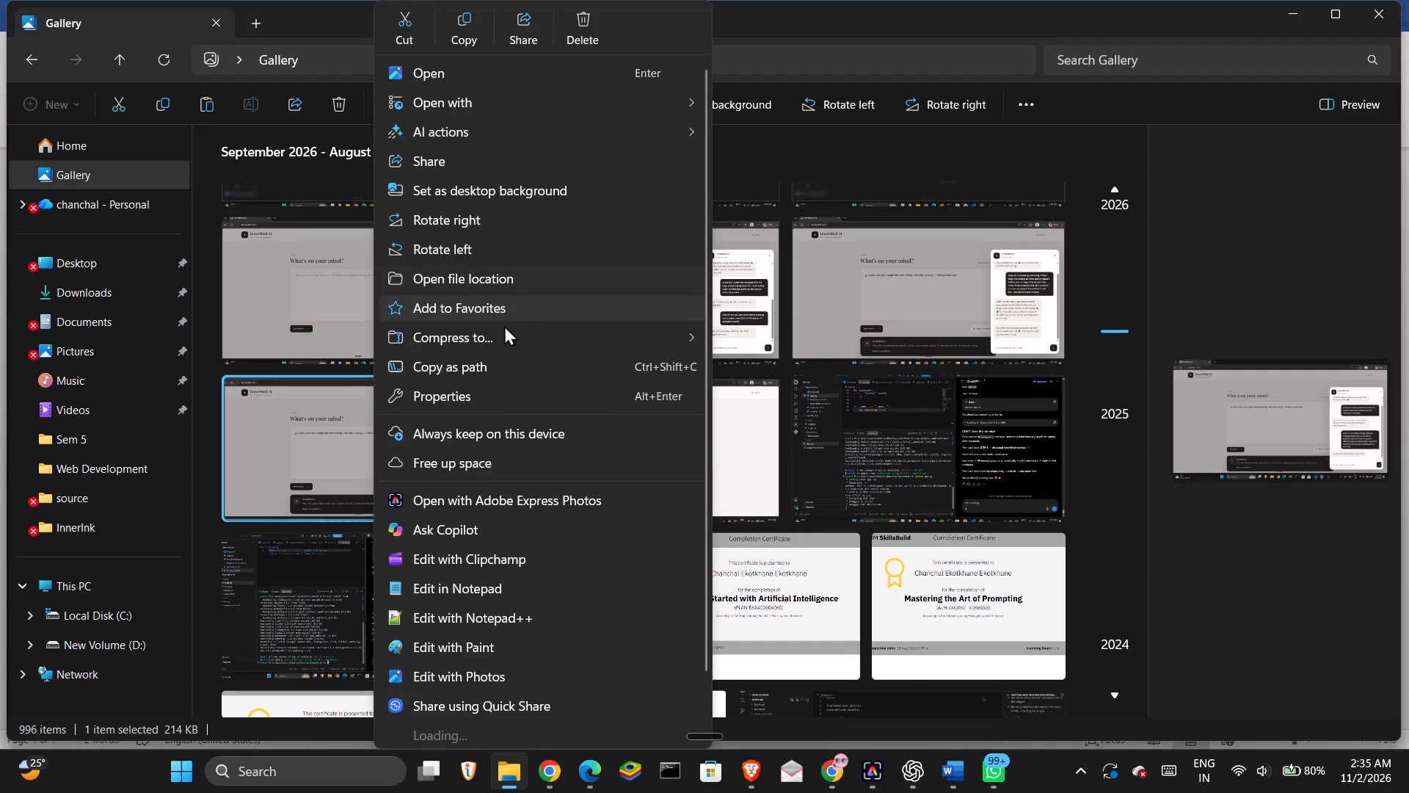
click(456, 21)
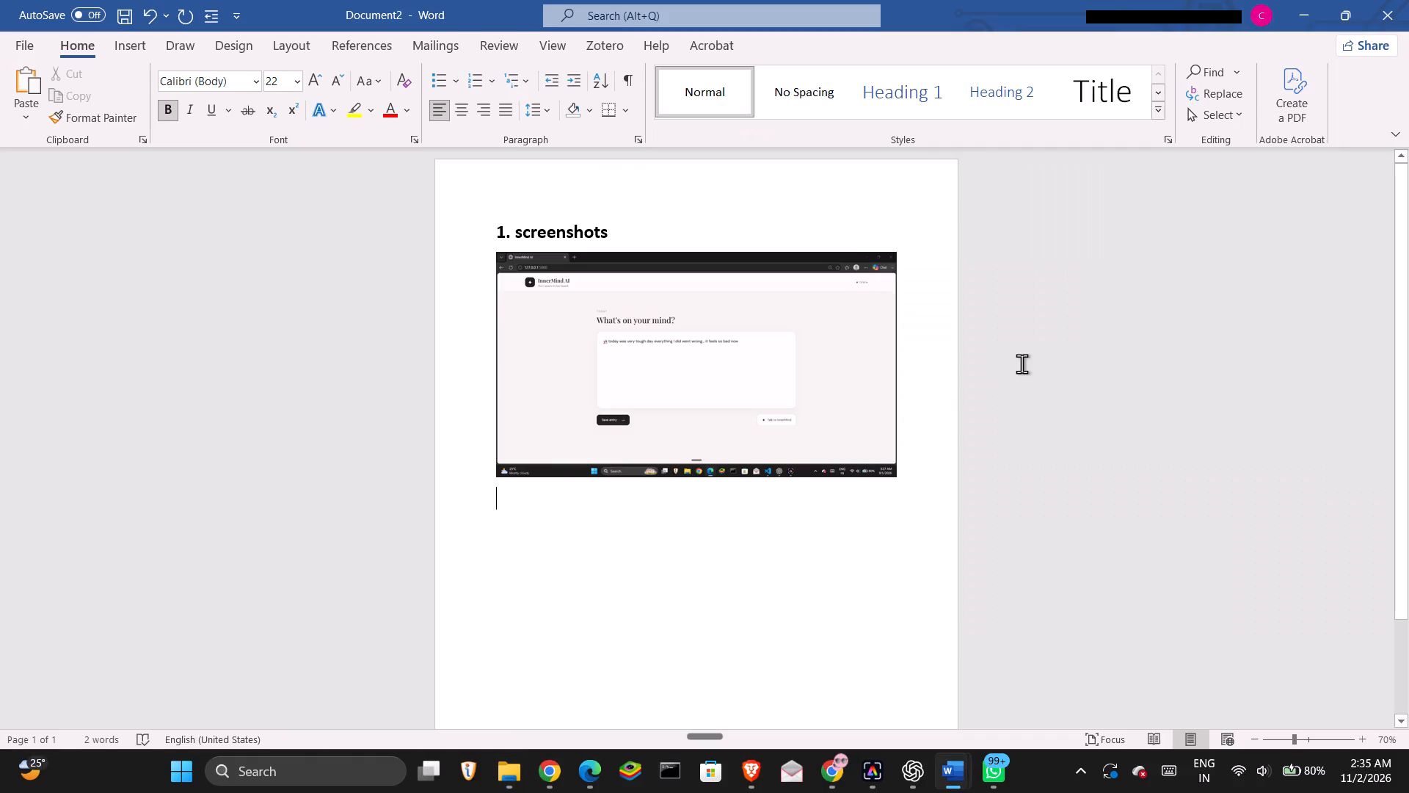
click(604, 533)
key(ctrl+v)
key(Return)
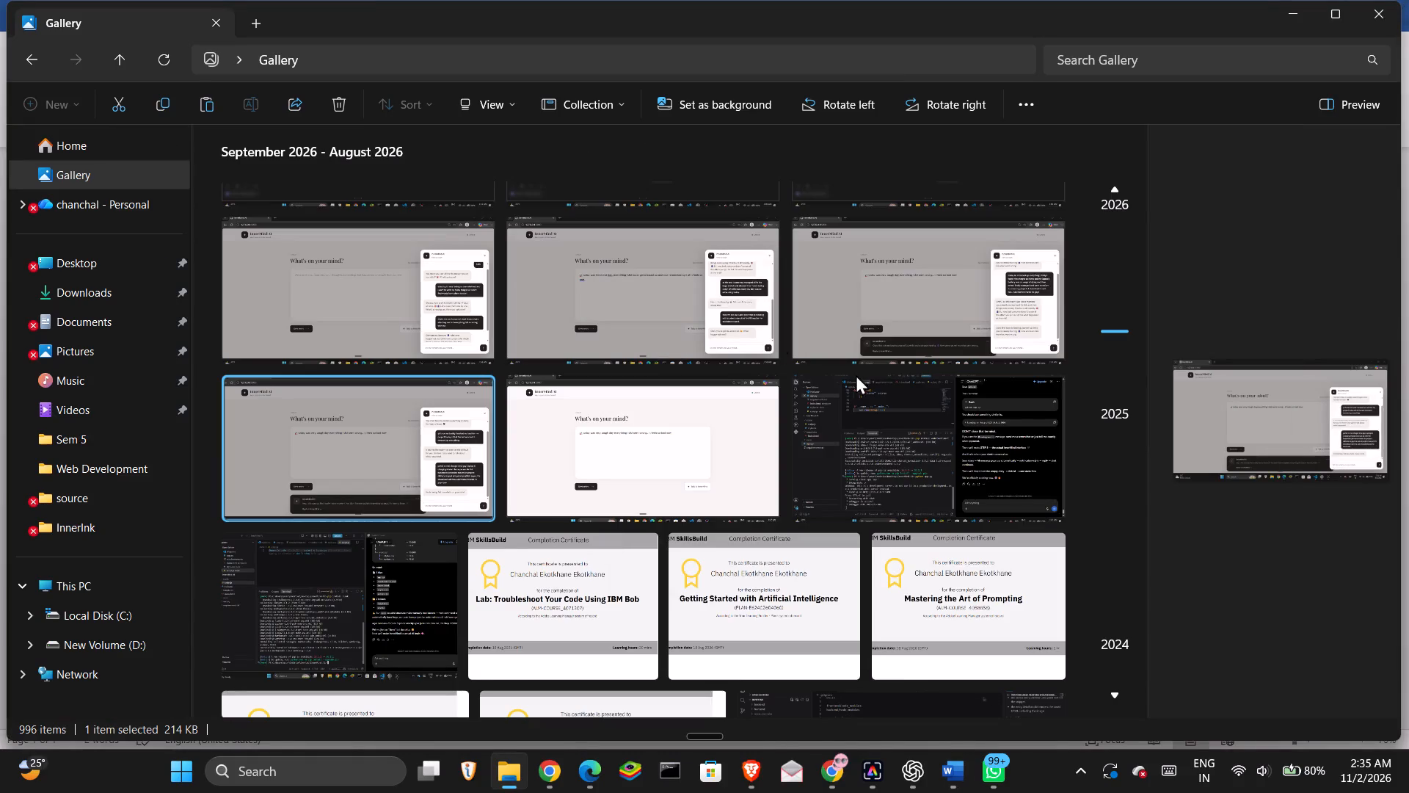
click(996, 289)
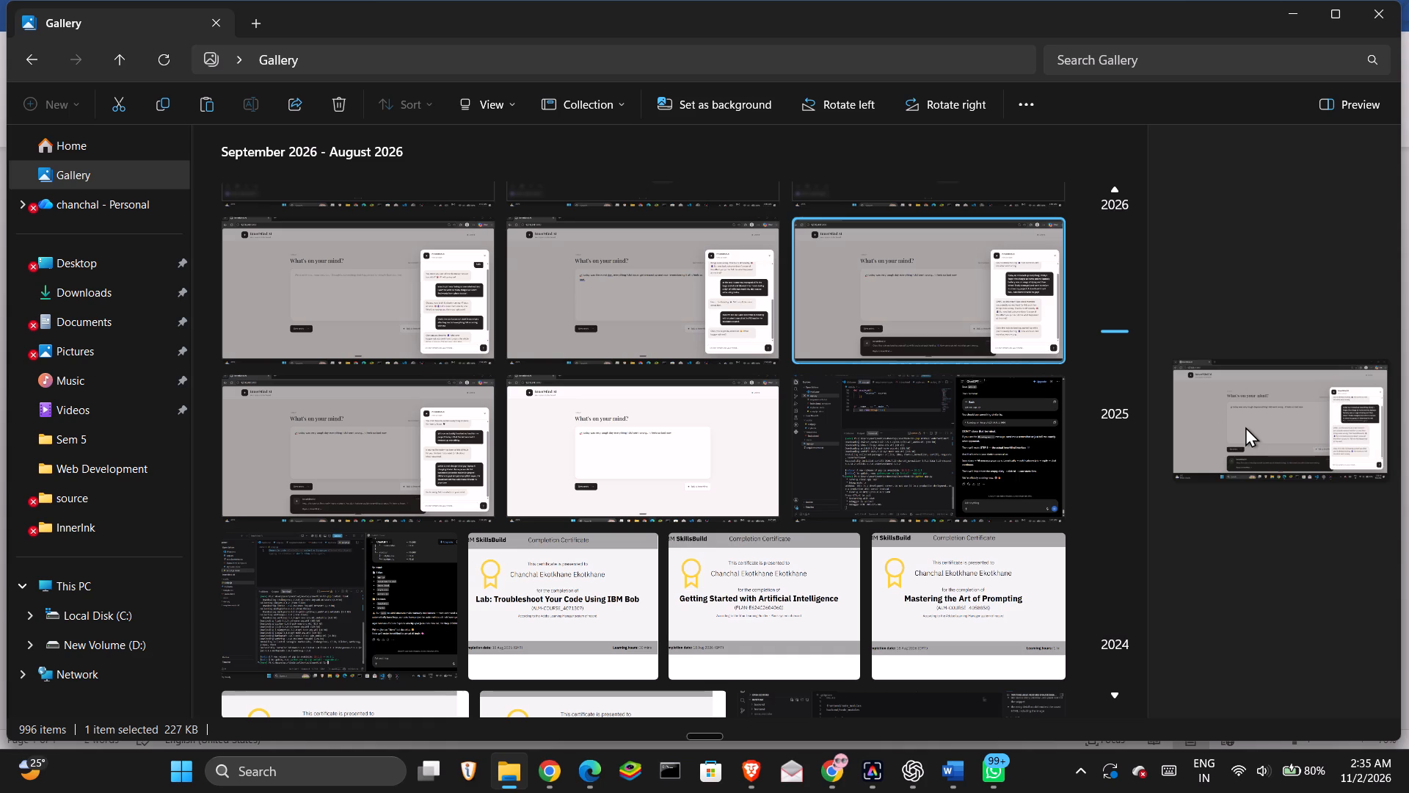
ctrl+scroll(1259, 427, up, 5)
click(1248, 424)
double_click(947, 306)
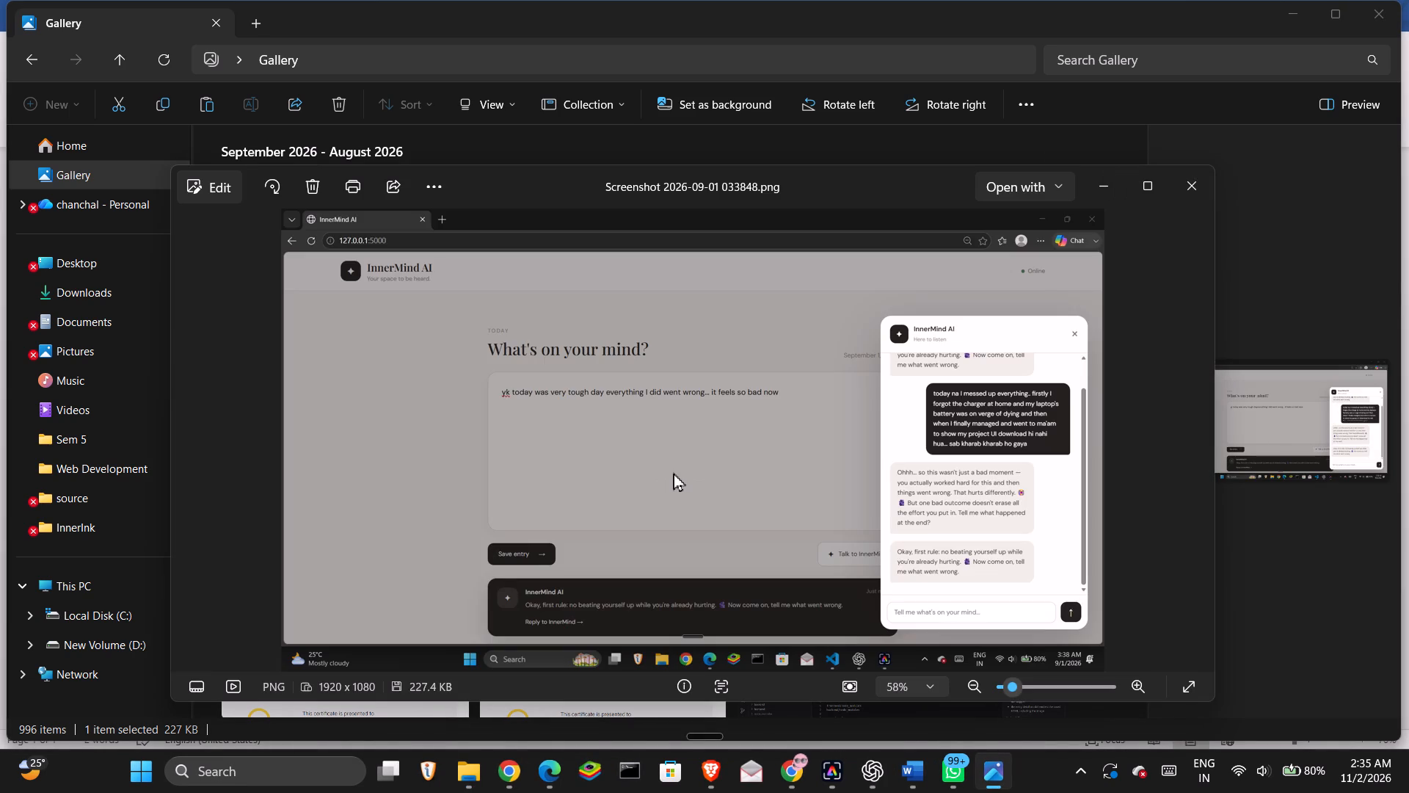
ctrl+scroll(674, 470, up, 5)
scroll(674, 470, left, 1)
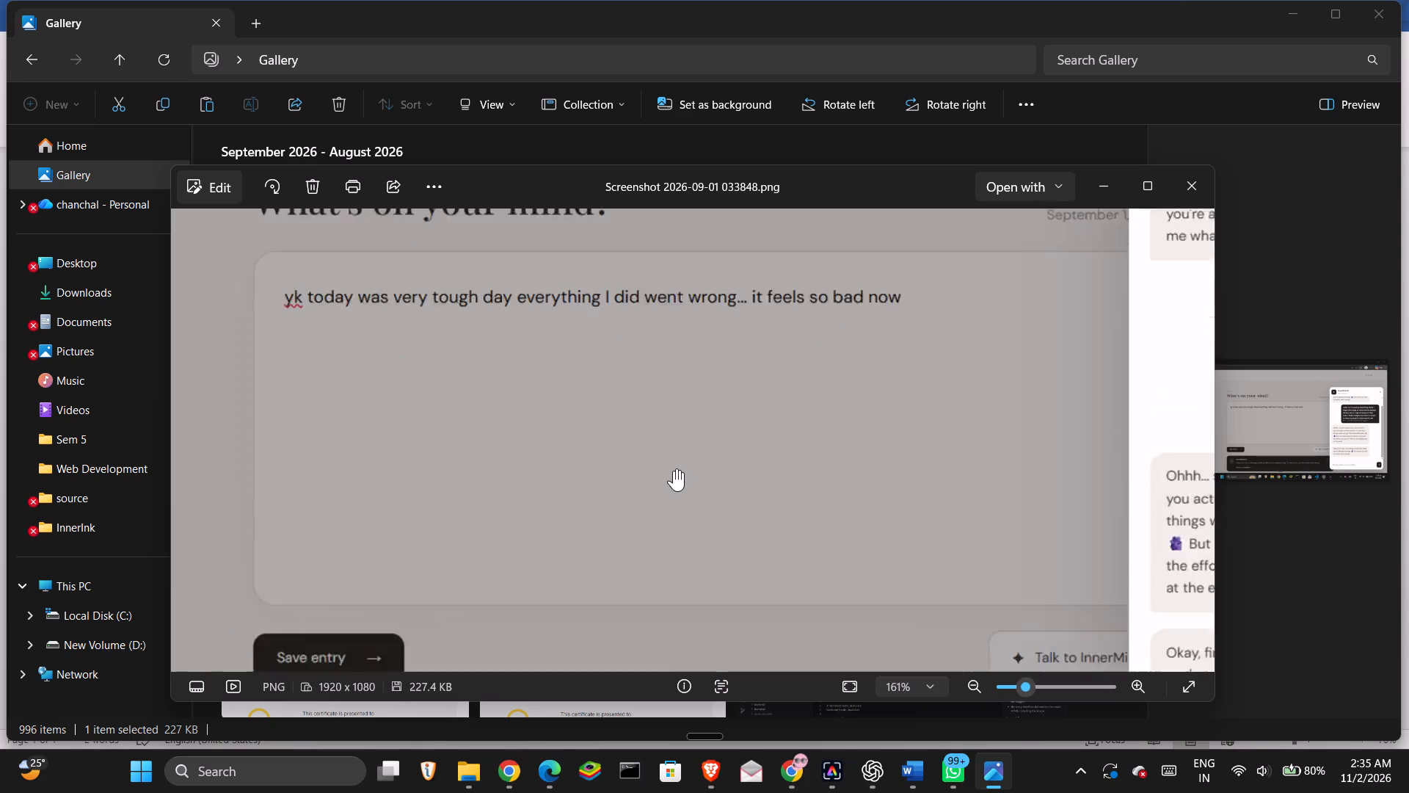
scroll(674, 470, left, 1)
scroll(674, 470, down, 3)
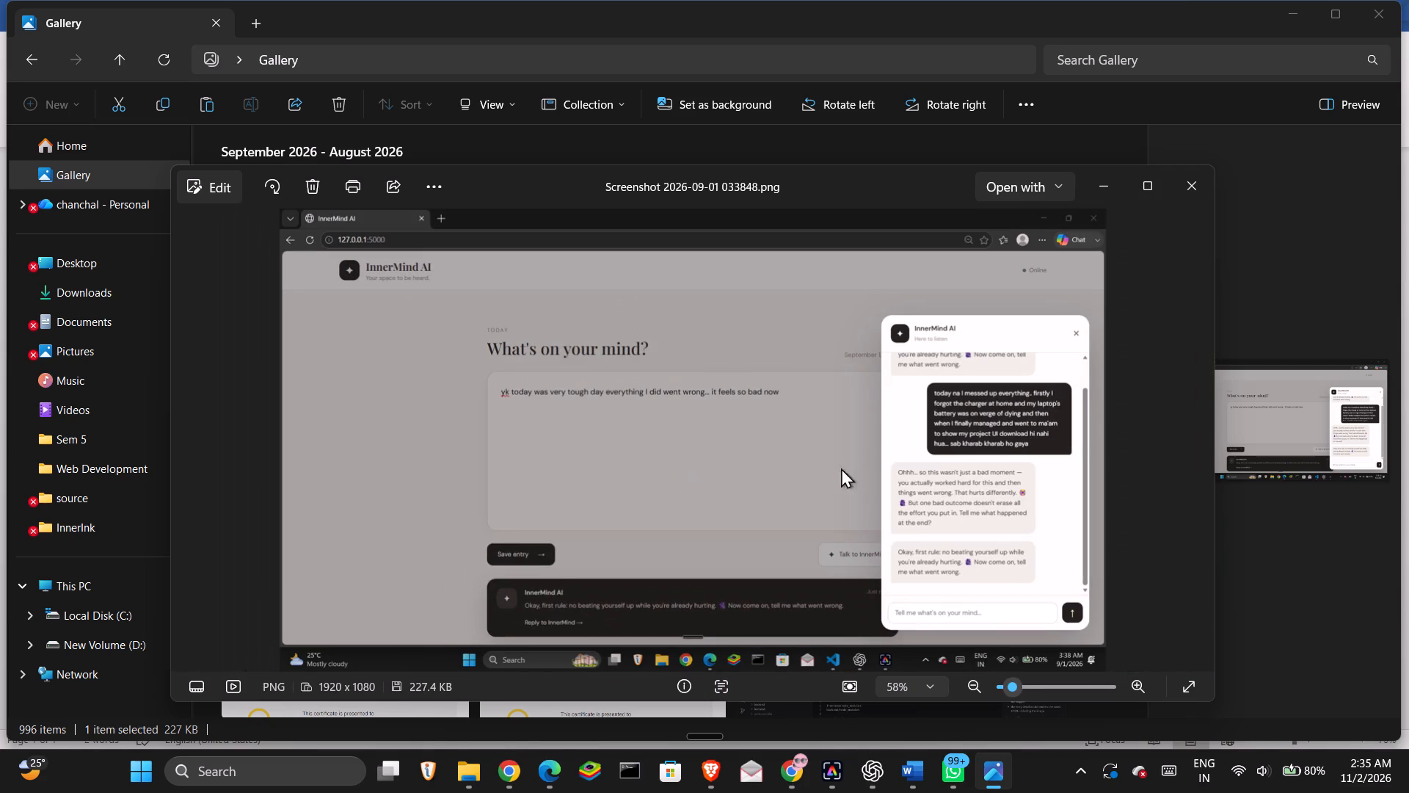
ctrl+scroll(1001, 438, up, 4)
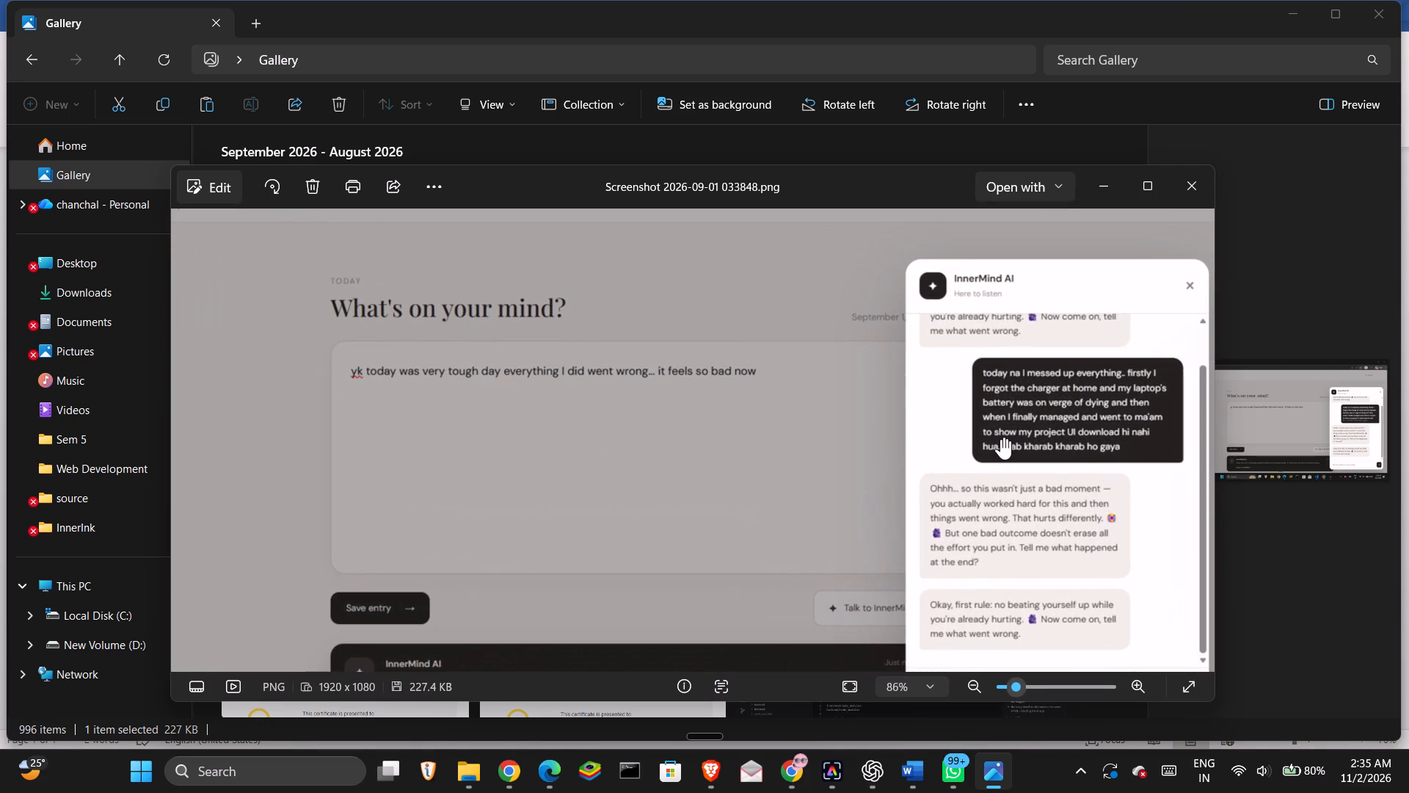
click(805, 502)
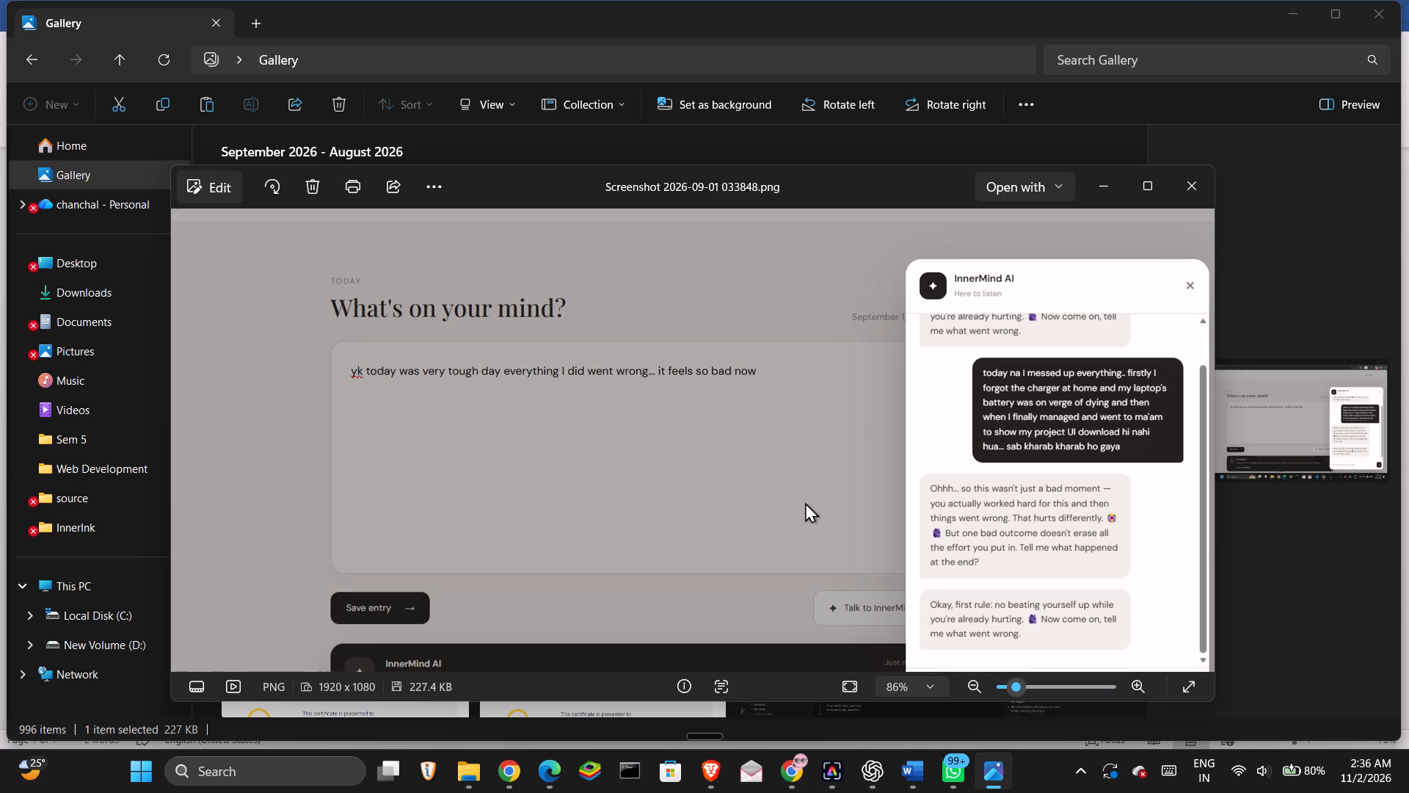
ctrl+scroll(805, 502, down, 5)
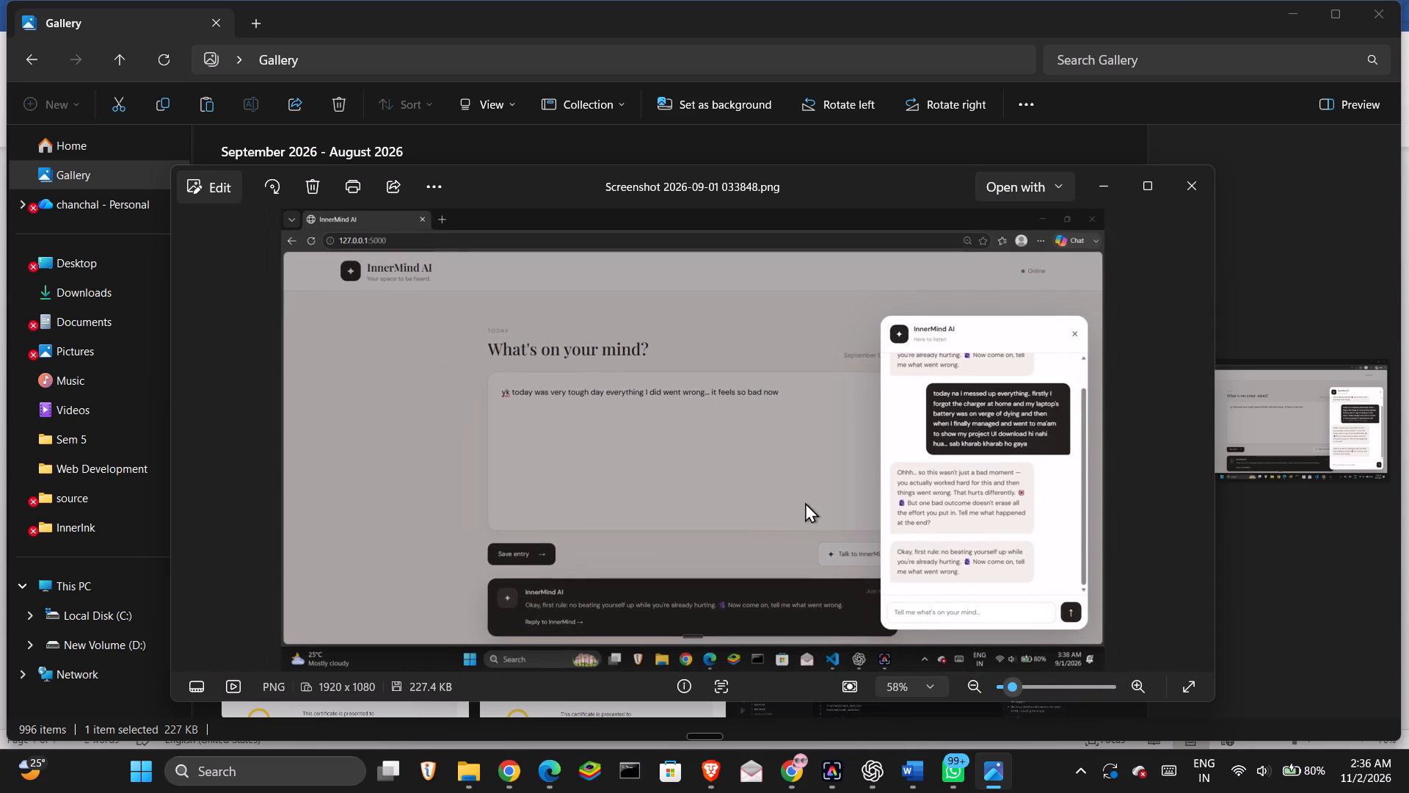
key(Left)
click(1192, 187)
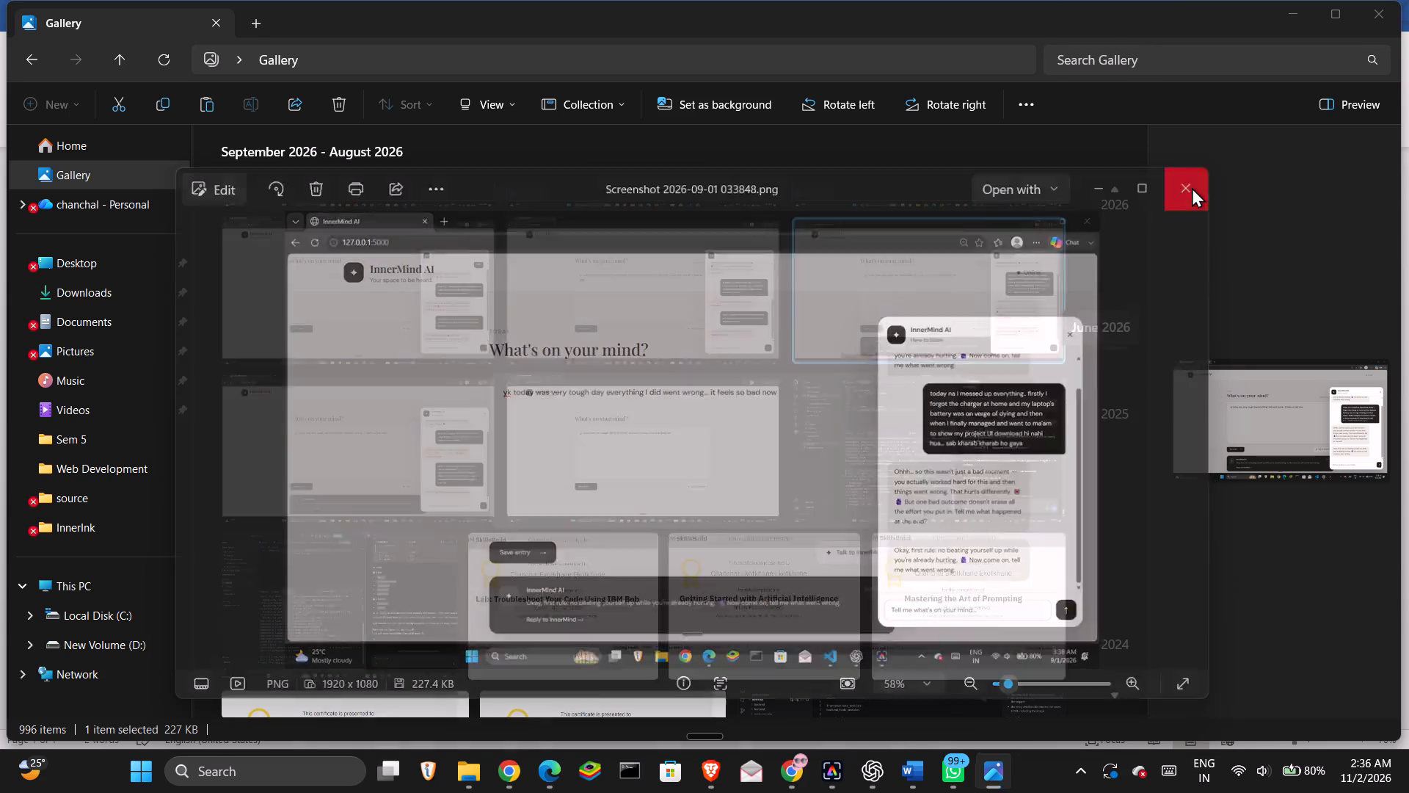
click(640, 297)
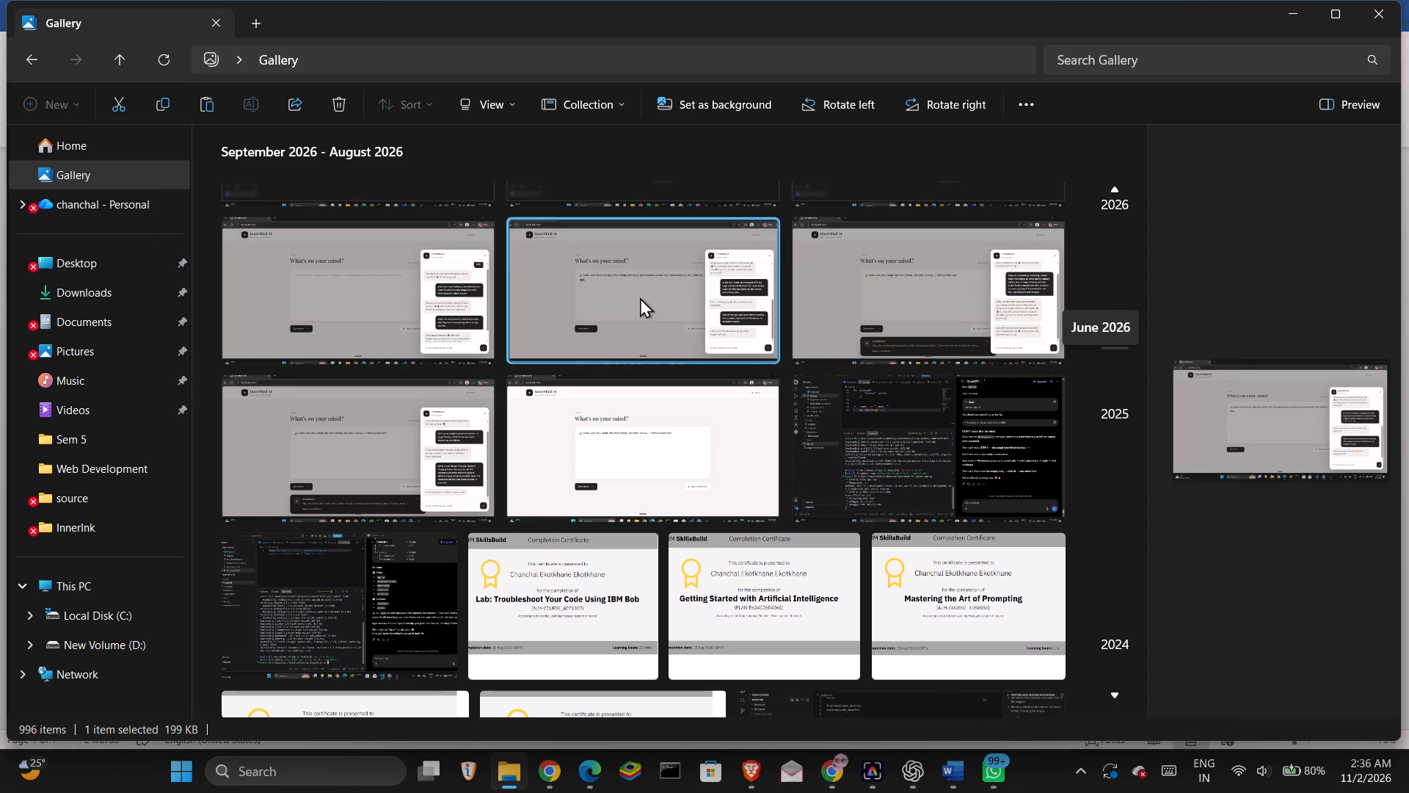
double_click(640, 297)
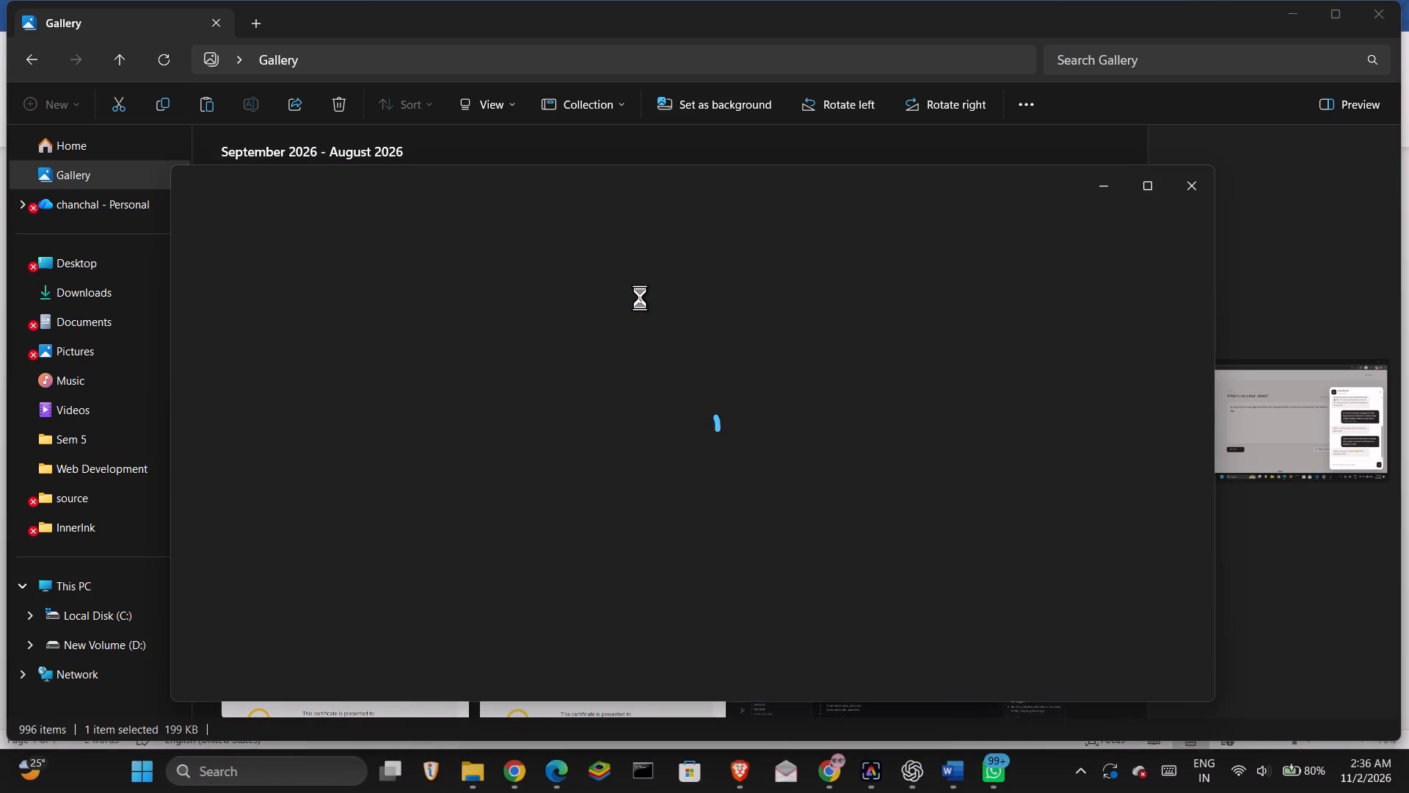
right_click(711, 496)
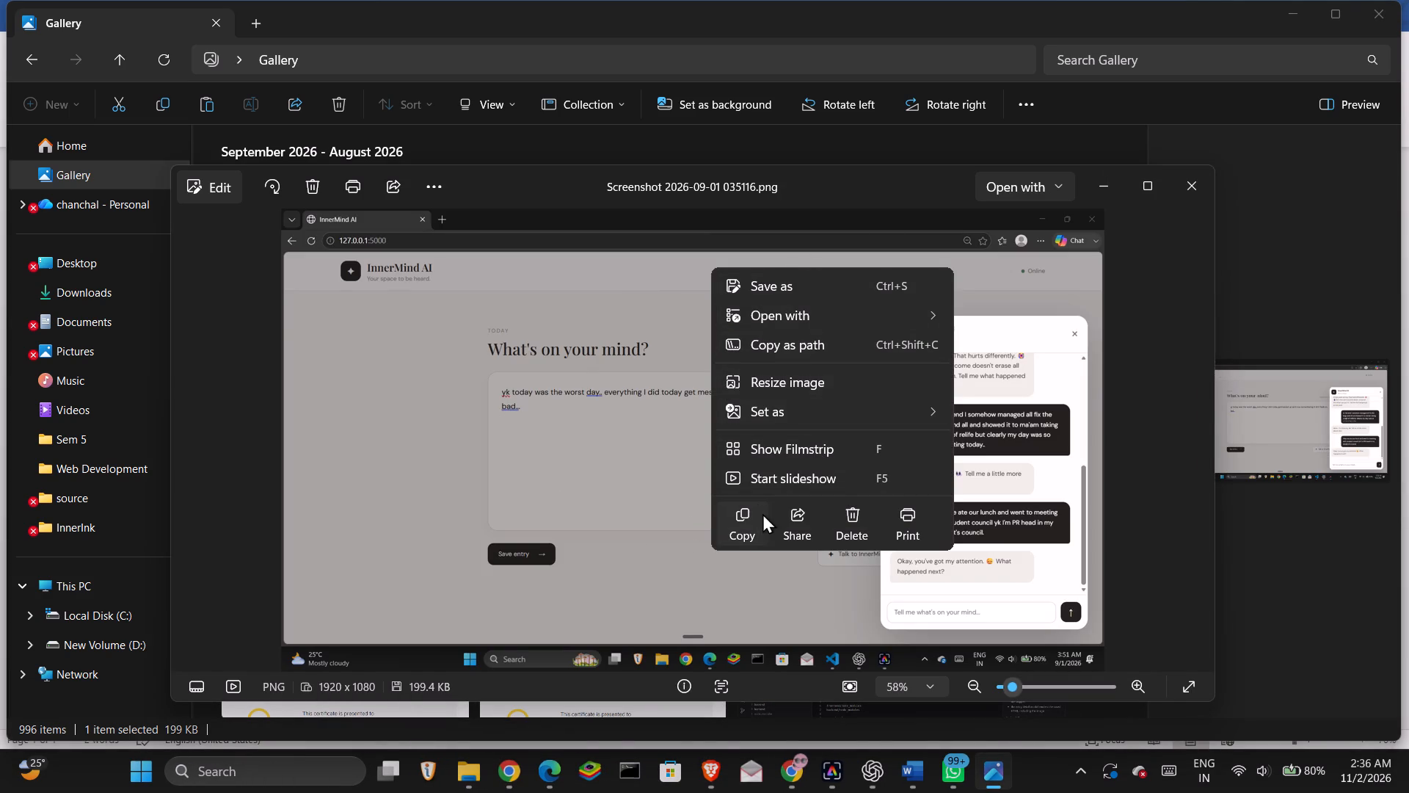
click(738, 517)
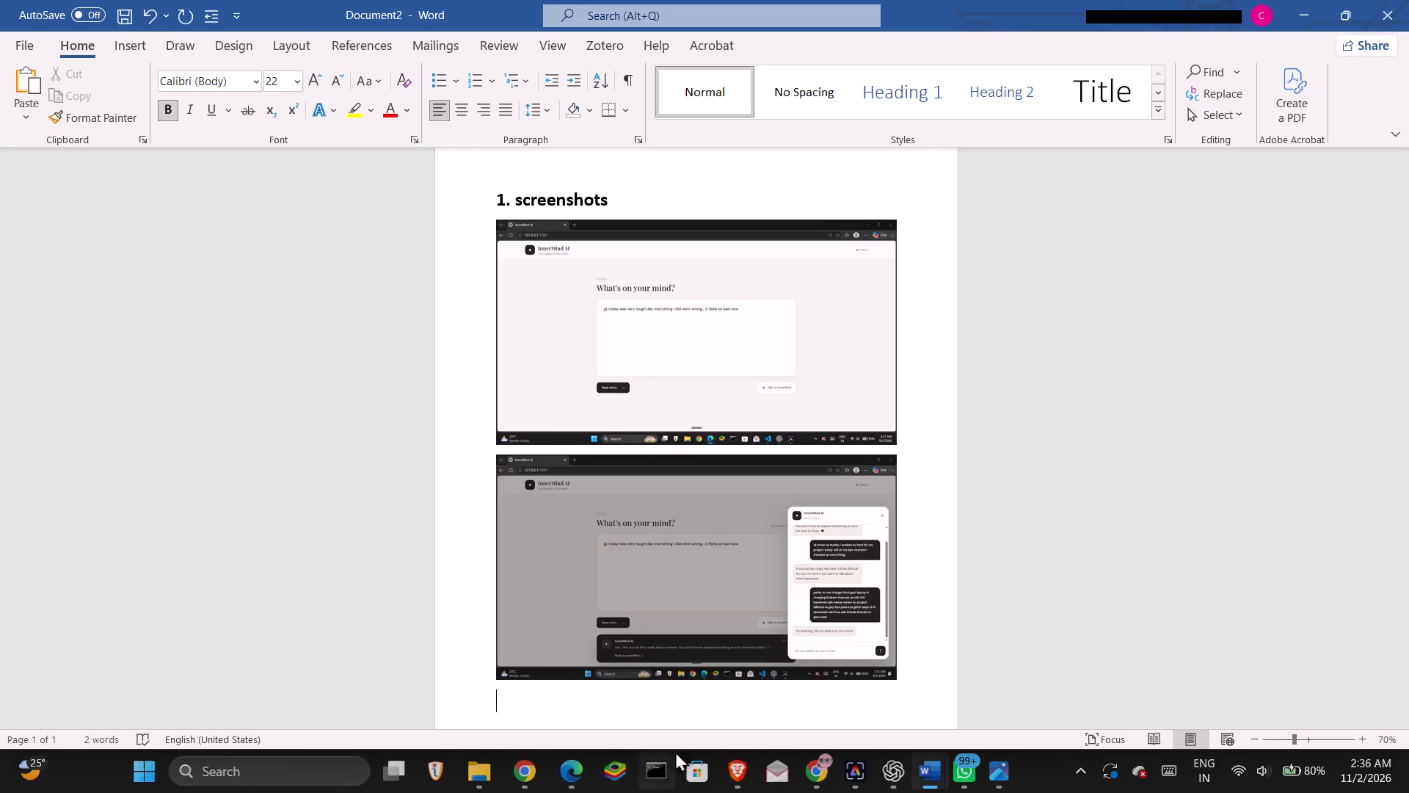
key(ctrl+v)
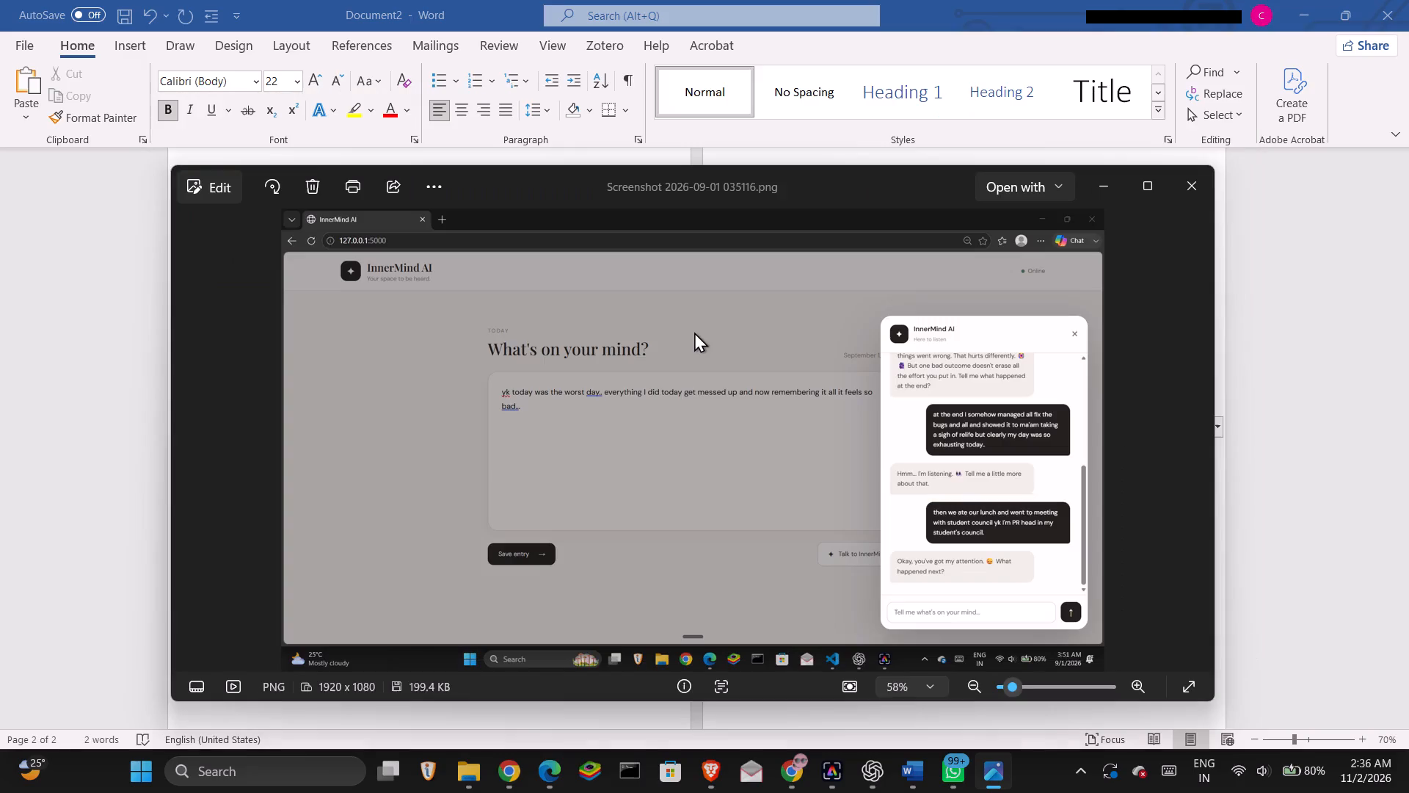
click(1198, 192)
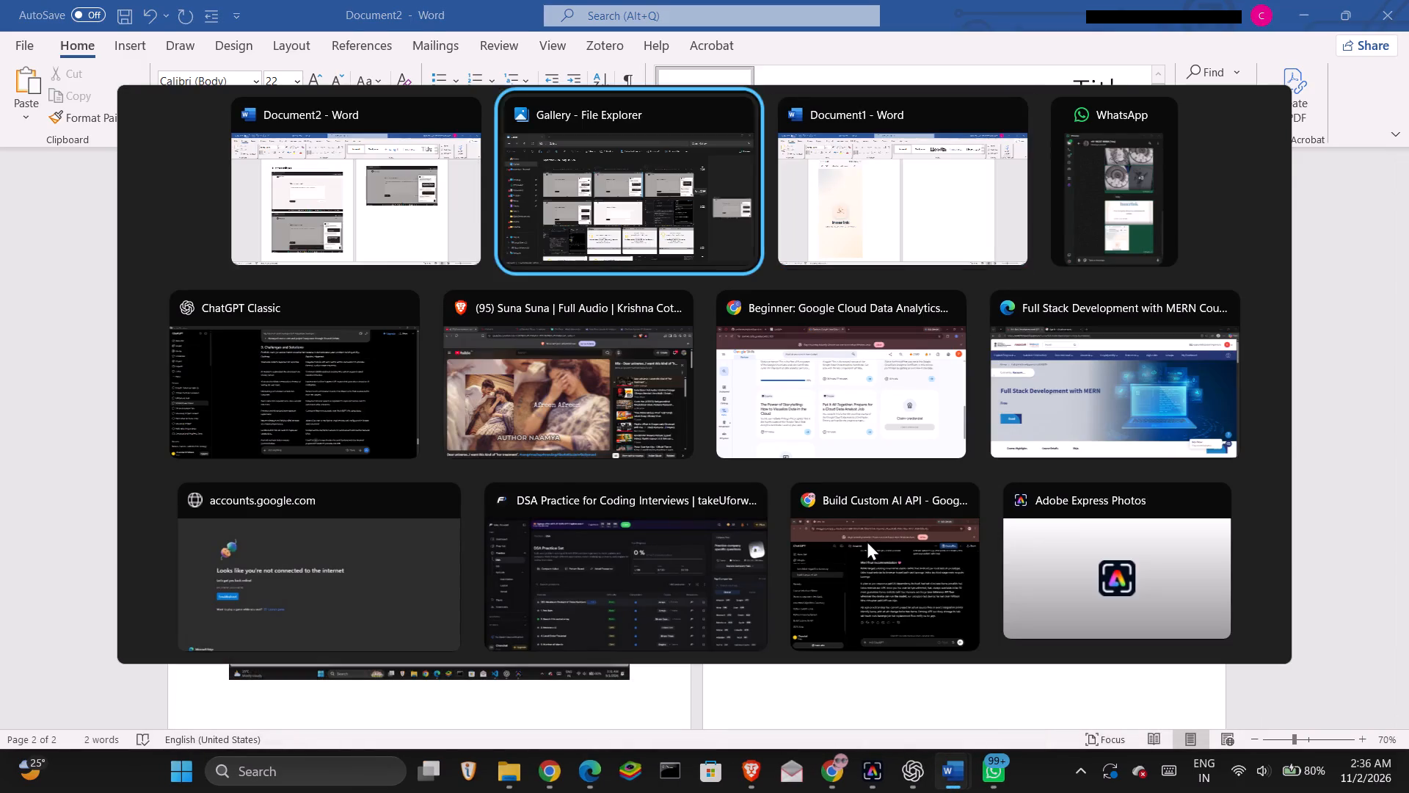
click(351, 300)
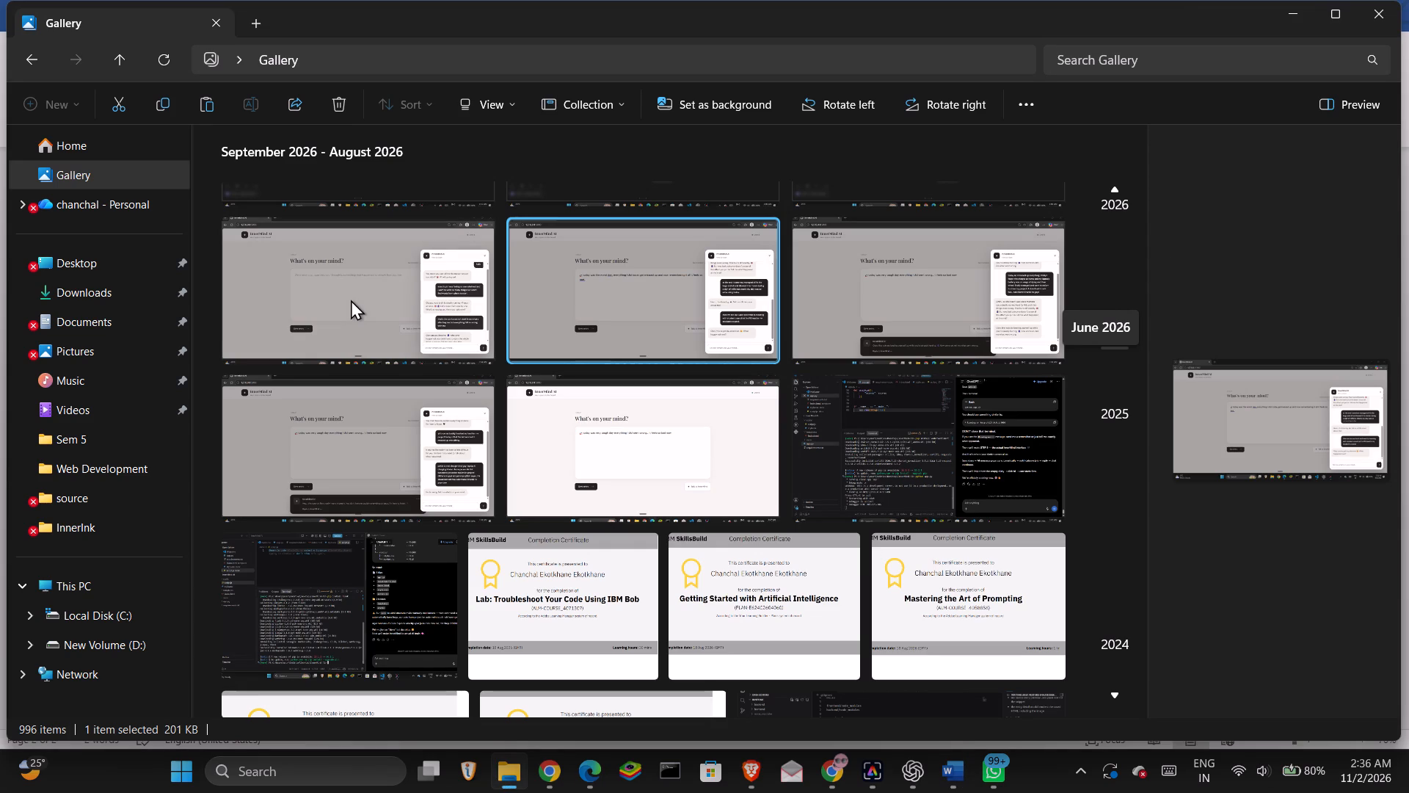
double_click(351, 300)
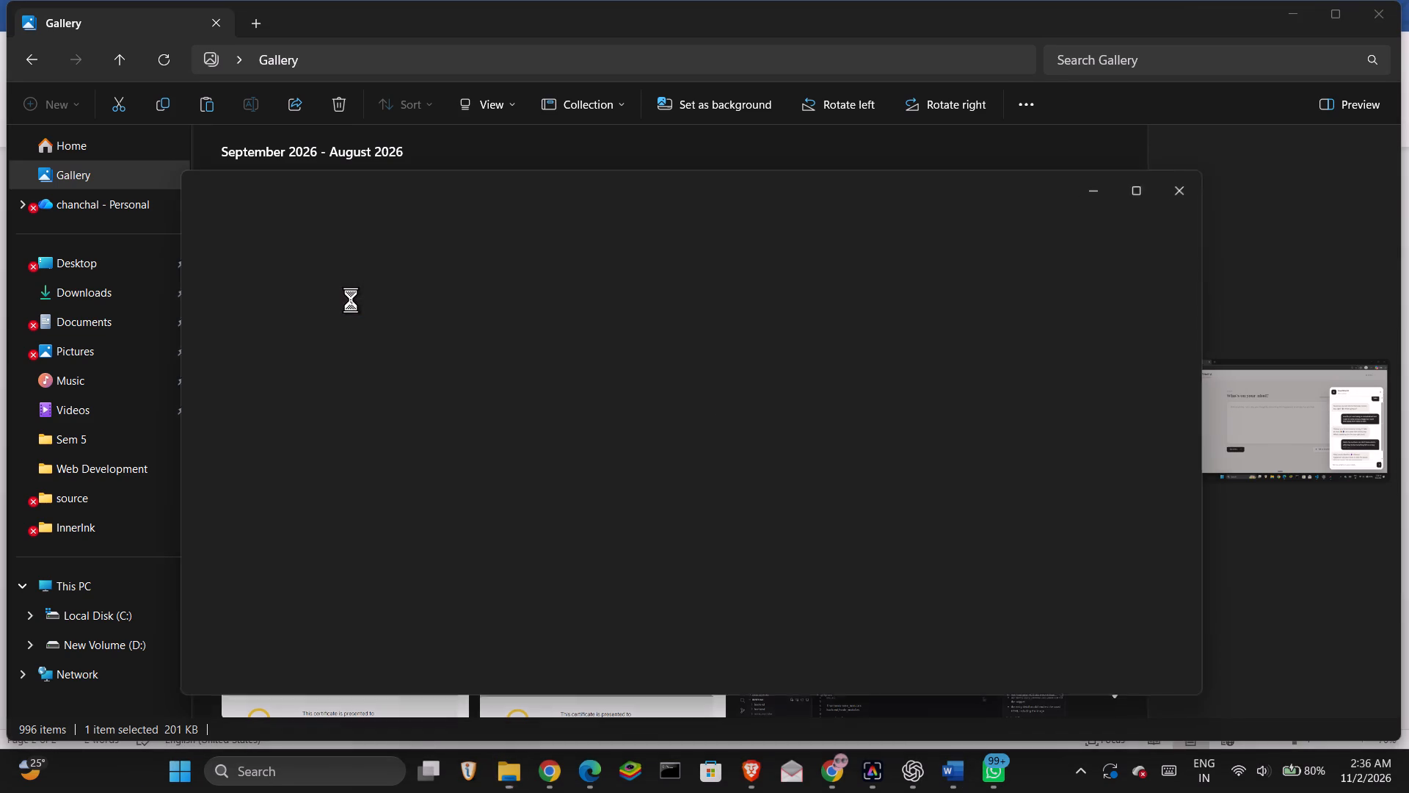
right_click(749, 431)
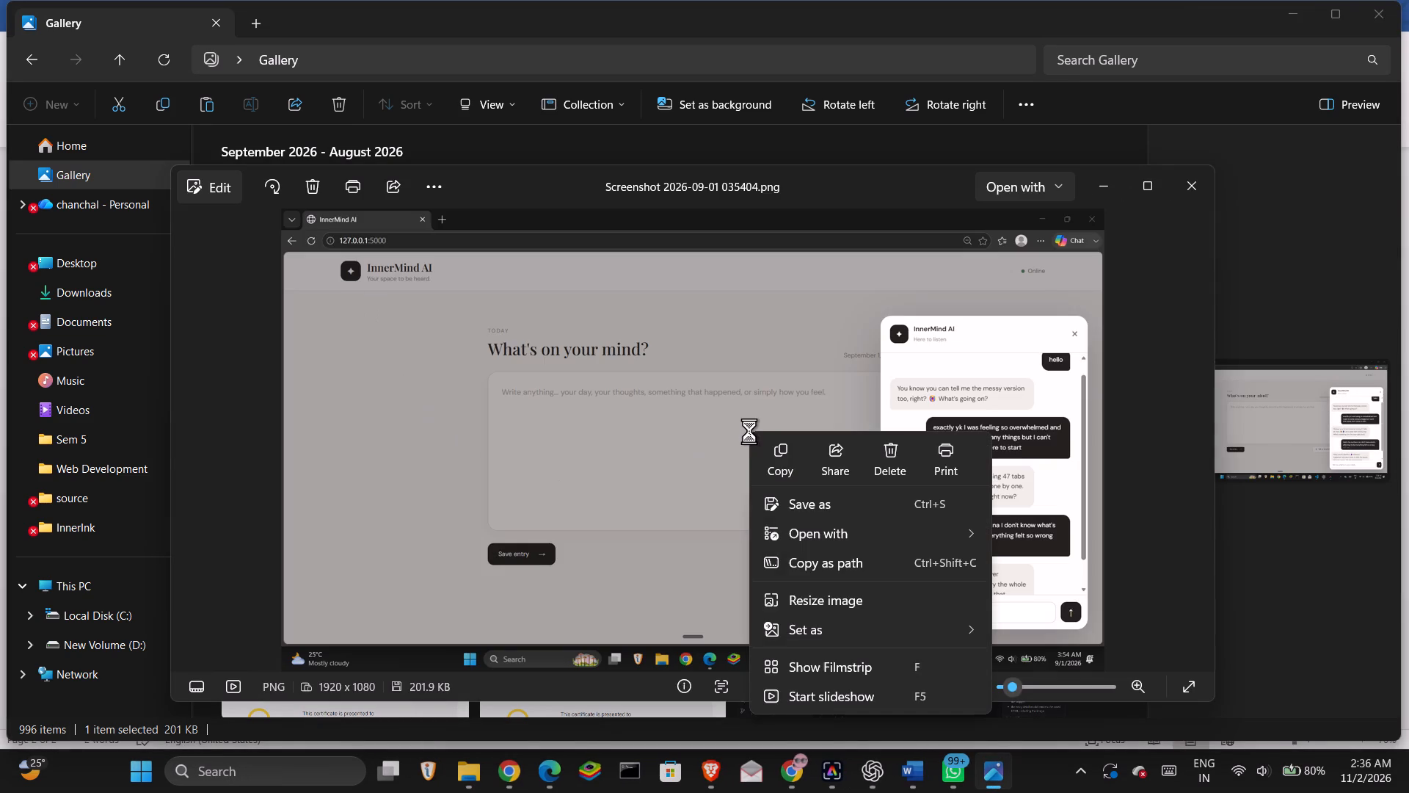
click(785, 465)
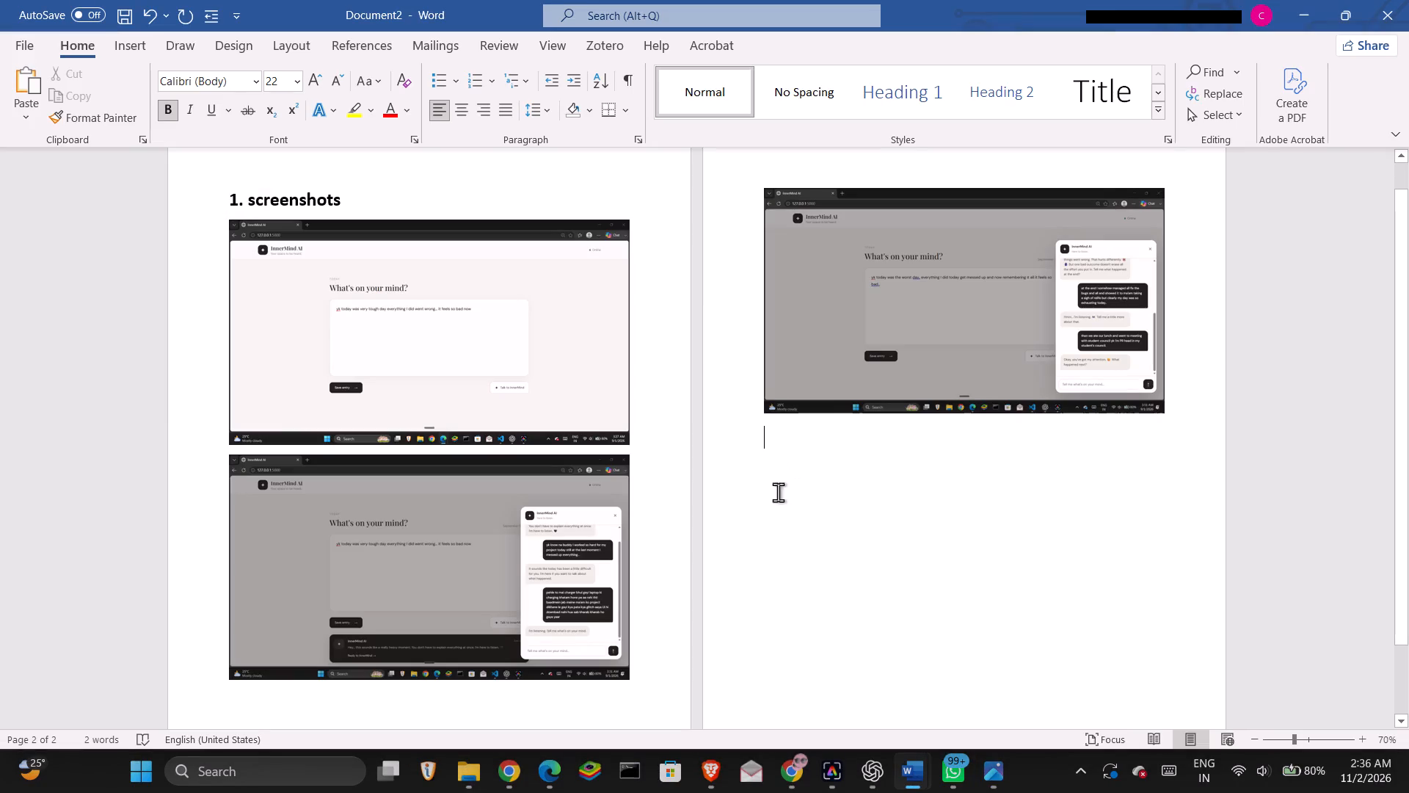
click(831, 457)
key(ctrl+v)
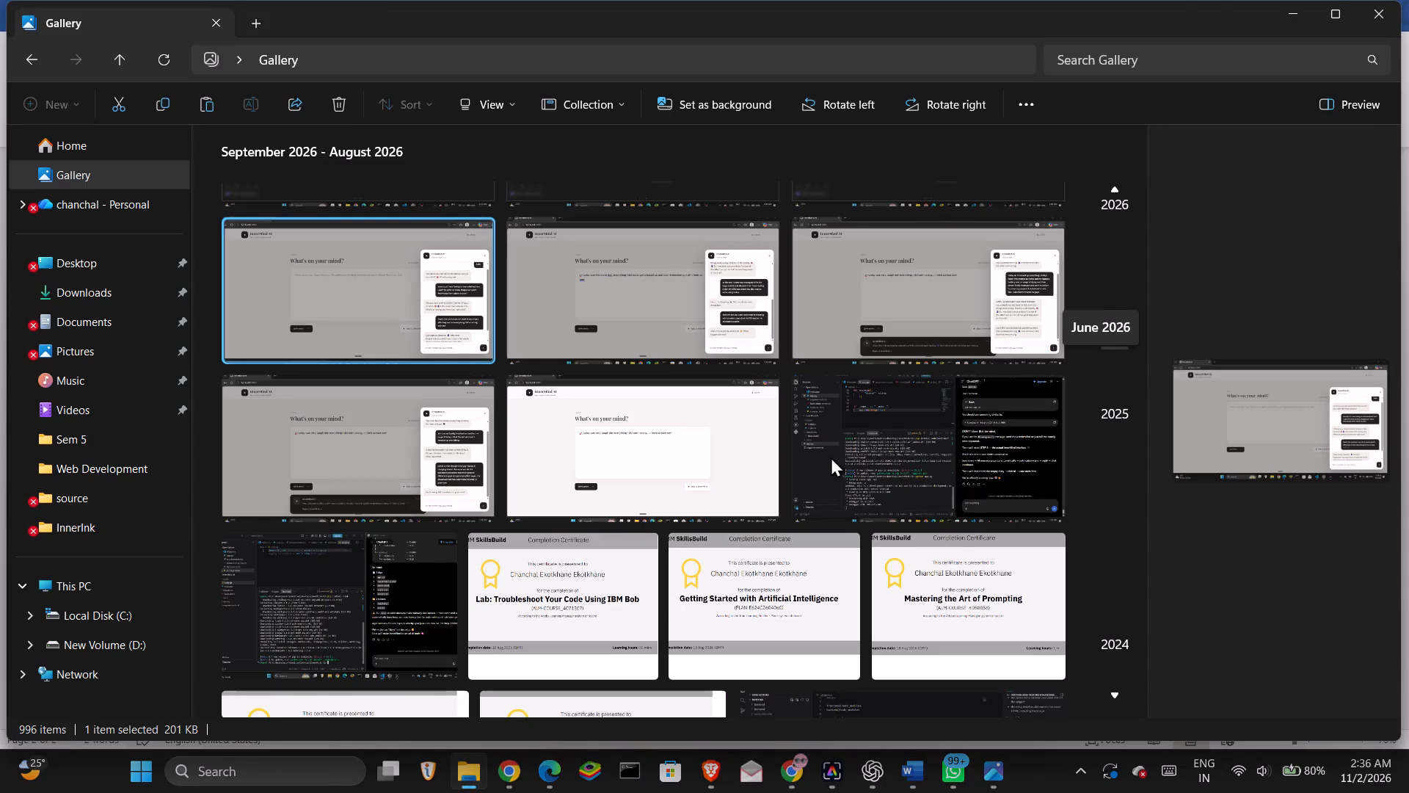
scroll(831, 457, up, 3)
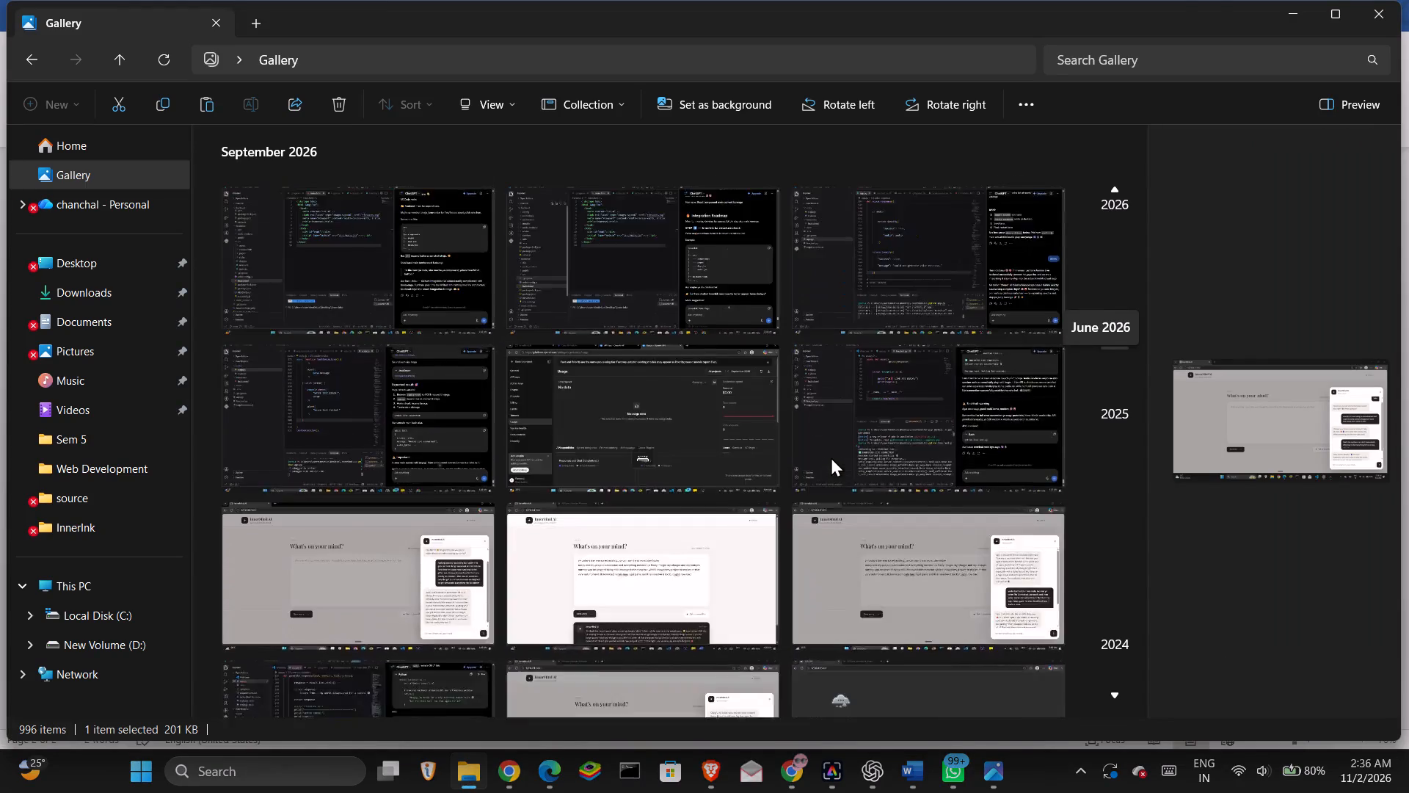
scroll(831, 457, up, 3)
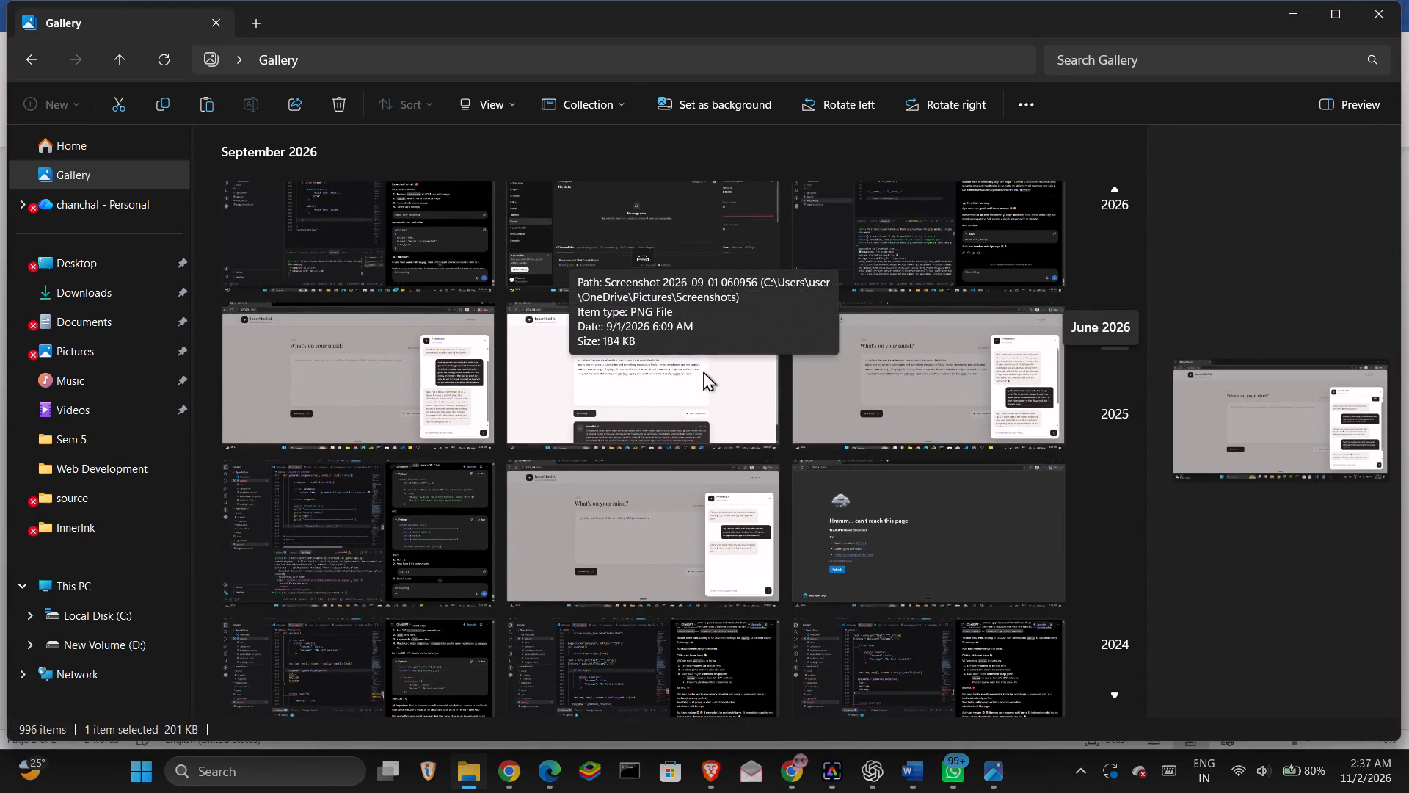
click(703, 371)
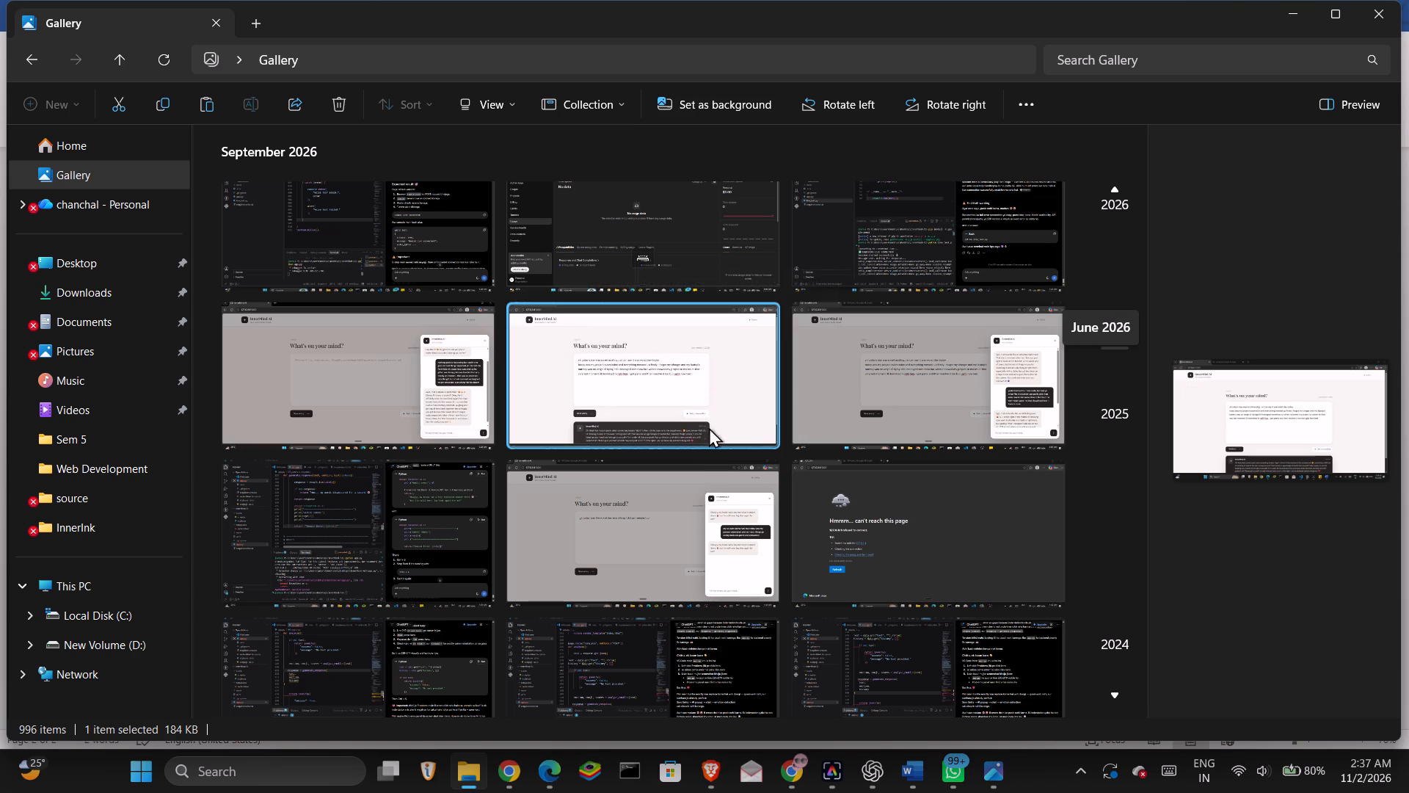
right_click(705, 406)
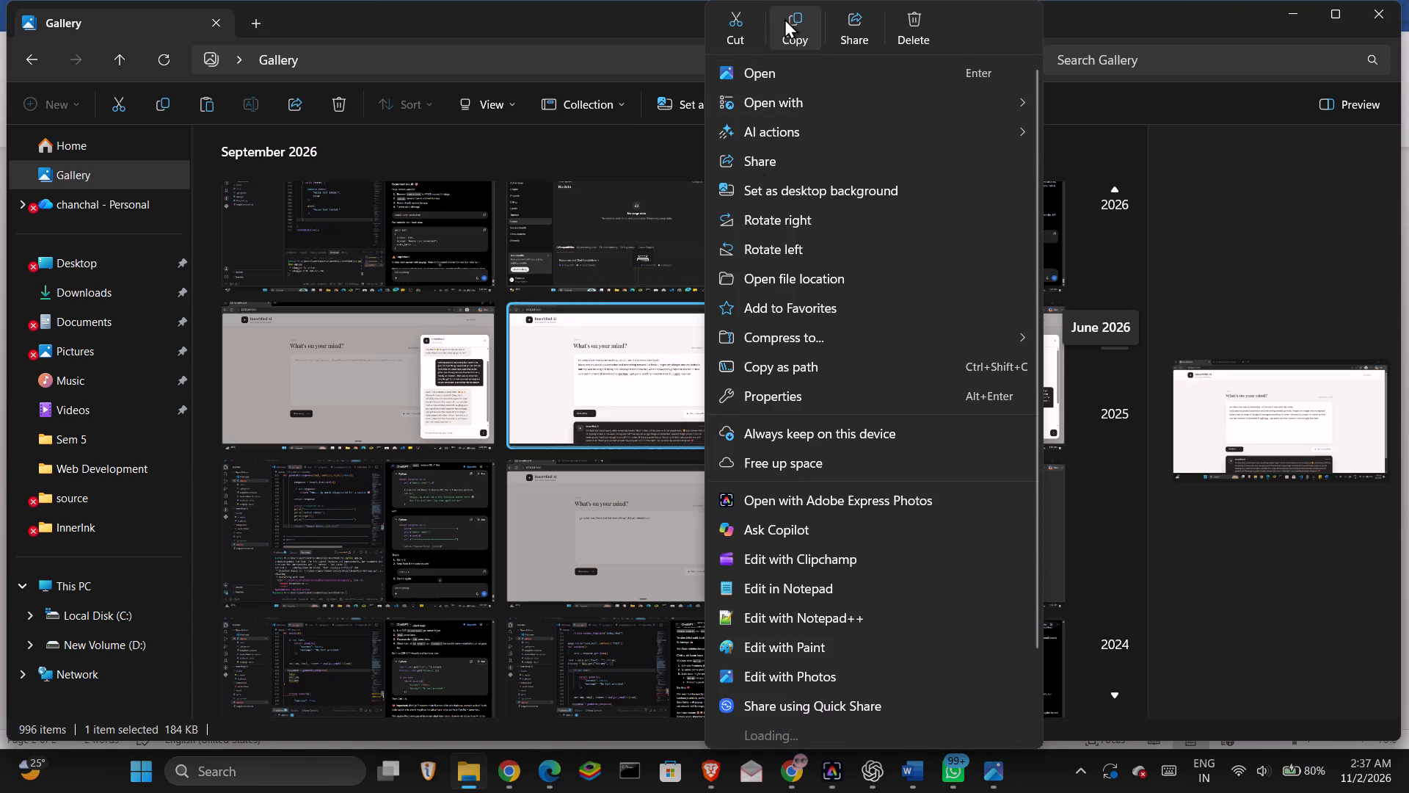
click(784, 18)
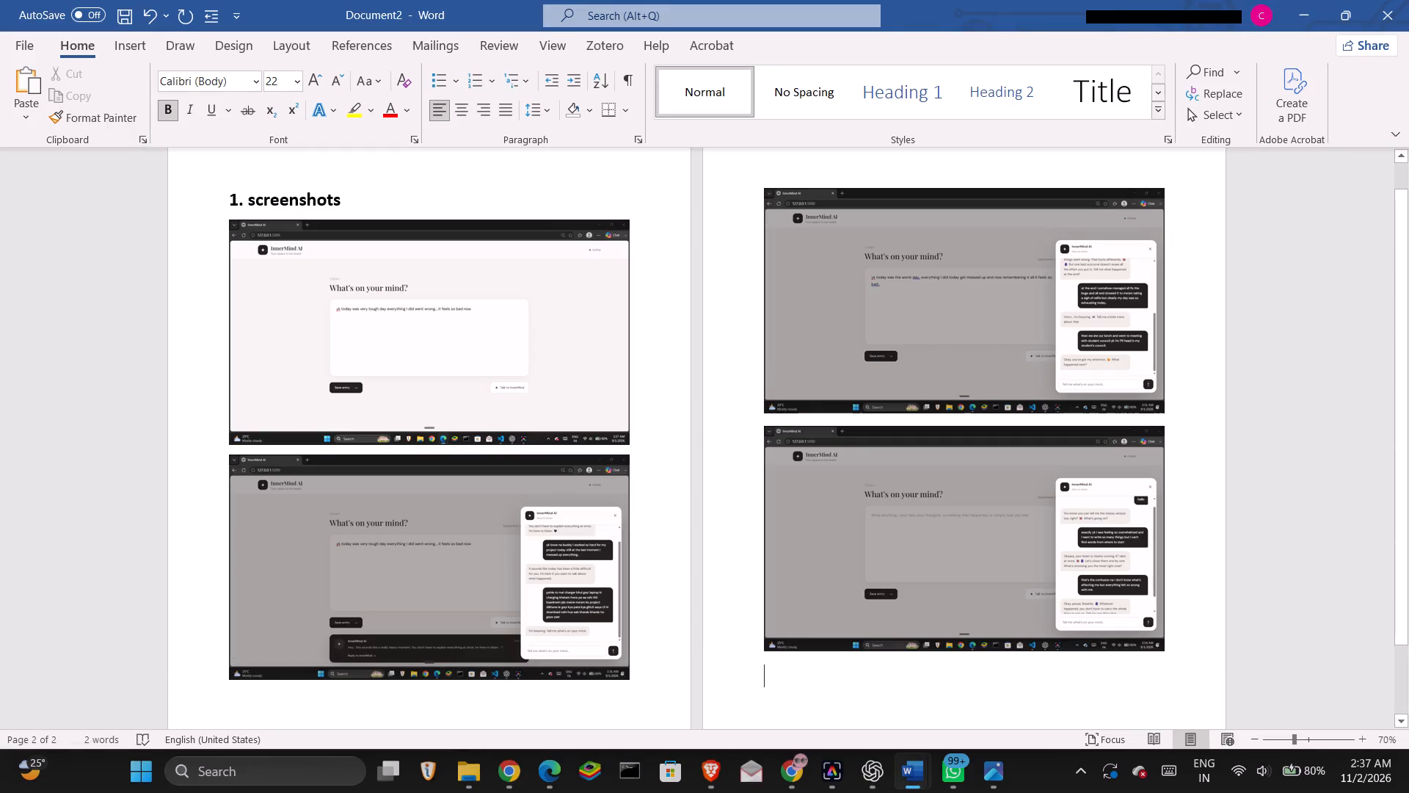
click(858, 689)
key(ctrl+v)
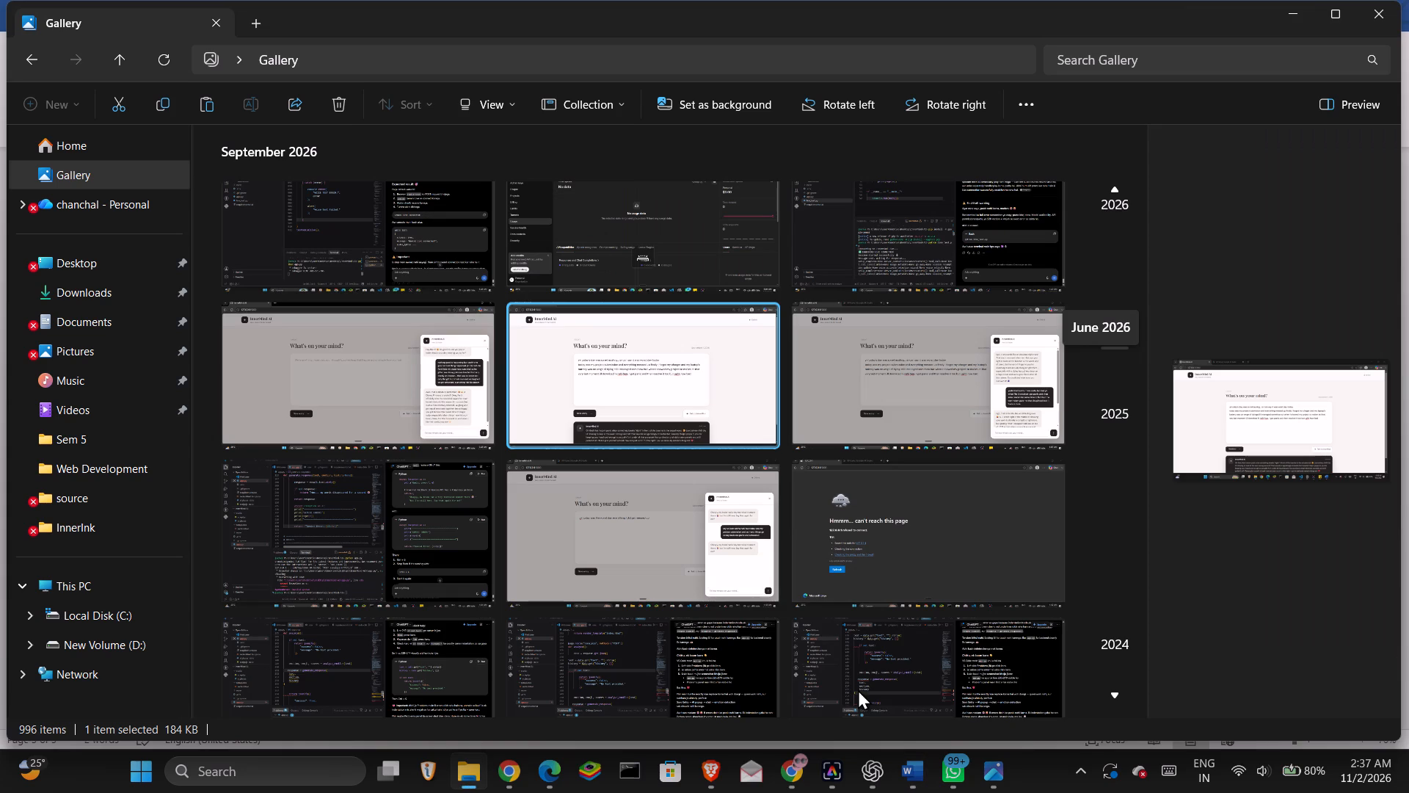
Copy the adjacent Gallery screenshot with the journal entry and open chat window, and paste it two lines below the fifth image in Document2.
click(938, 362)
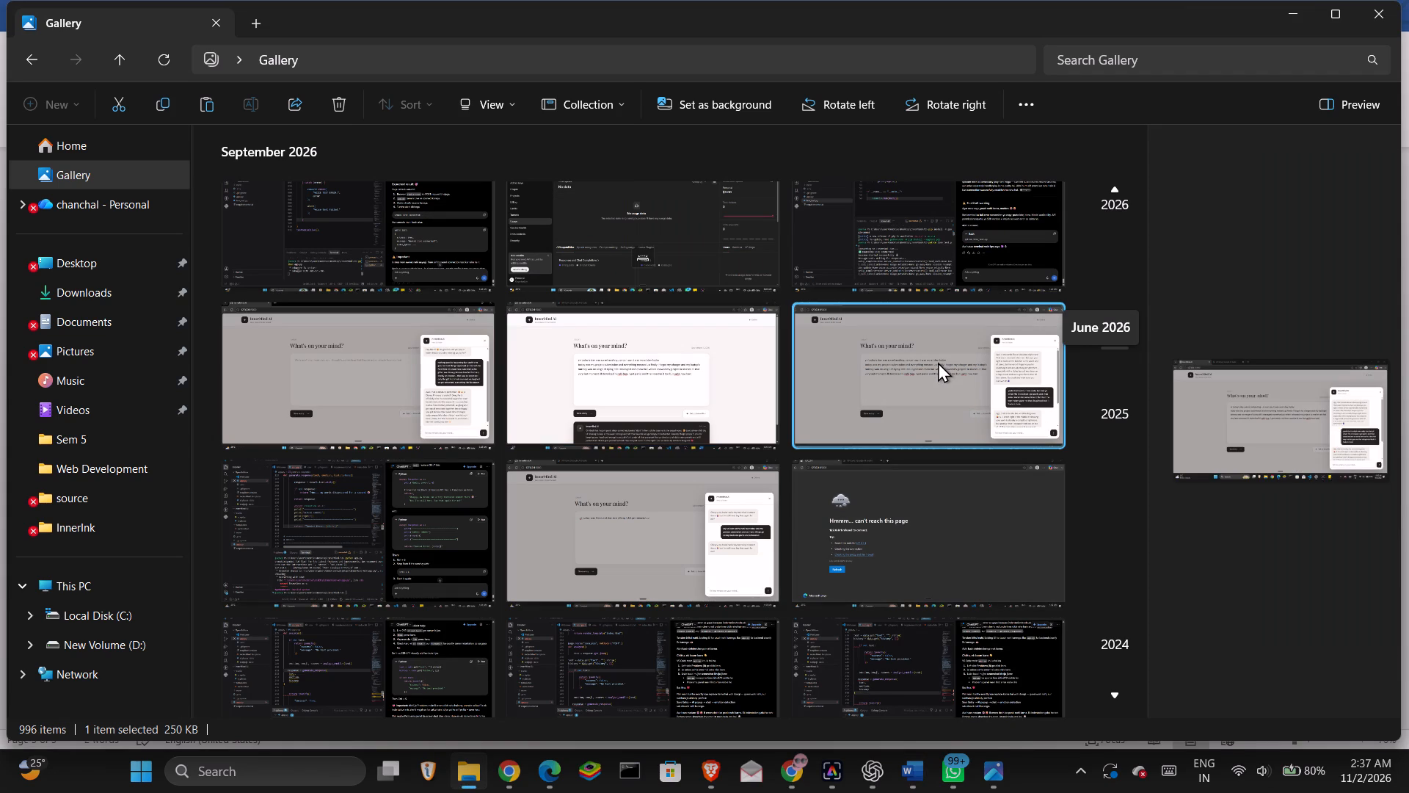
right_click(938, 362)
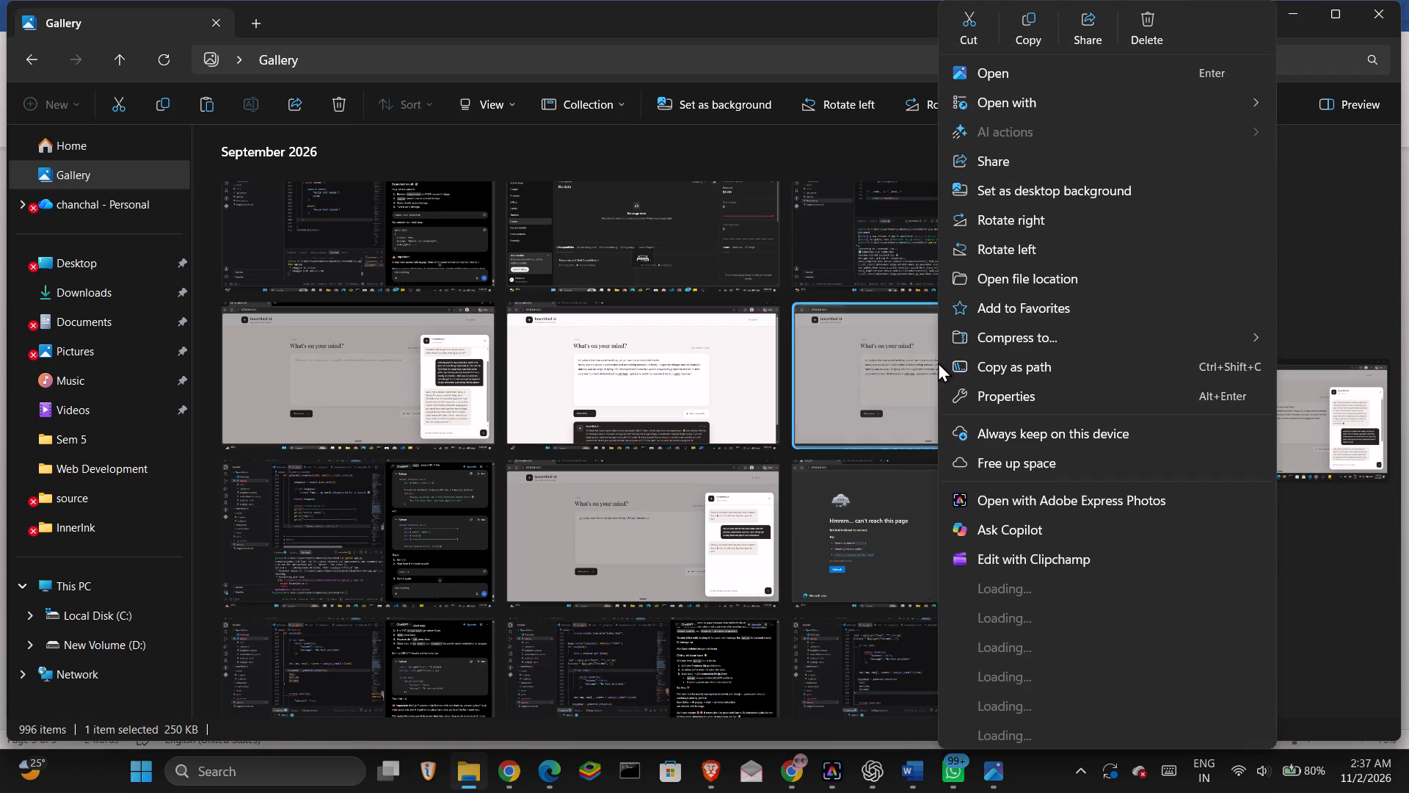
click(1022, 34)
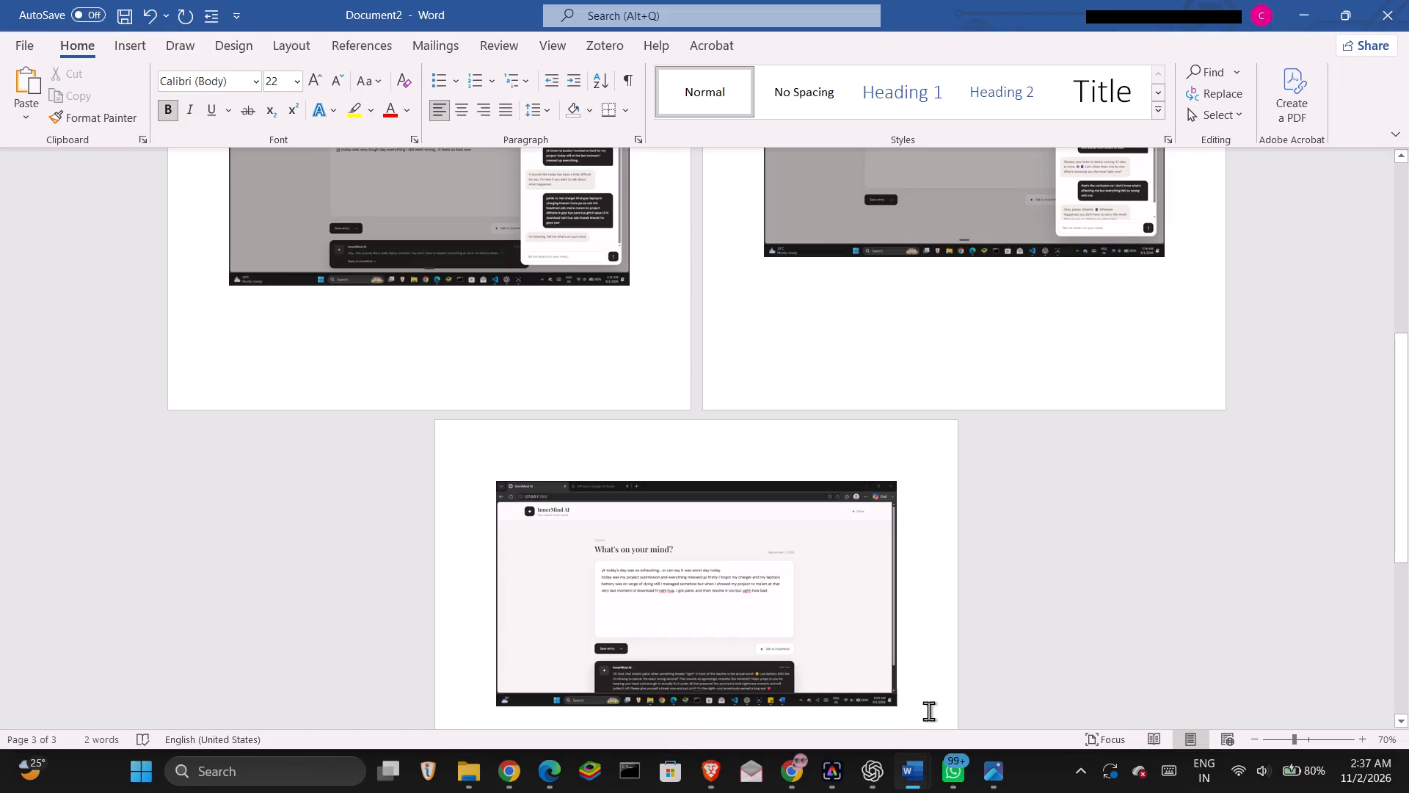
key(Return)
key(Return)
key(ctrl+v)
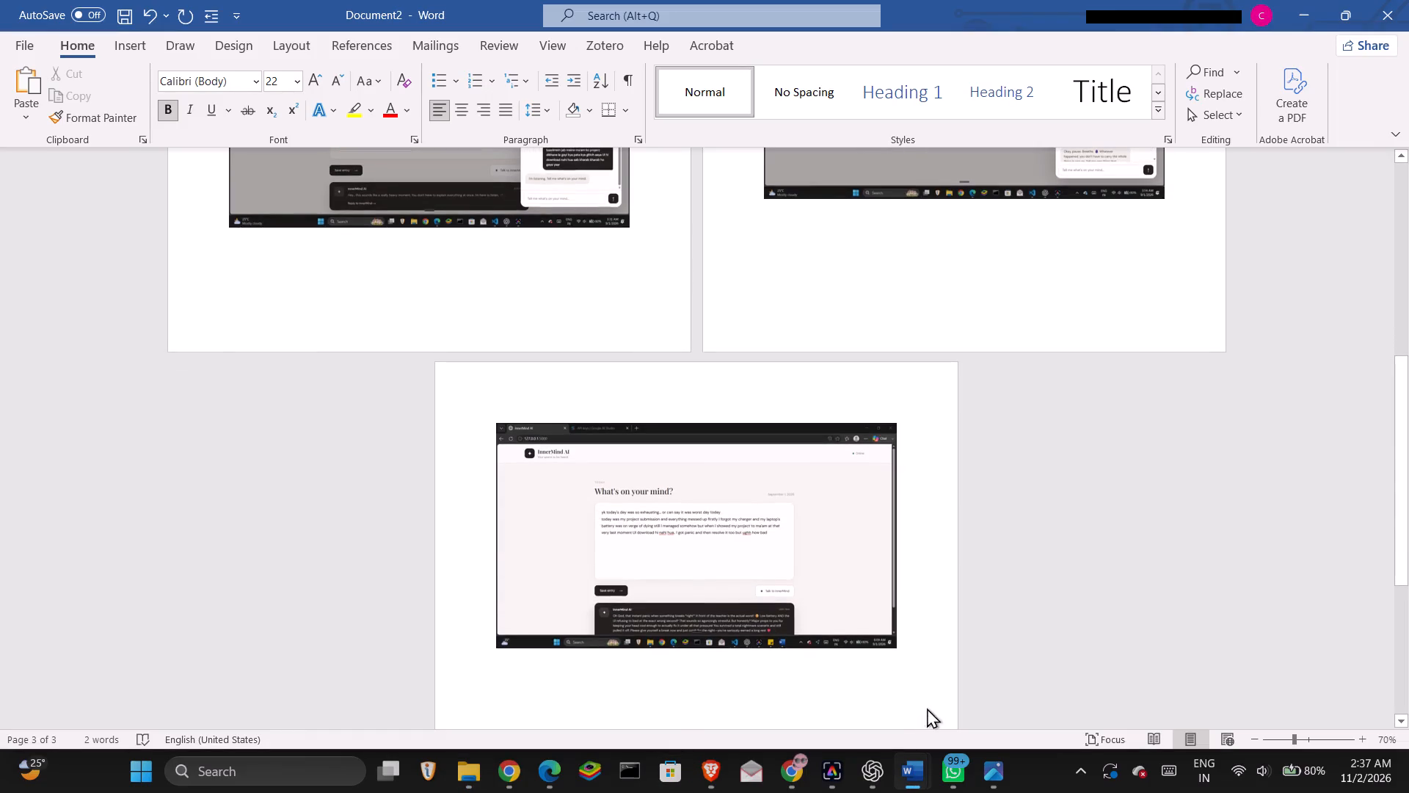
scroll(927, 708, down, 3)
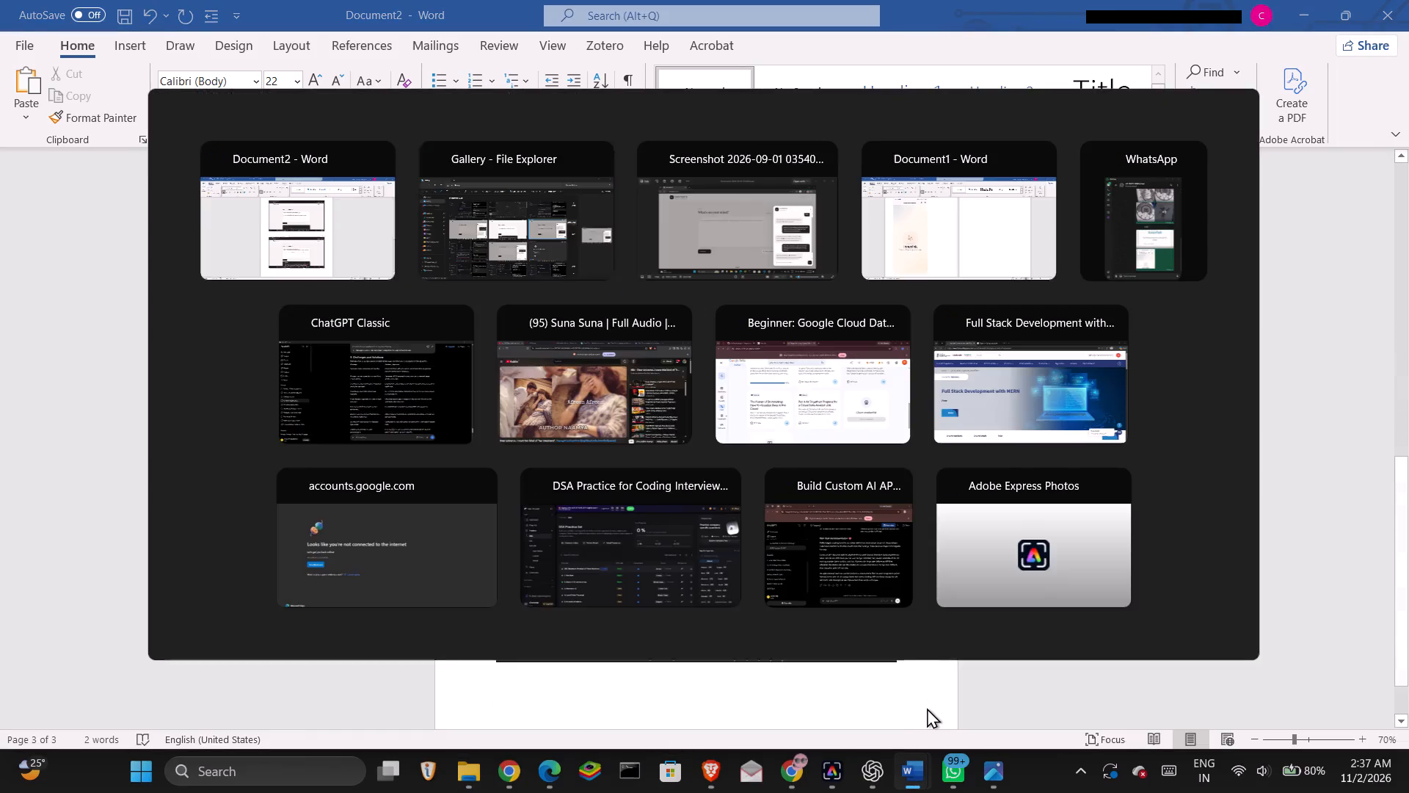
scroll(927, 708, up, 3)
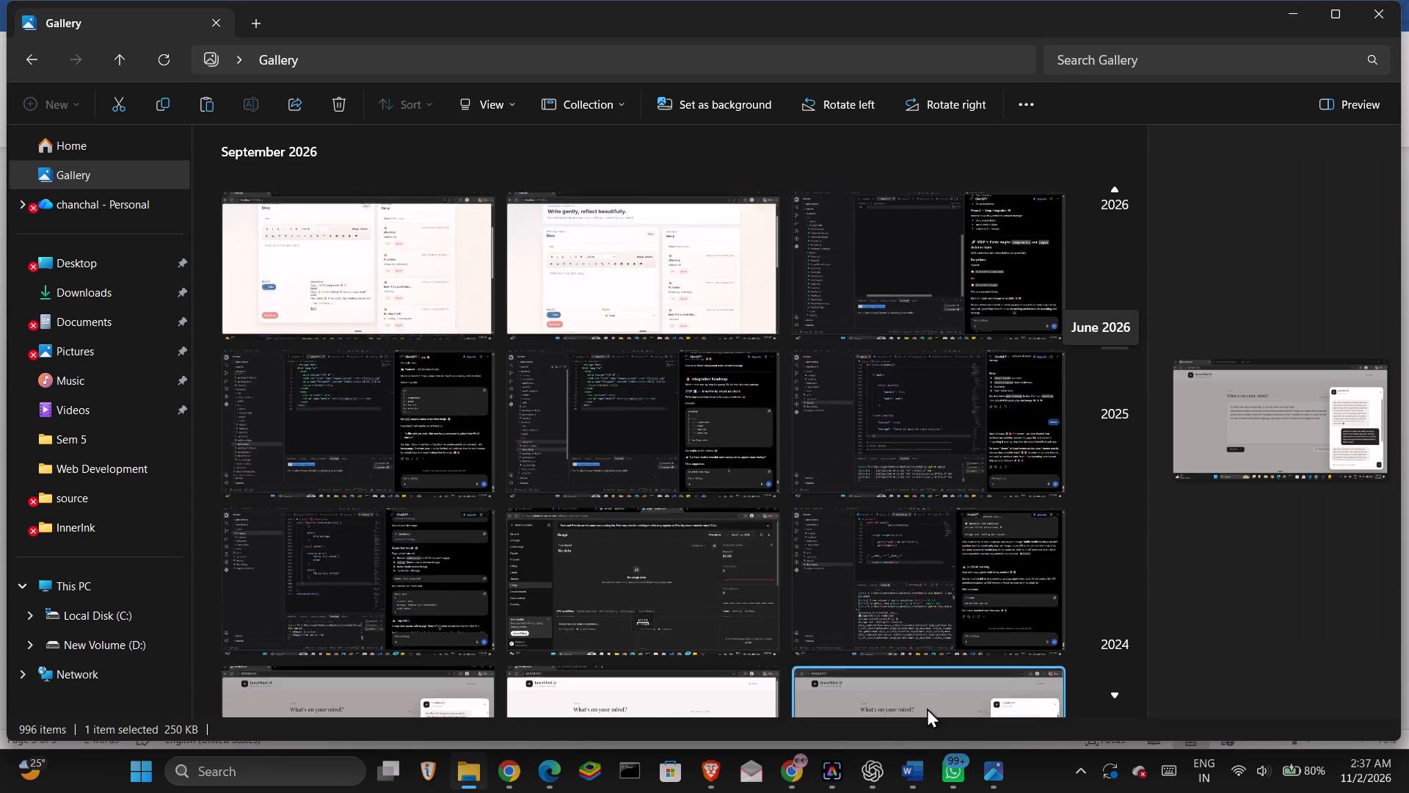
scroll(927, 708, up, 2)
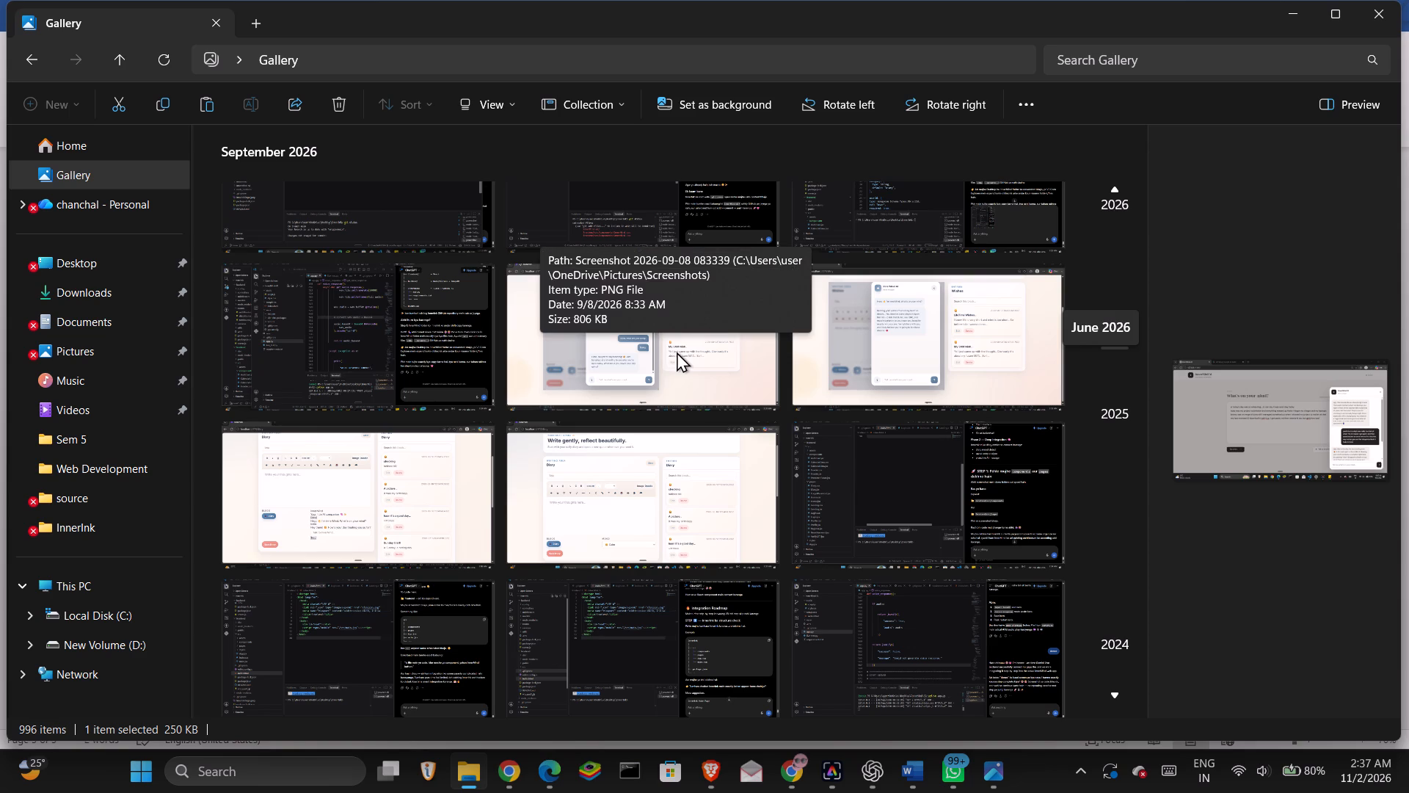
right_click(677, 352)
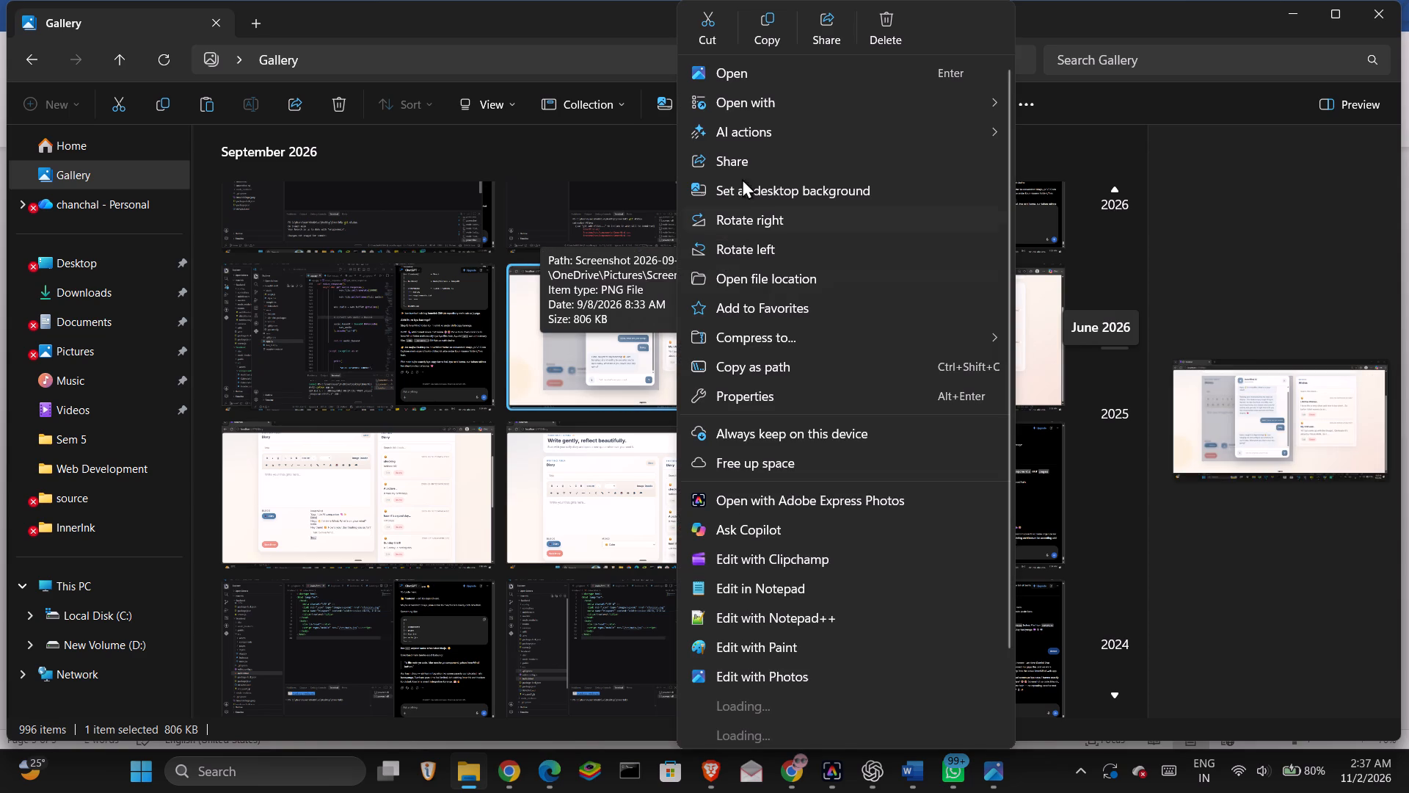
click(762, 26)
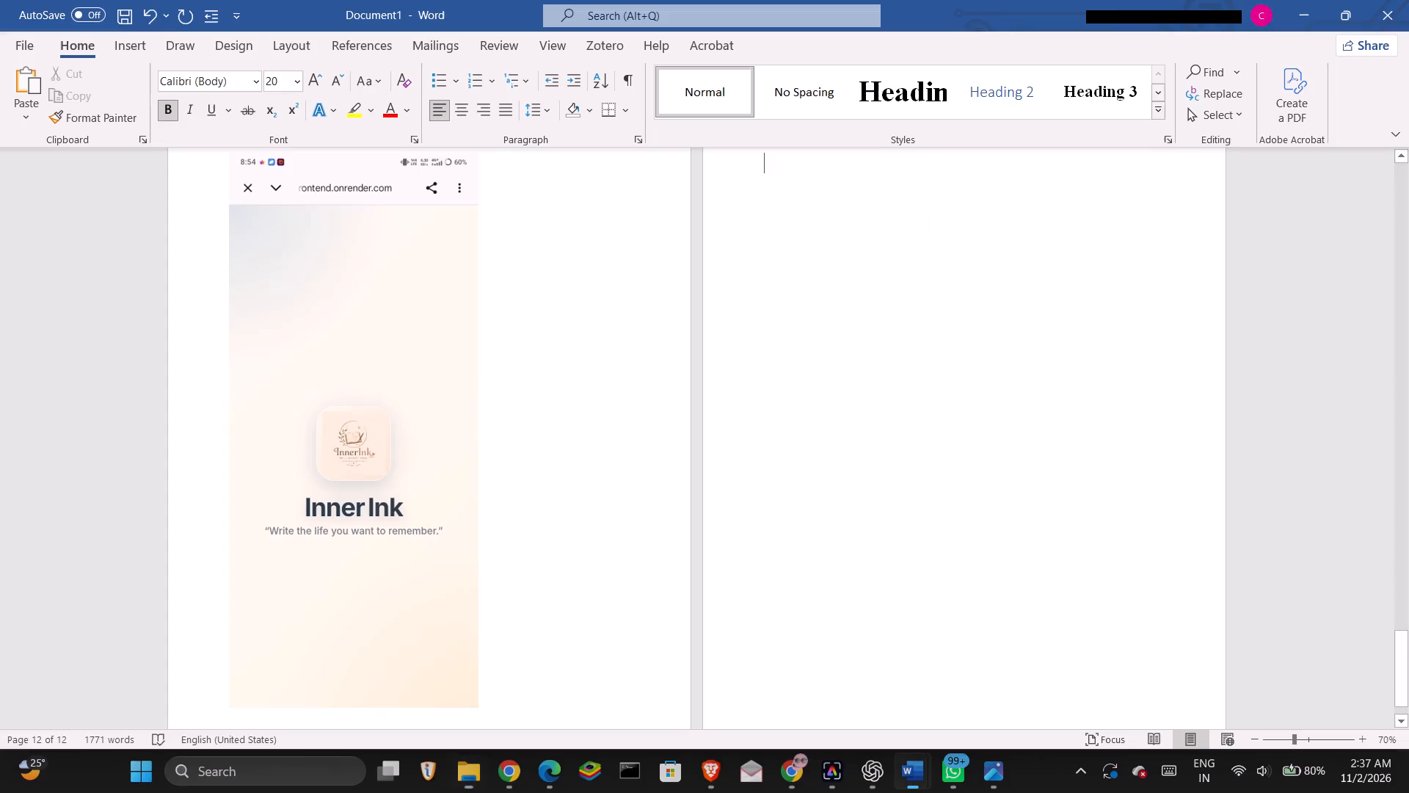
click(869, 179)
key(ctrl+v)
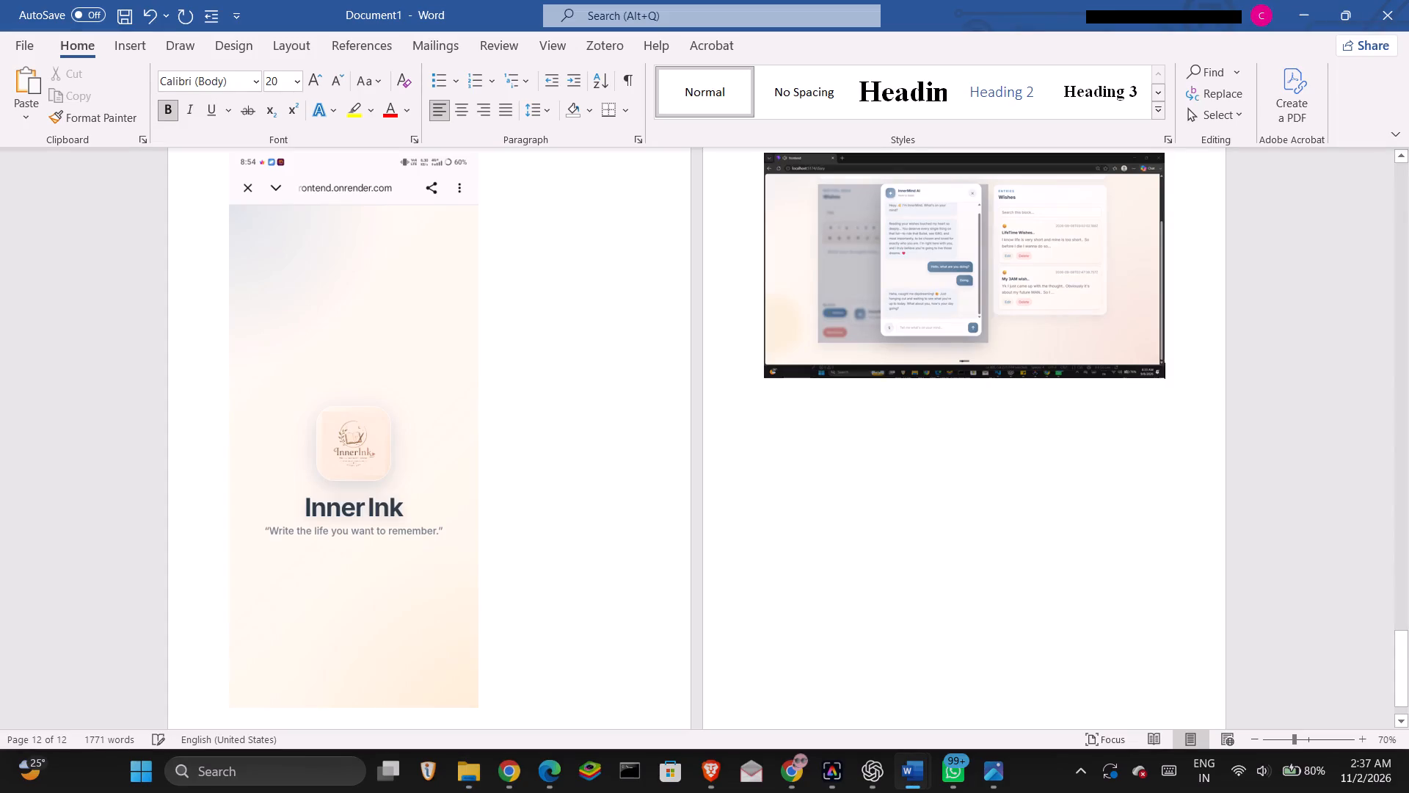
click(563, 671)
key(Return)
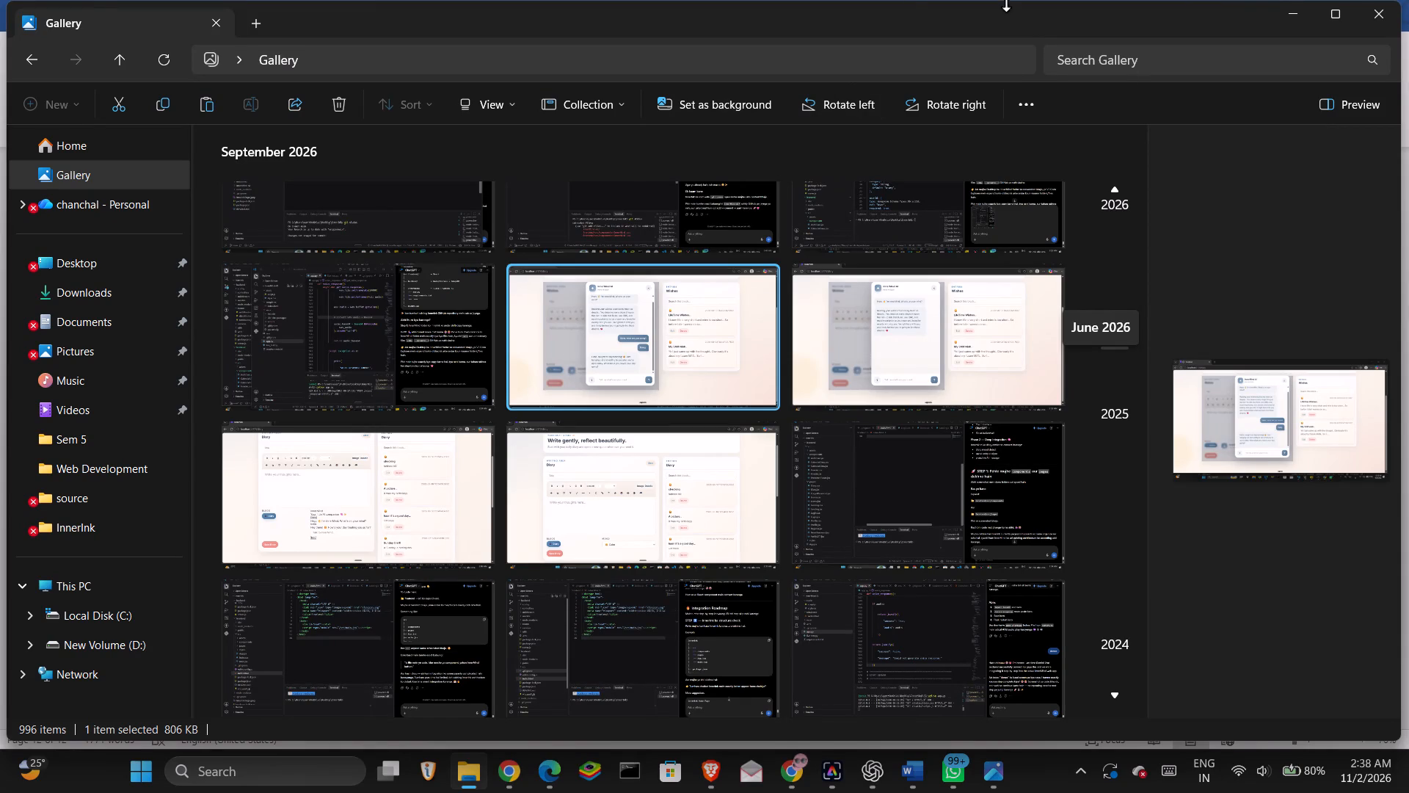
Close the Gallery window.
click(1375, 10)
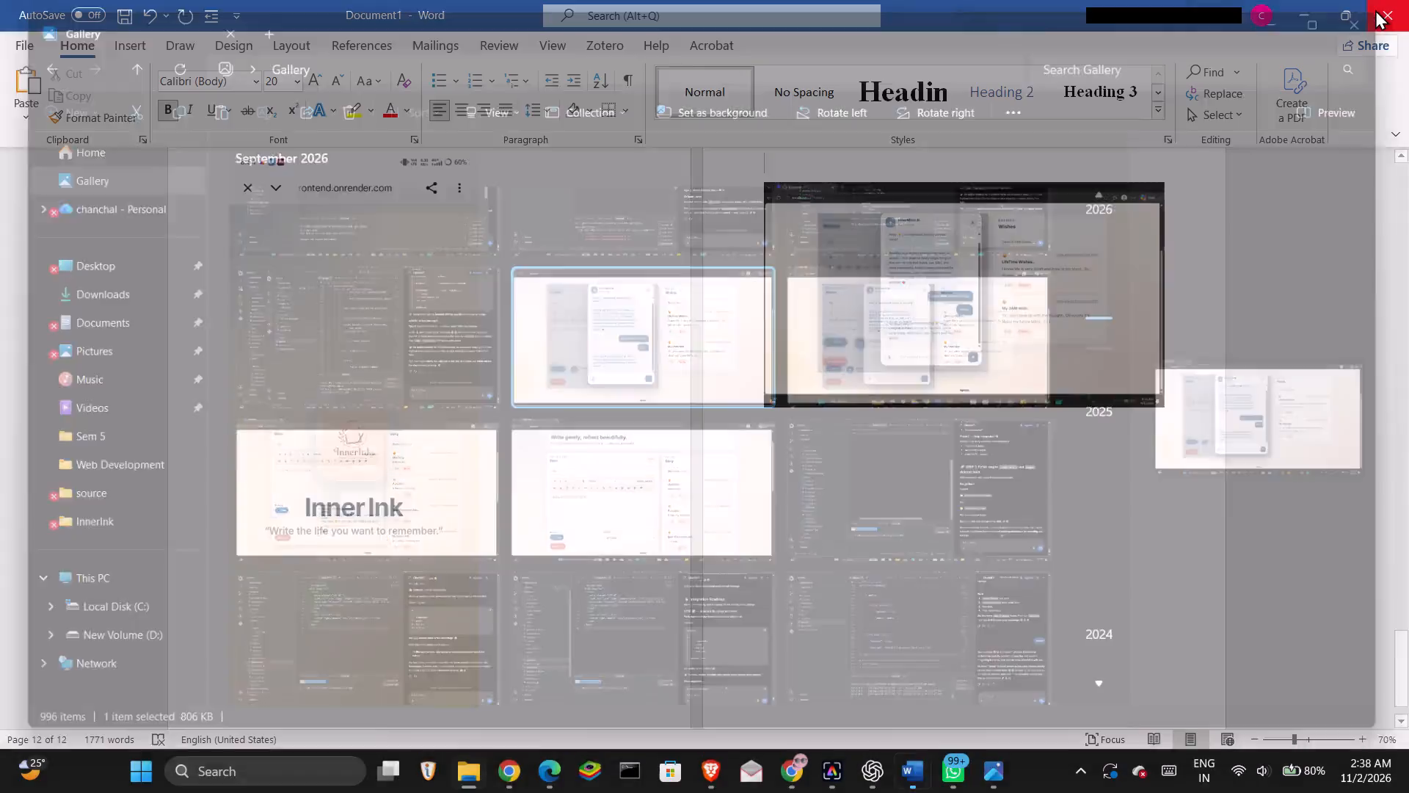
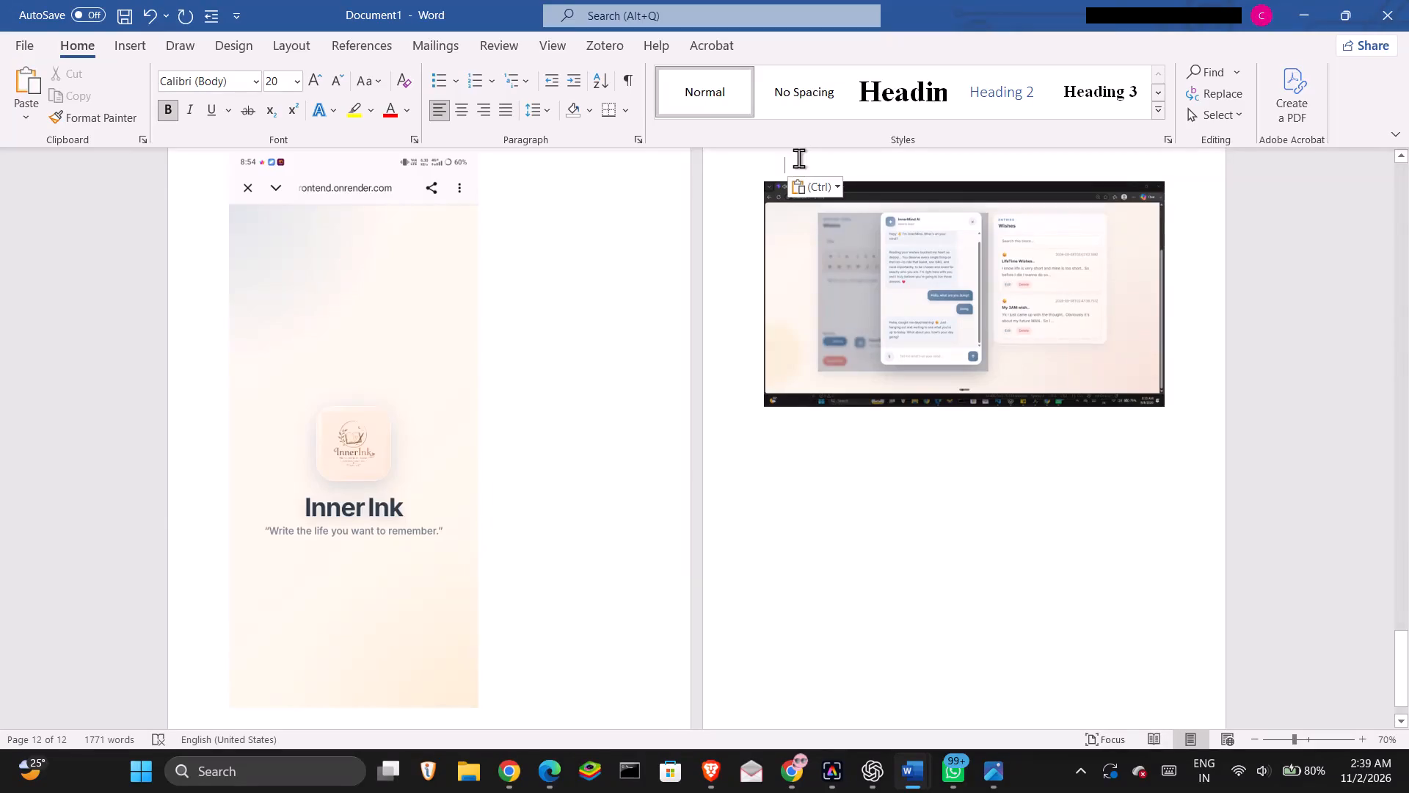
click(836, 184)
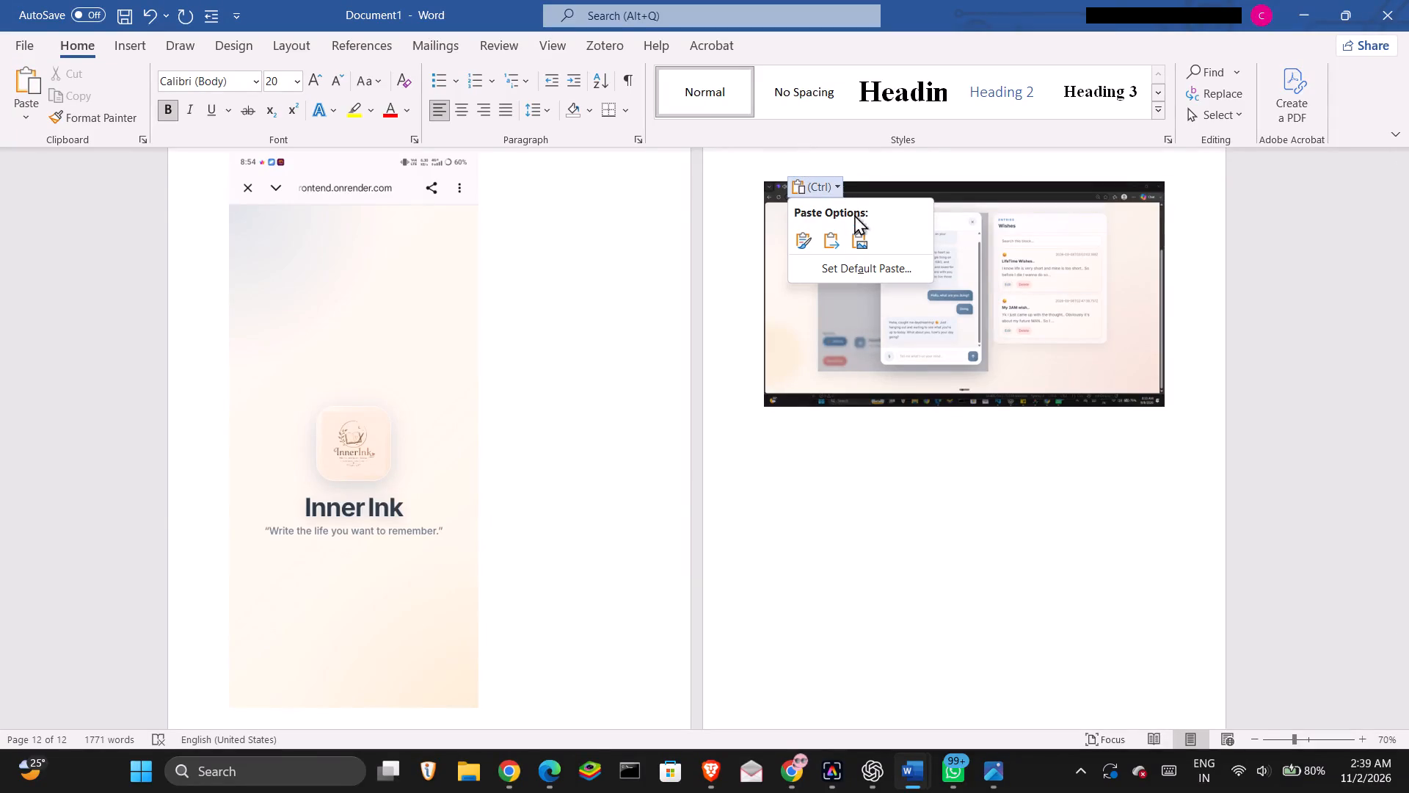
click(854, 239)
scroll(854, 239, down, 1)
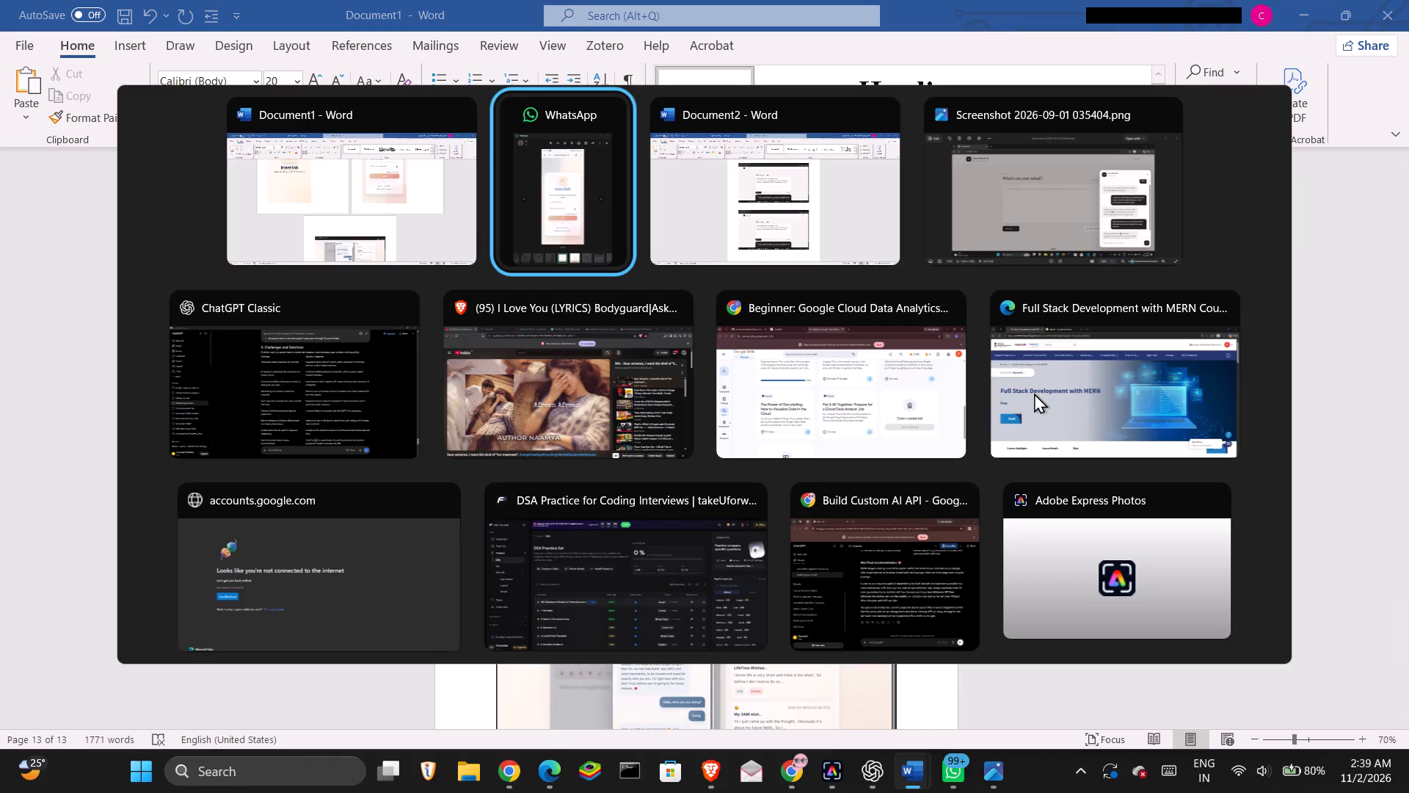
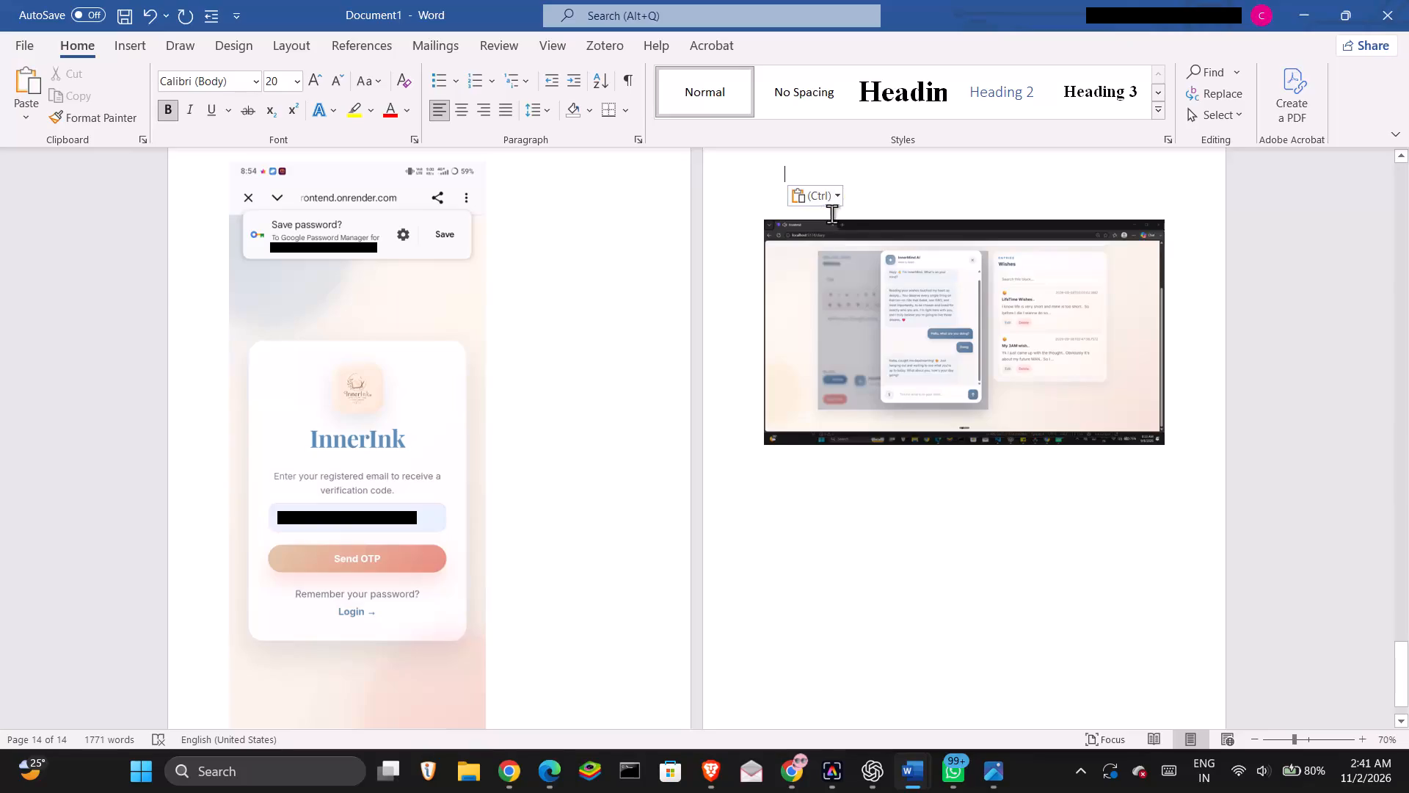
Insert the filled-in InnerInk login screenshot as a picture on the page after the Send OTP screenshot.
click(829, 206)
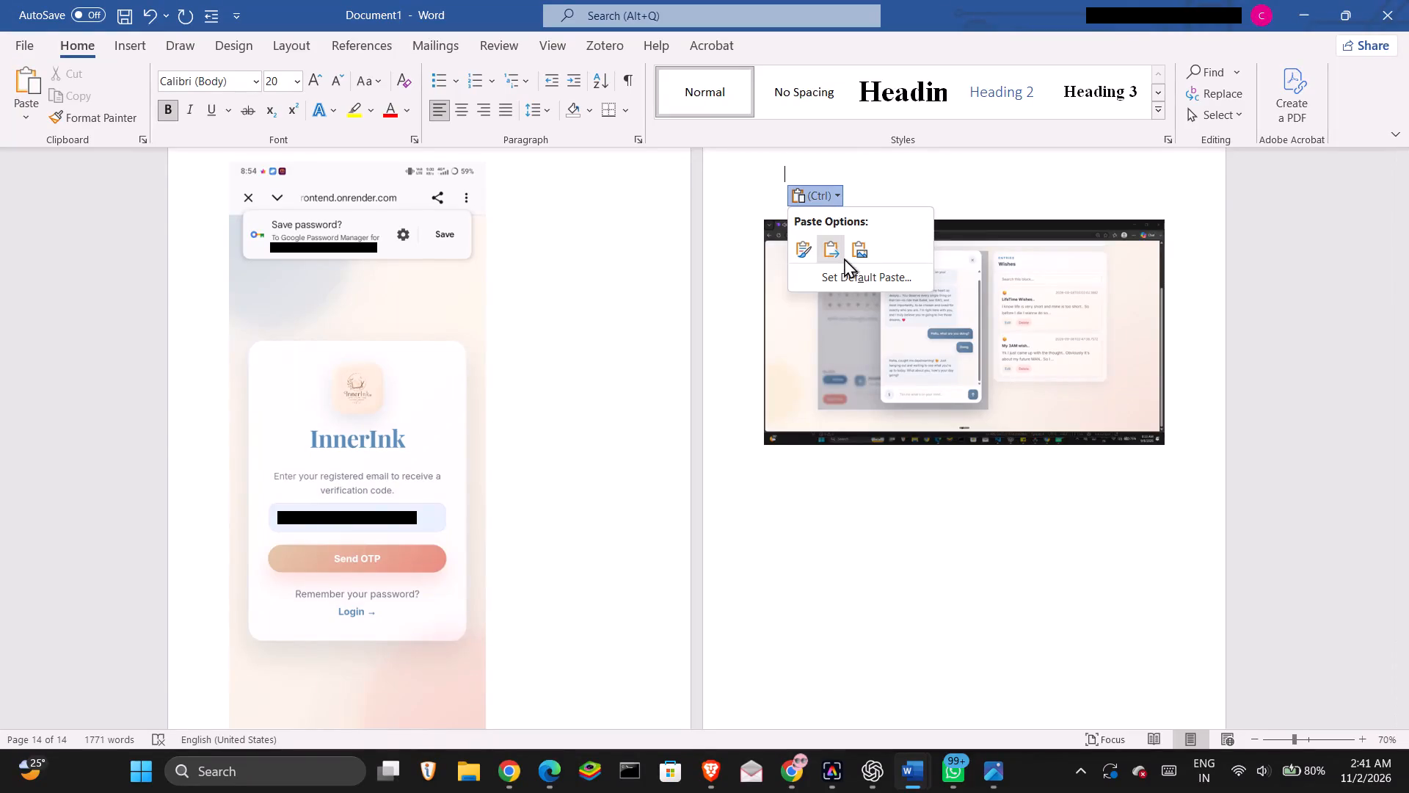
click(852, 255)
Shrink the newly inserted login screenshot proportionally so it no longer spans to the page edge.
scroll(852, 255, down, 2)
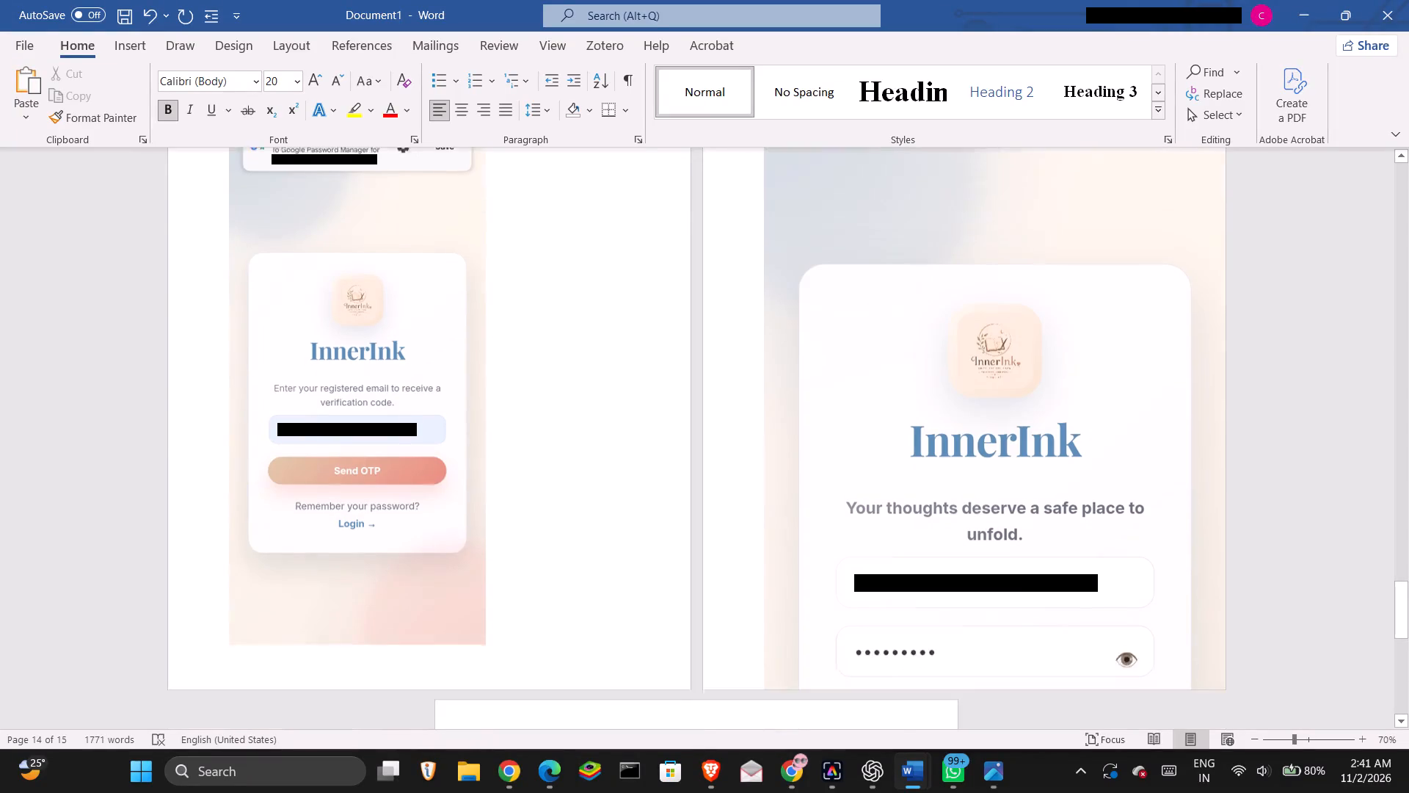
scroll(852, 255, down, 2)
scroll(909, 272, up, 4)
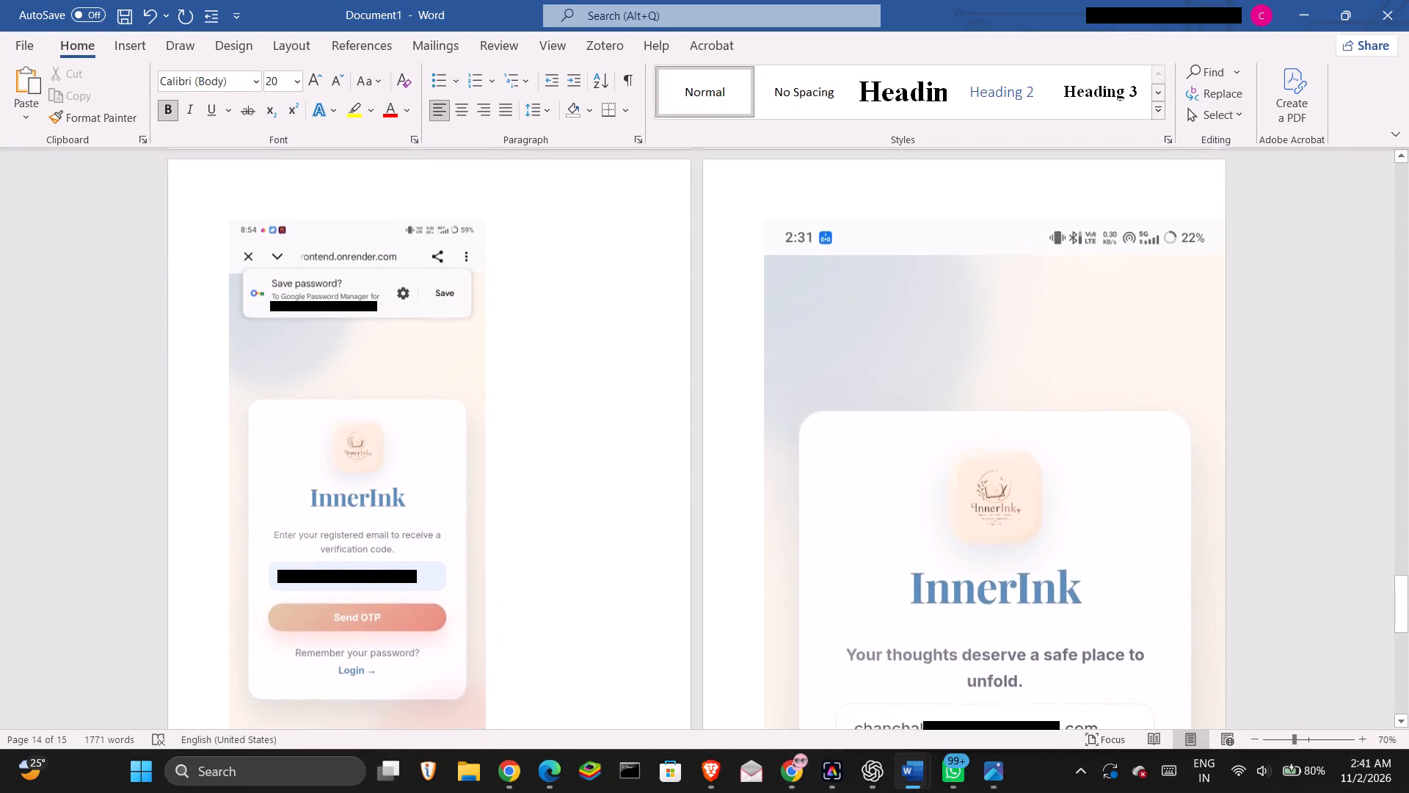
click(909, 272)
drag(763, 221, 1034, 504)
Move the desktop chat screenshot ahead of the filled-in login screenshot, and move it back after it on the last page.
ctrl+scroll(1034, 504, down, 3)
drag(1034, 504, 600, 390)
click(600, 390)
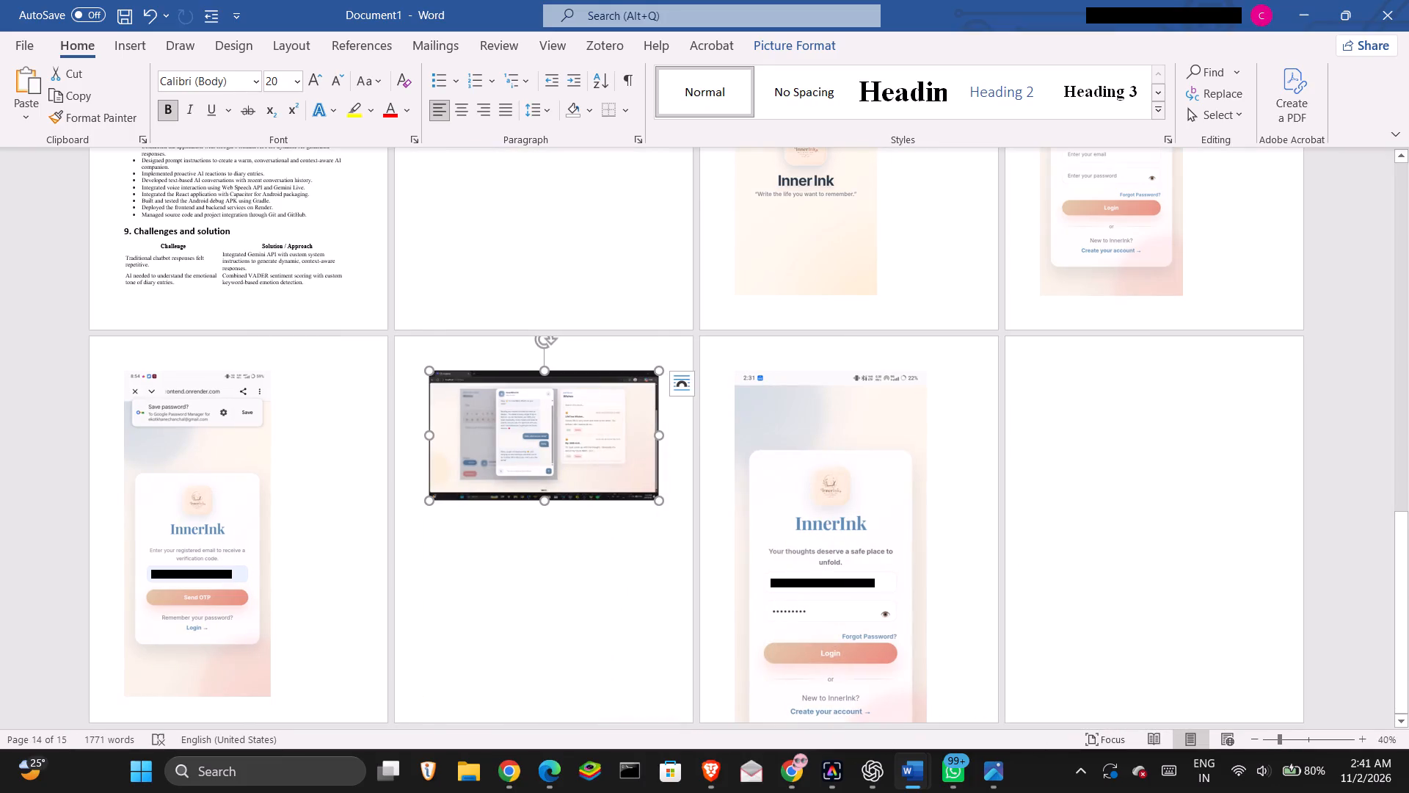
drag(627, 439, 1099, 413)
Shrink the filled-in login screenshot further so it fits within its page at about the size of the Send OTP screenshot.
click(634, 442)
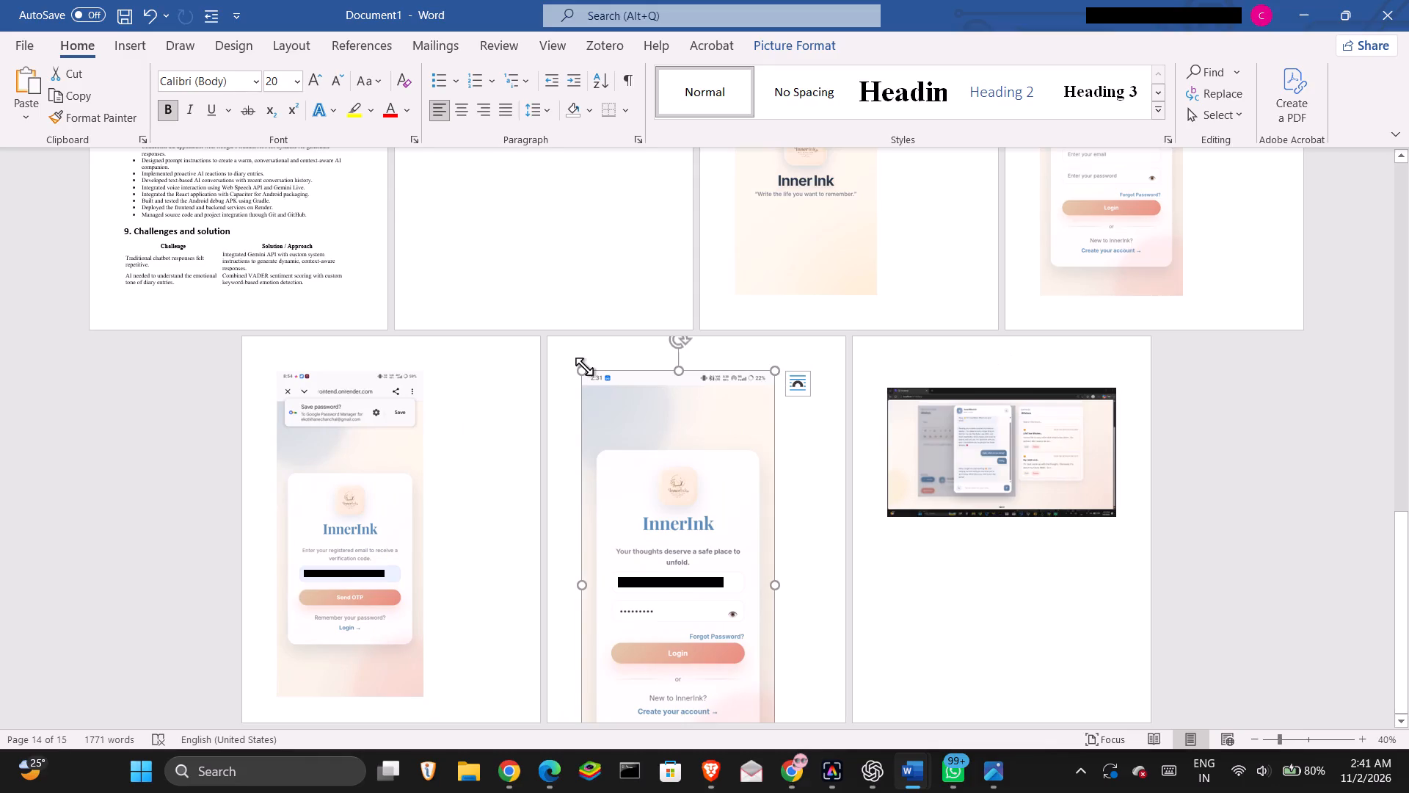
drag(584, 366, 663, 462)
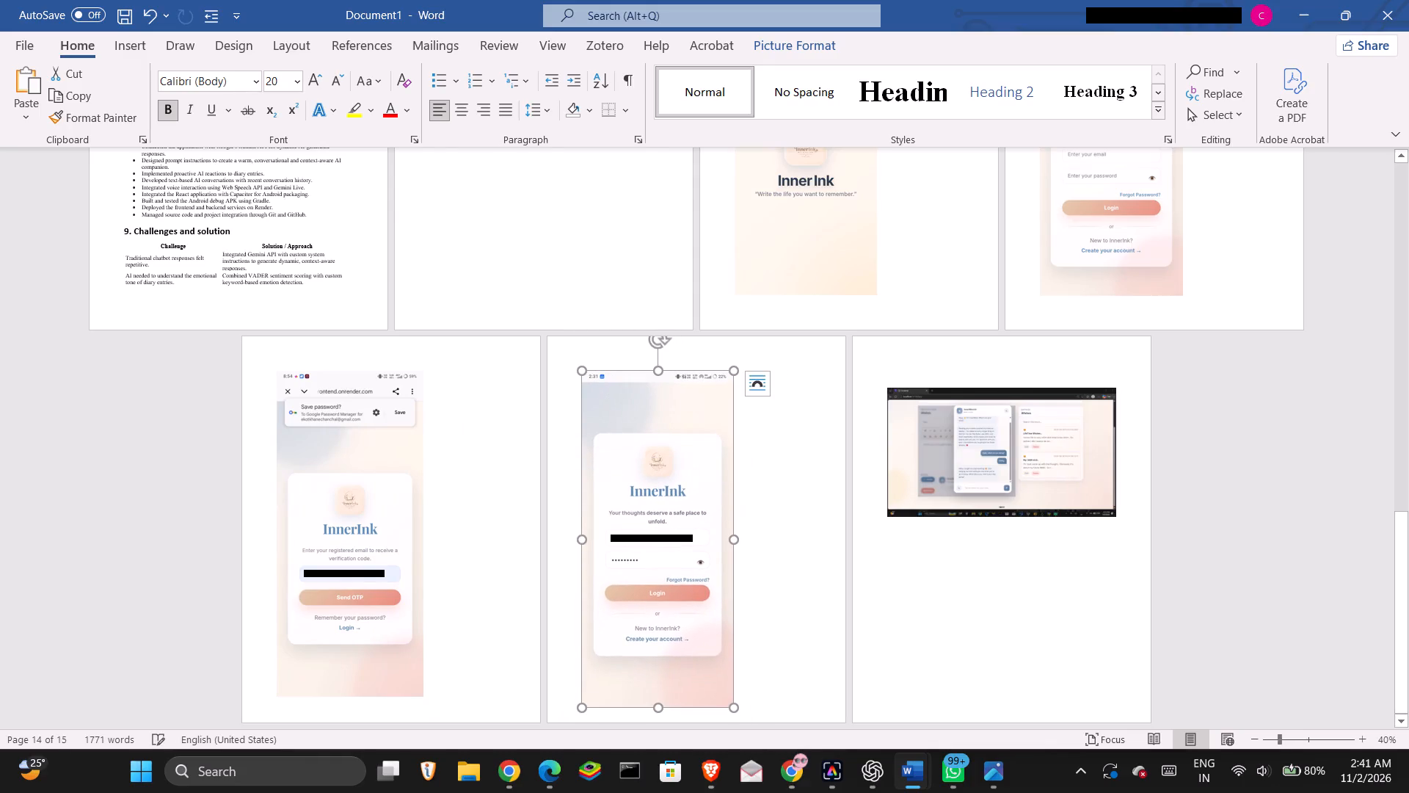
Add a new line directly after the filled-in login screenshot.
scroll(663, 462, down, 1)
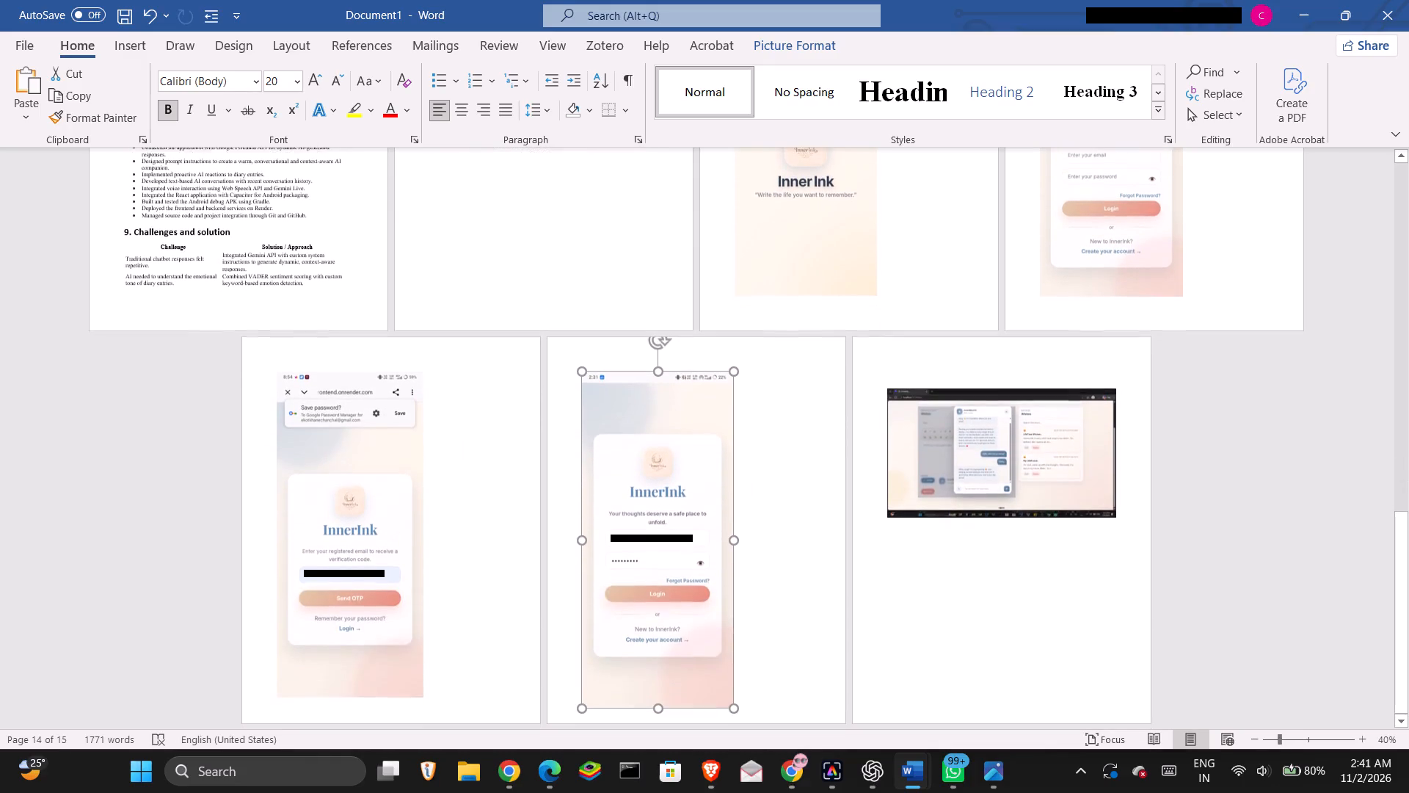
click(773, 697)
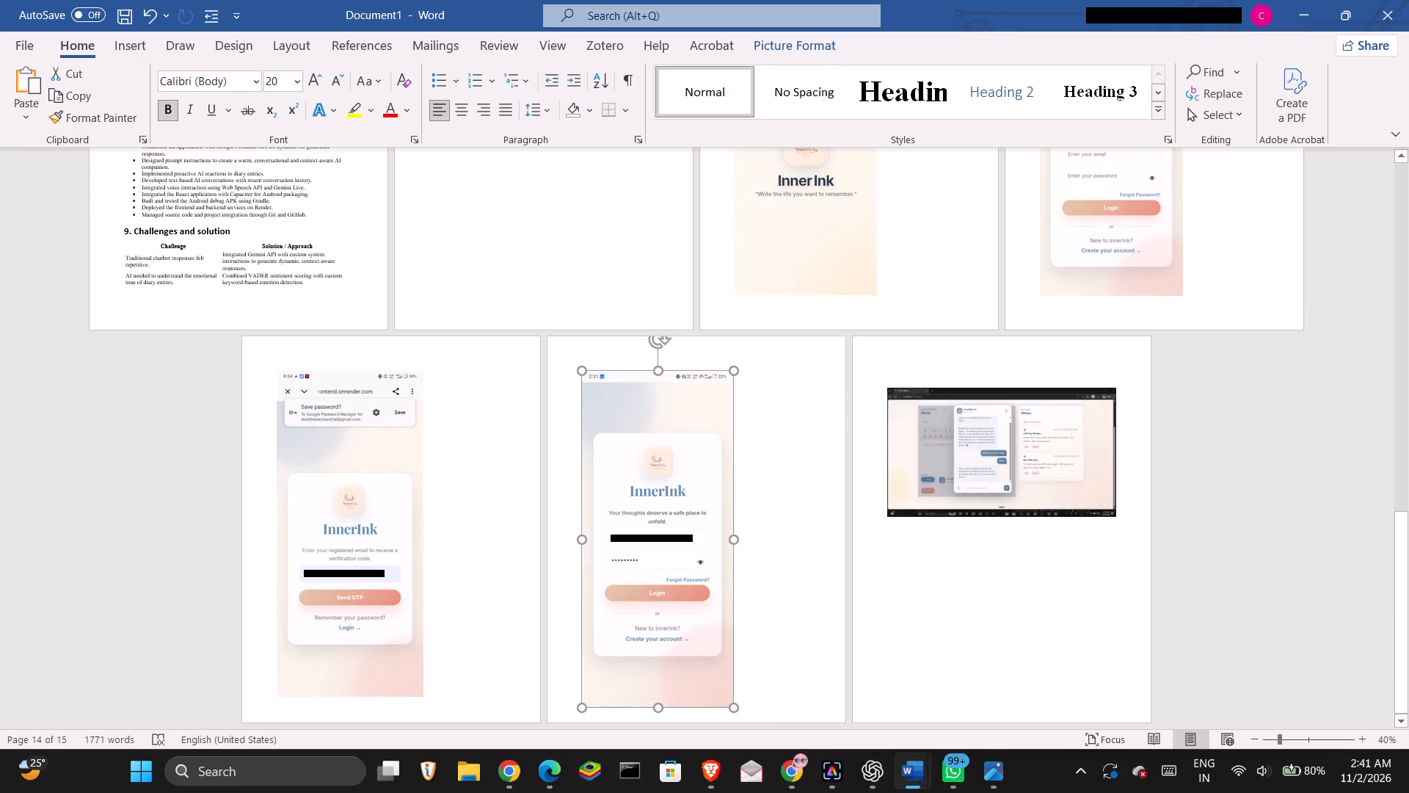
key(Return)
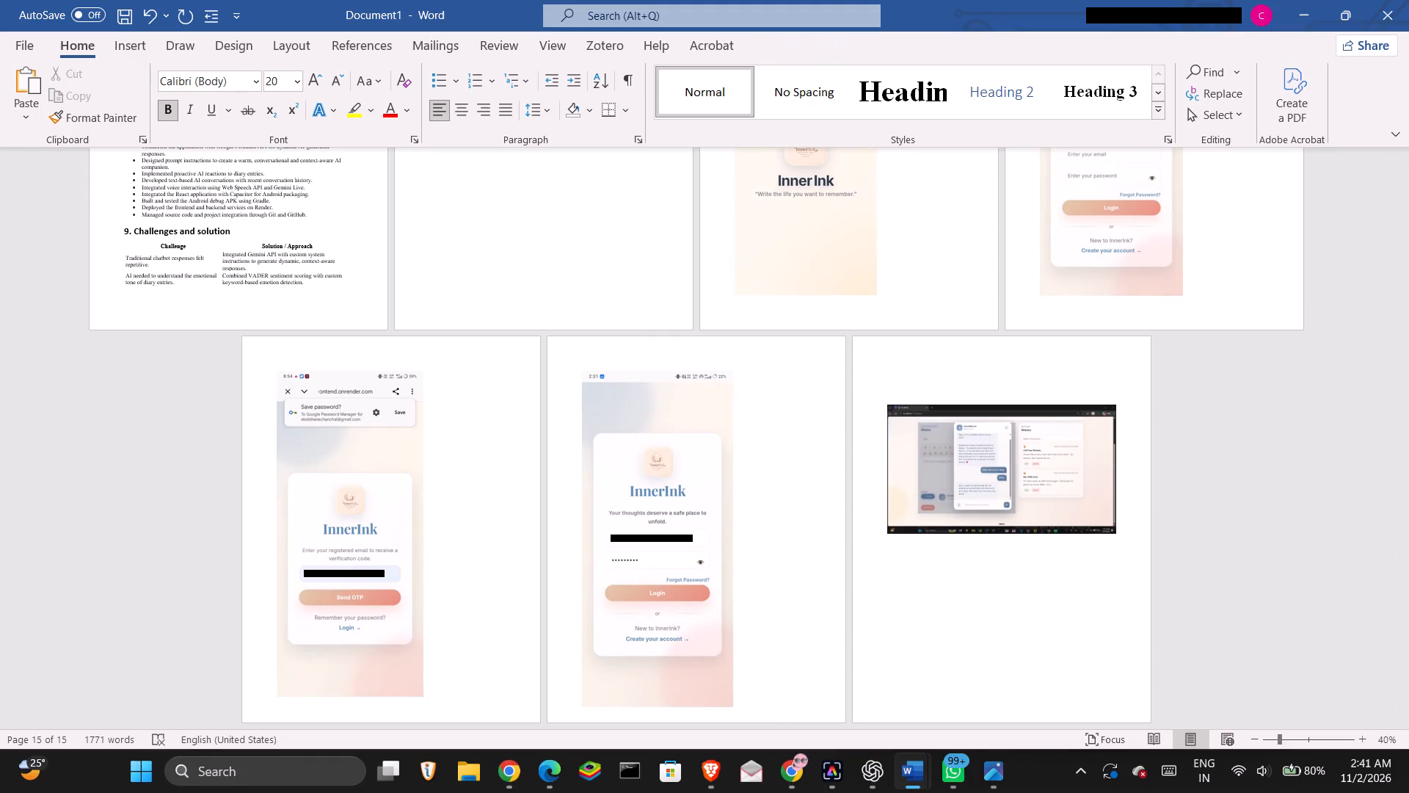
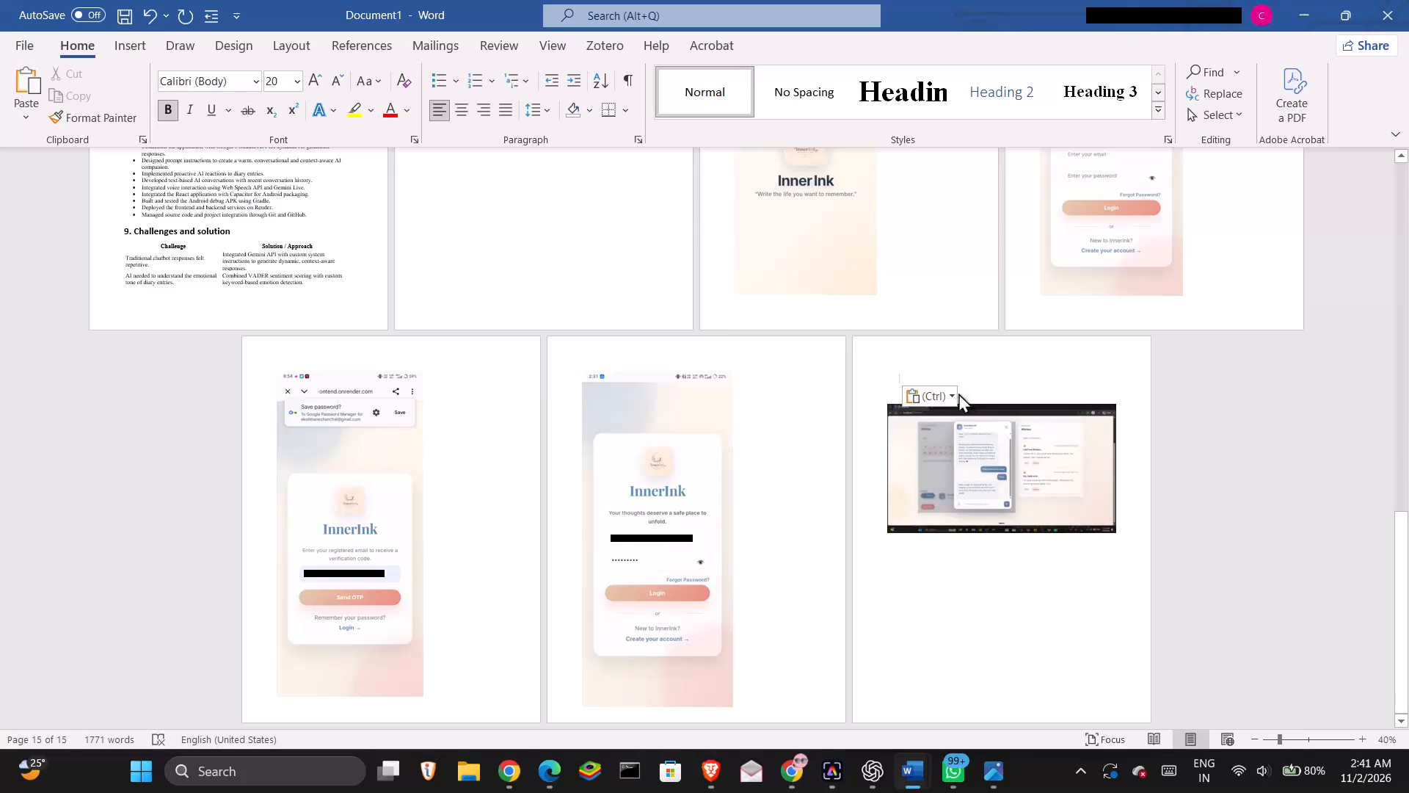
Paste the copied InnerInk home screen screenshot as a picture on the new line before the desktop chat screenshot.
click(930, 393)
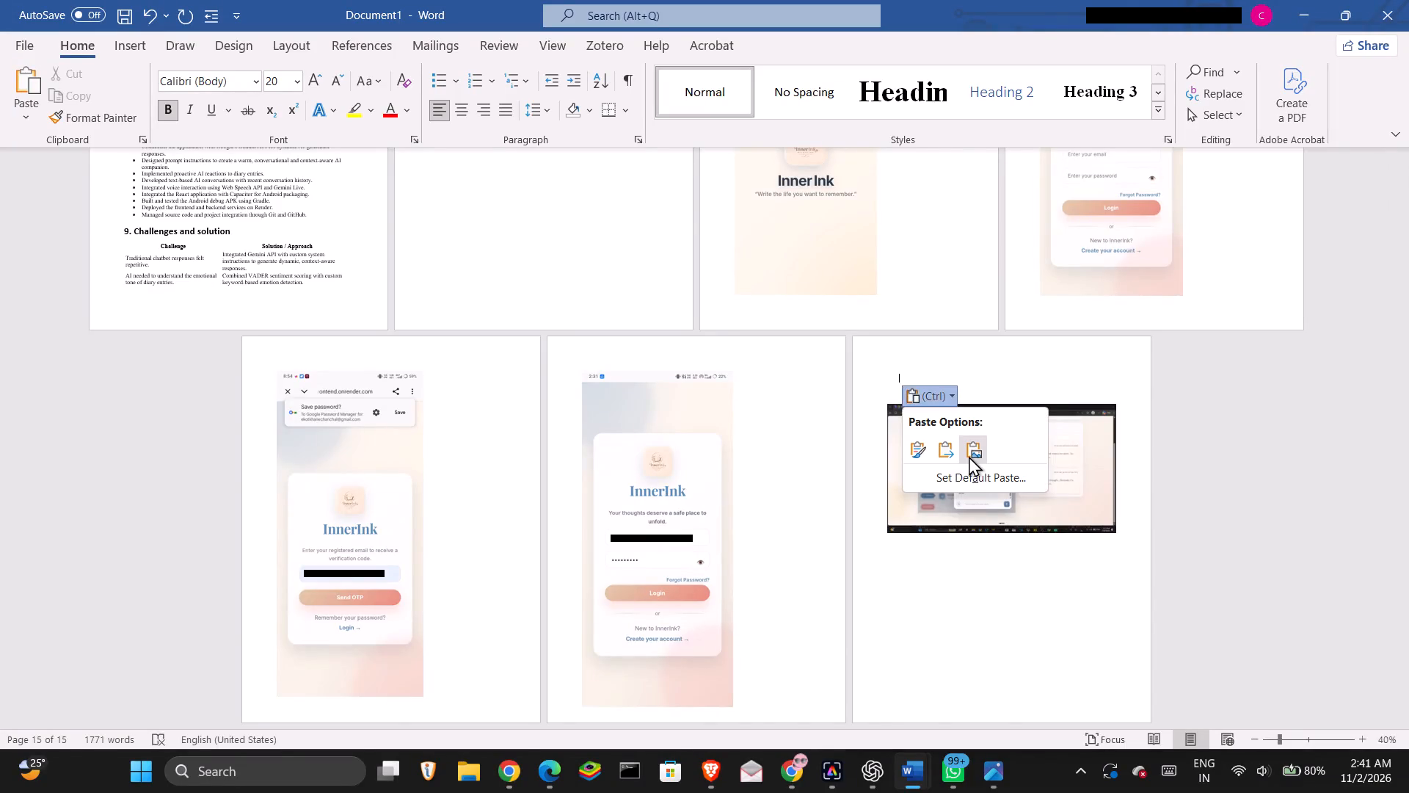
click(969, 456)
Shrink the InnerInk home screen screenshot proportionally so it fits within its page at about the size of the filled-in login screenshot.
click(725, 445)
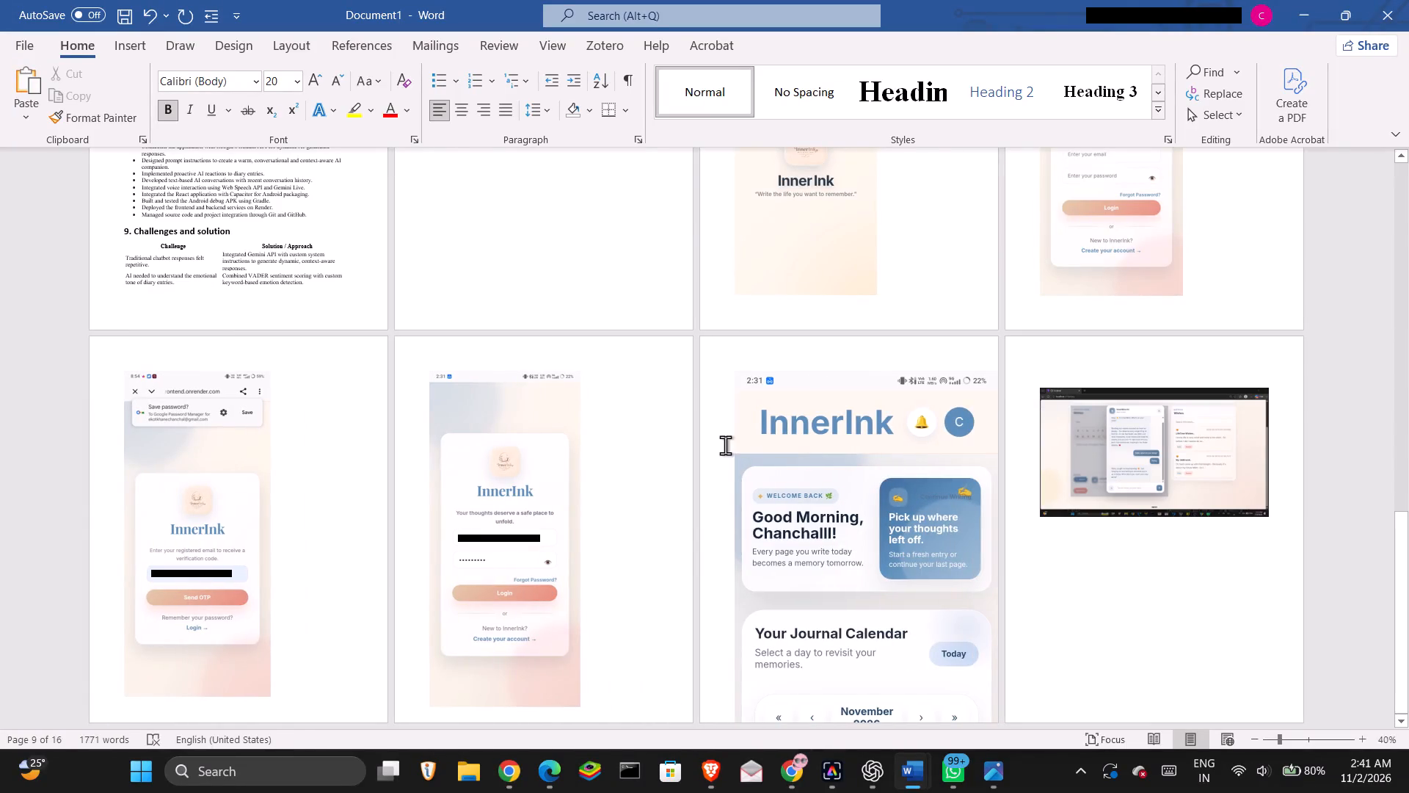
click(764, 430)
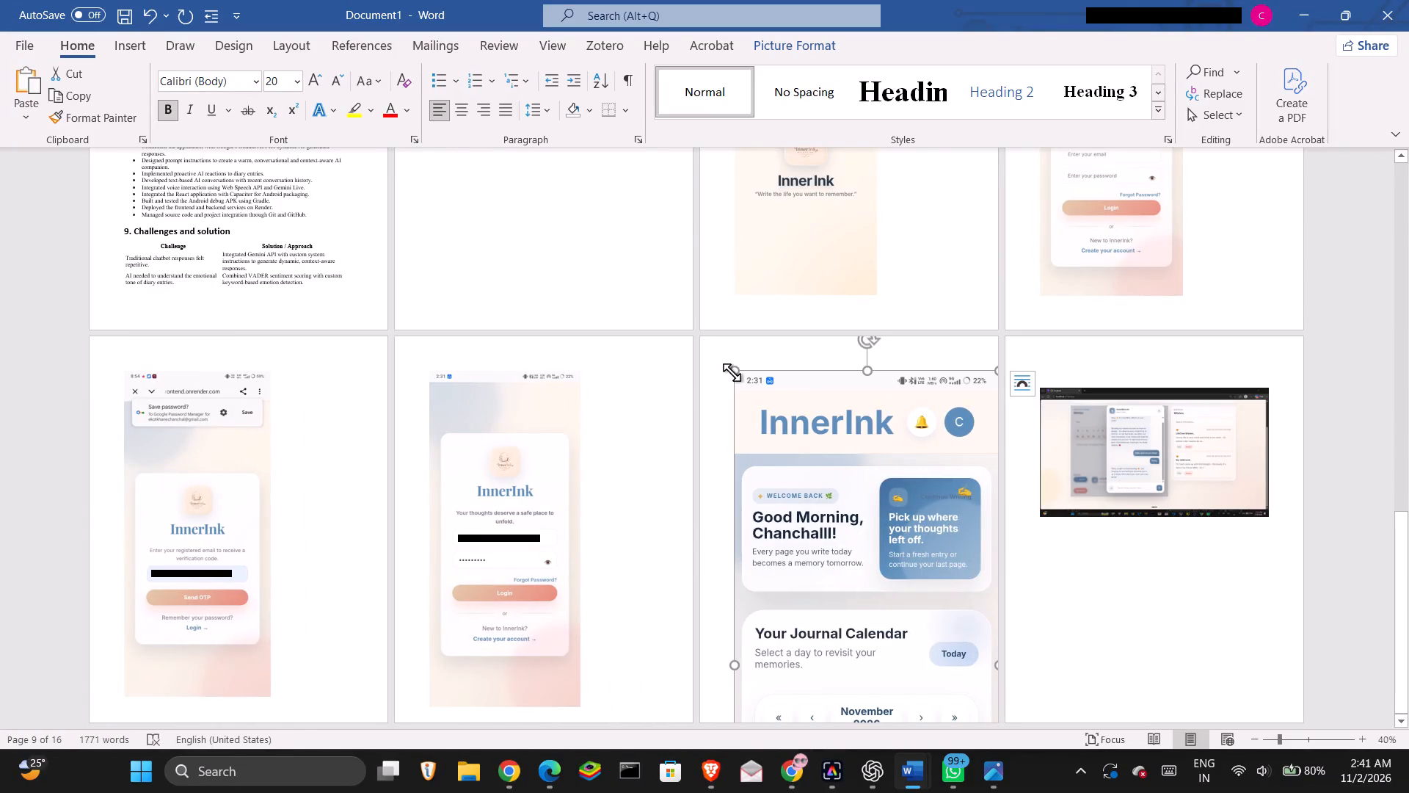
drag(732, 372, 915, 529)
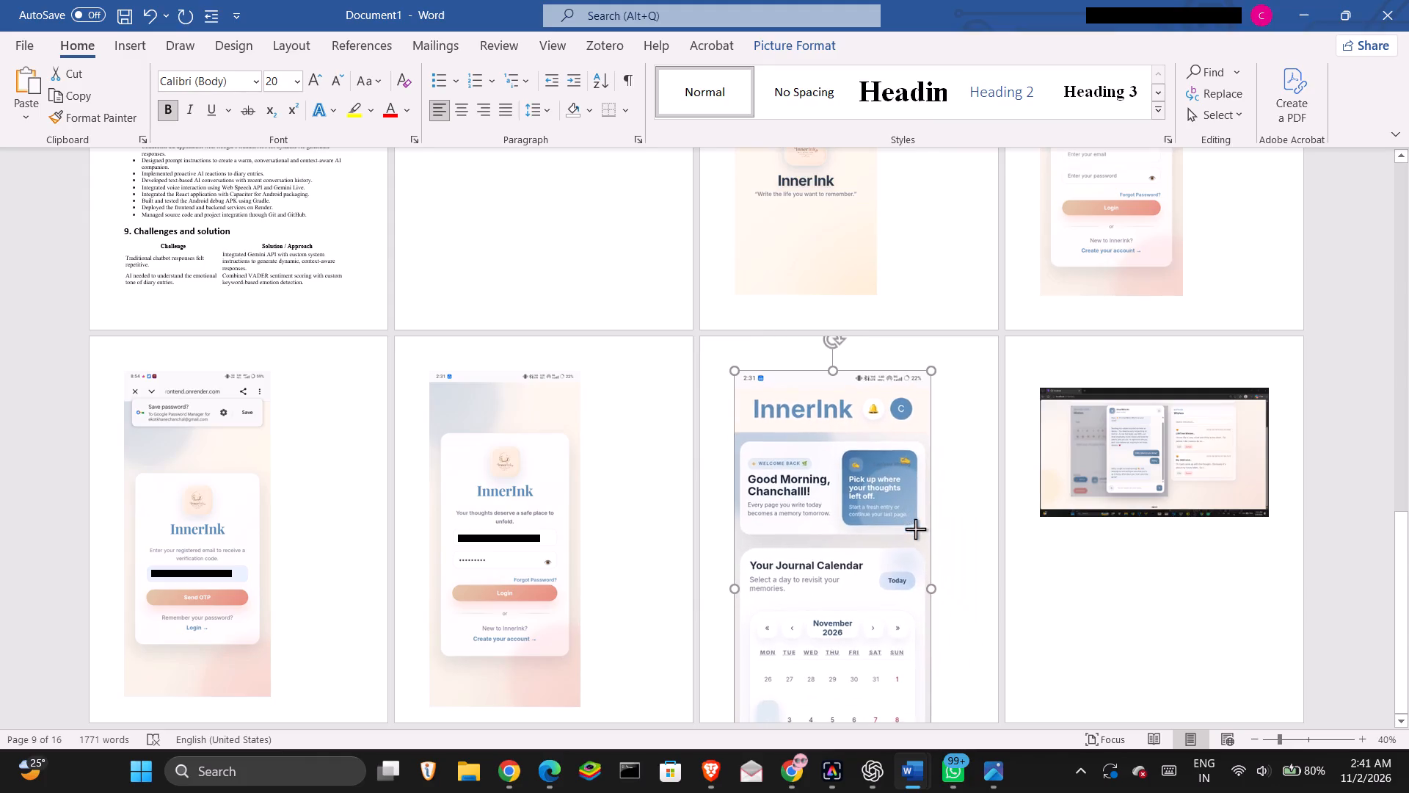
drag(915, 529, 957, 617)
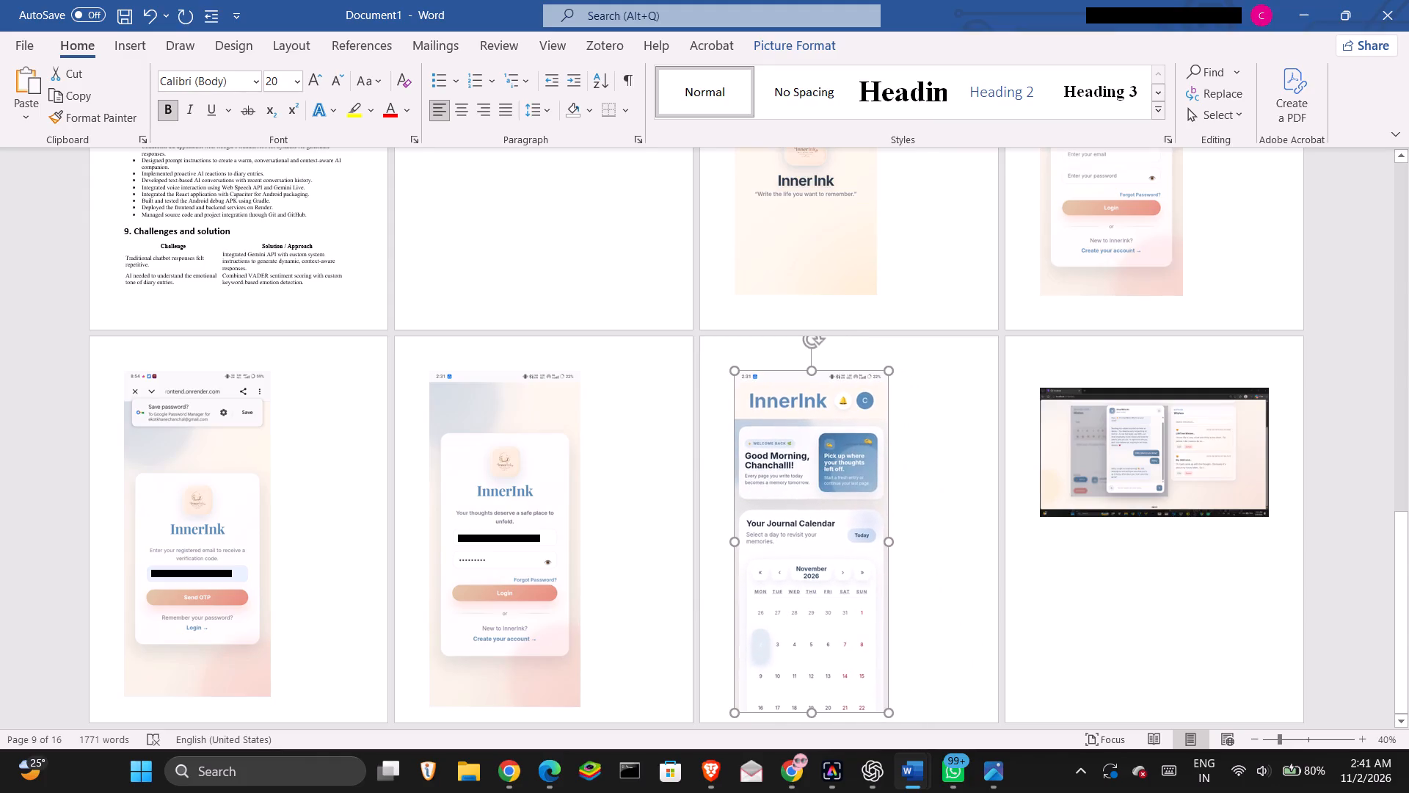
scroll(957, 617, down, 3)
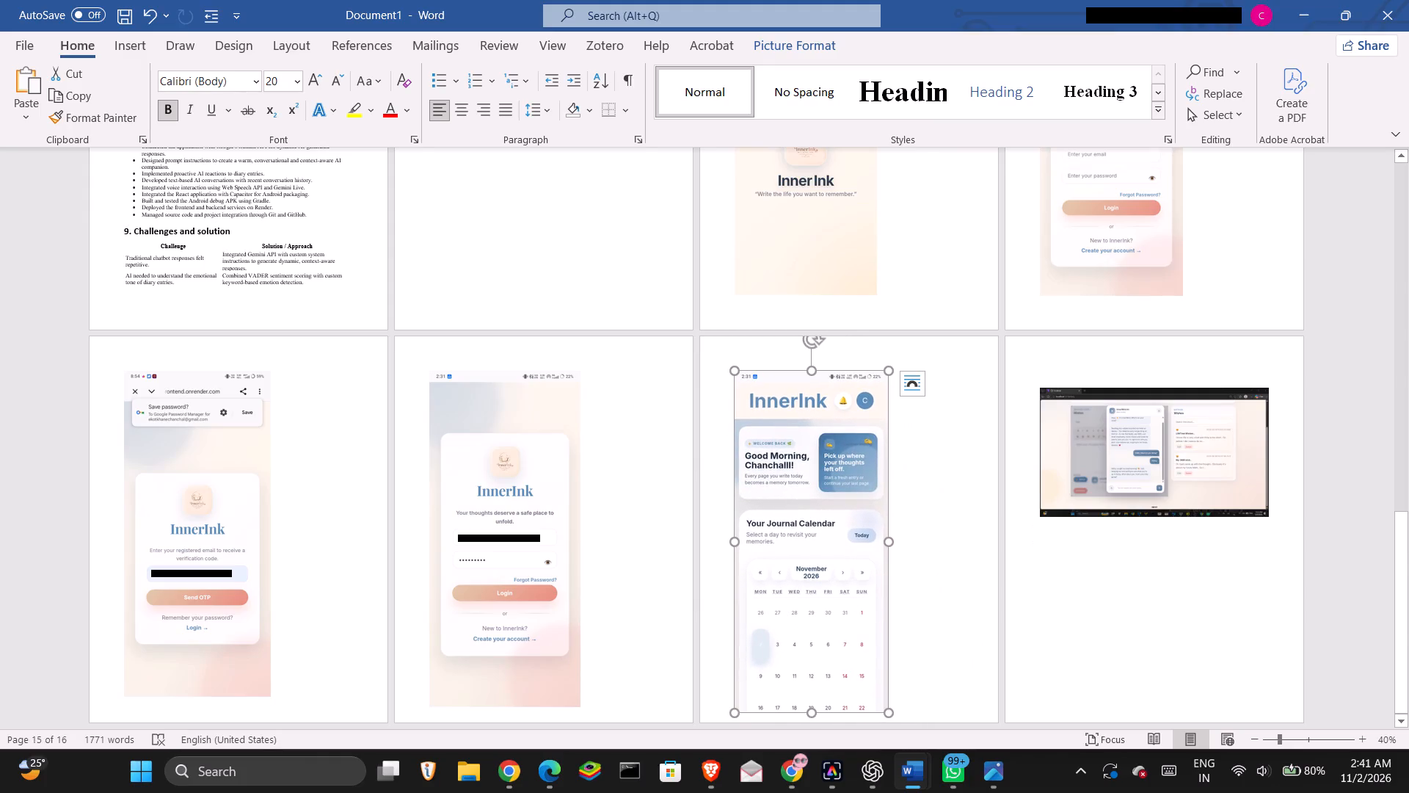
Add a new line directly after the InnerInk home screen screenshot.
click(926, 684)
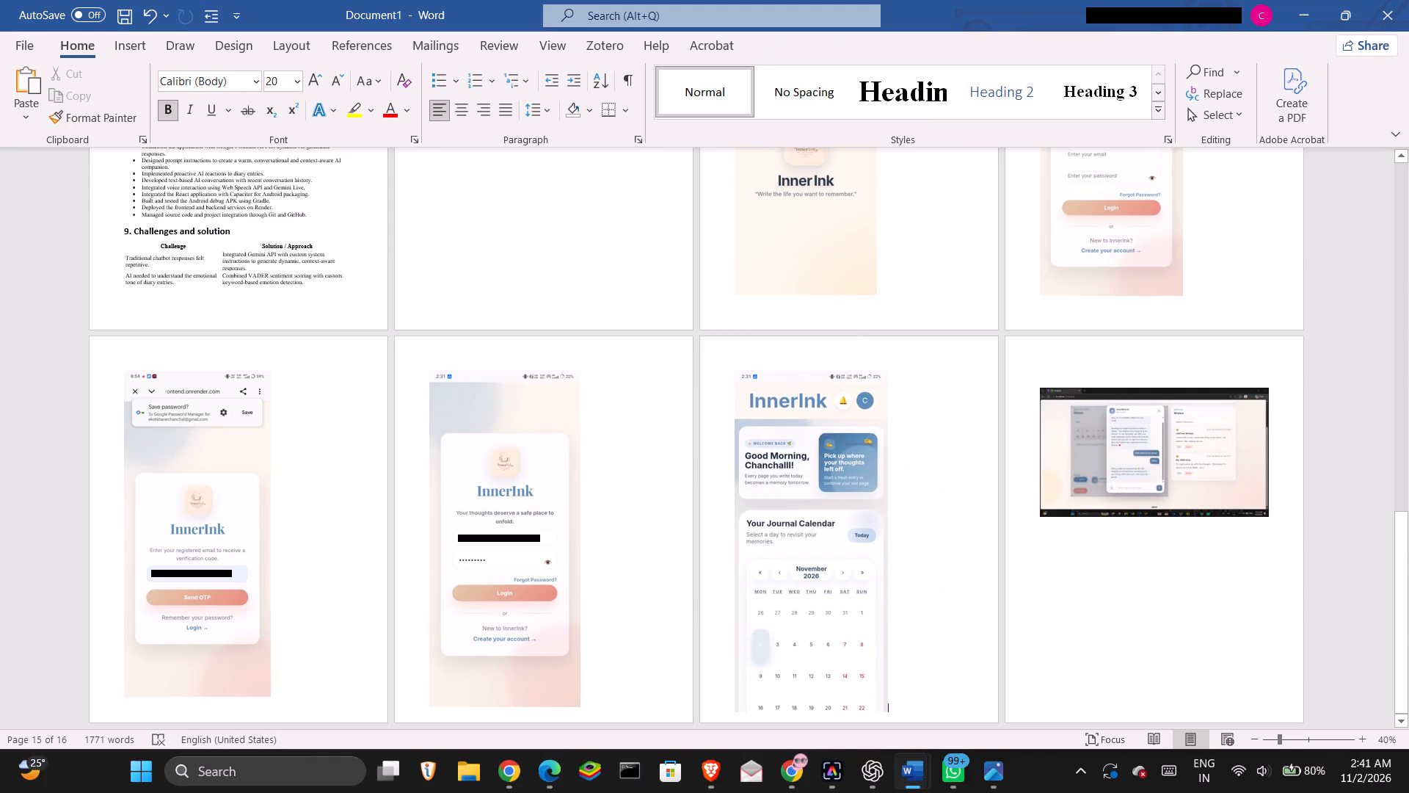
key(Return)
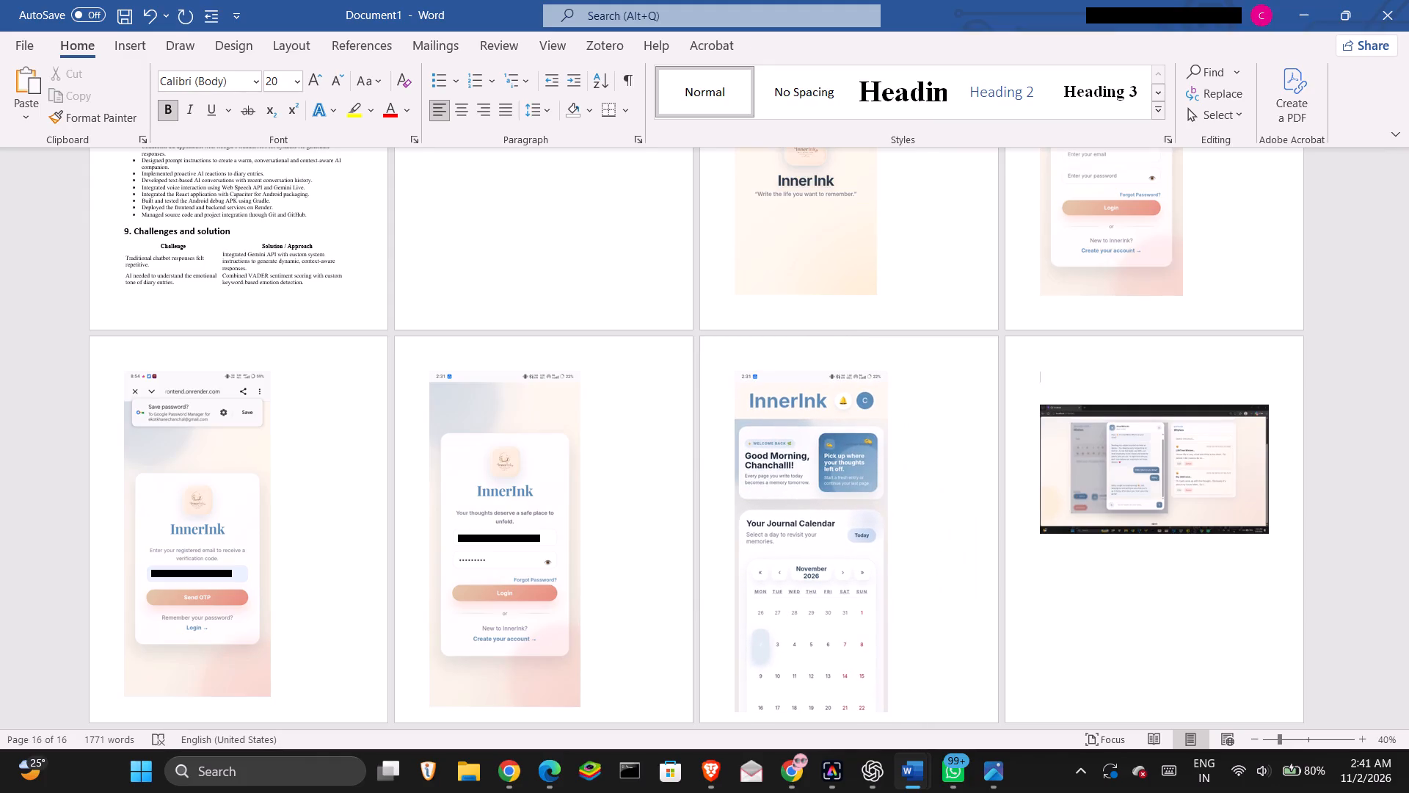
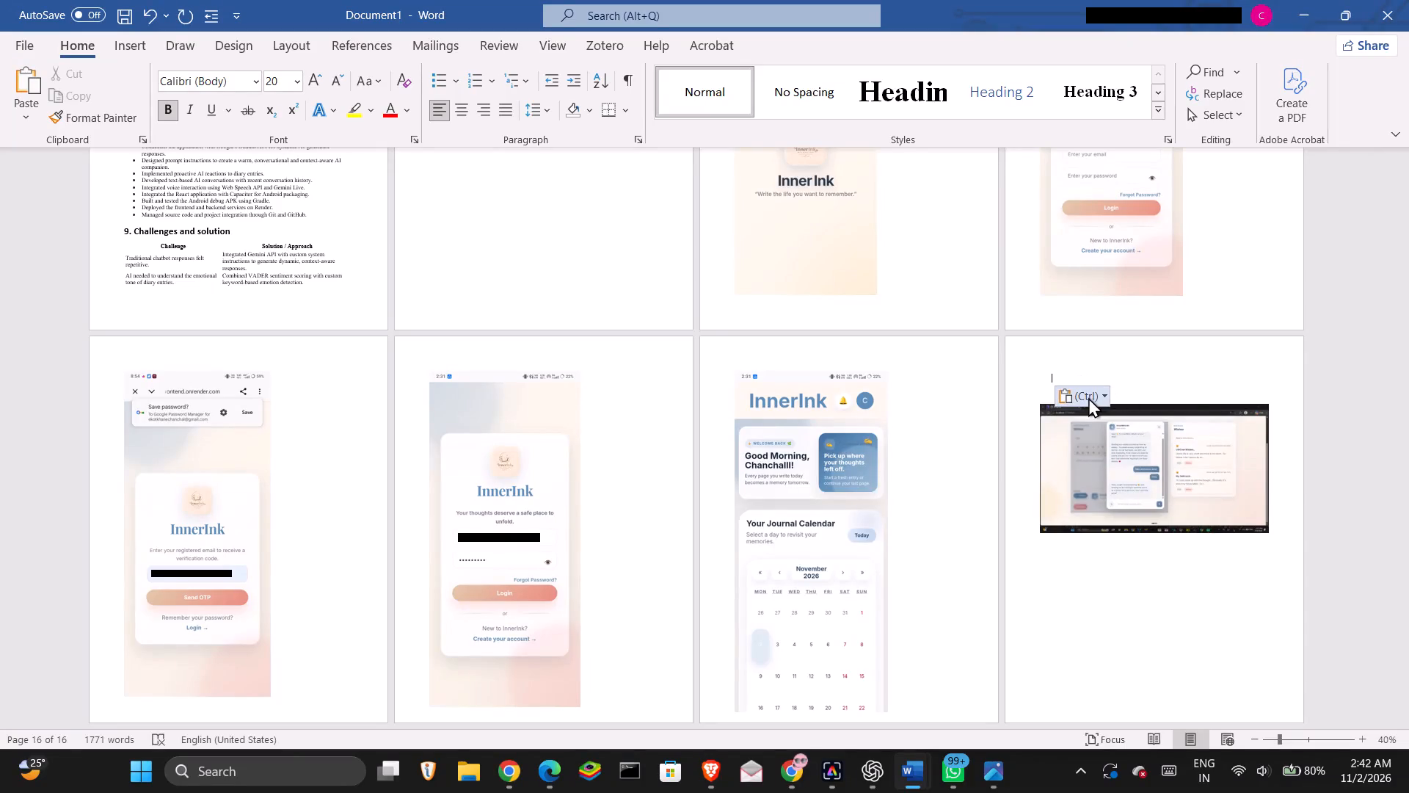
Paste the copied InnerInk journal calendar screenshot as a picture on the new line before the desktop chat screenshot.
click(1088, 397)
click(1121, 435)
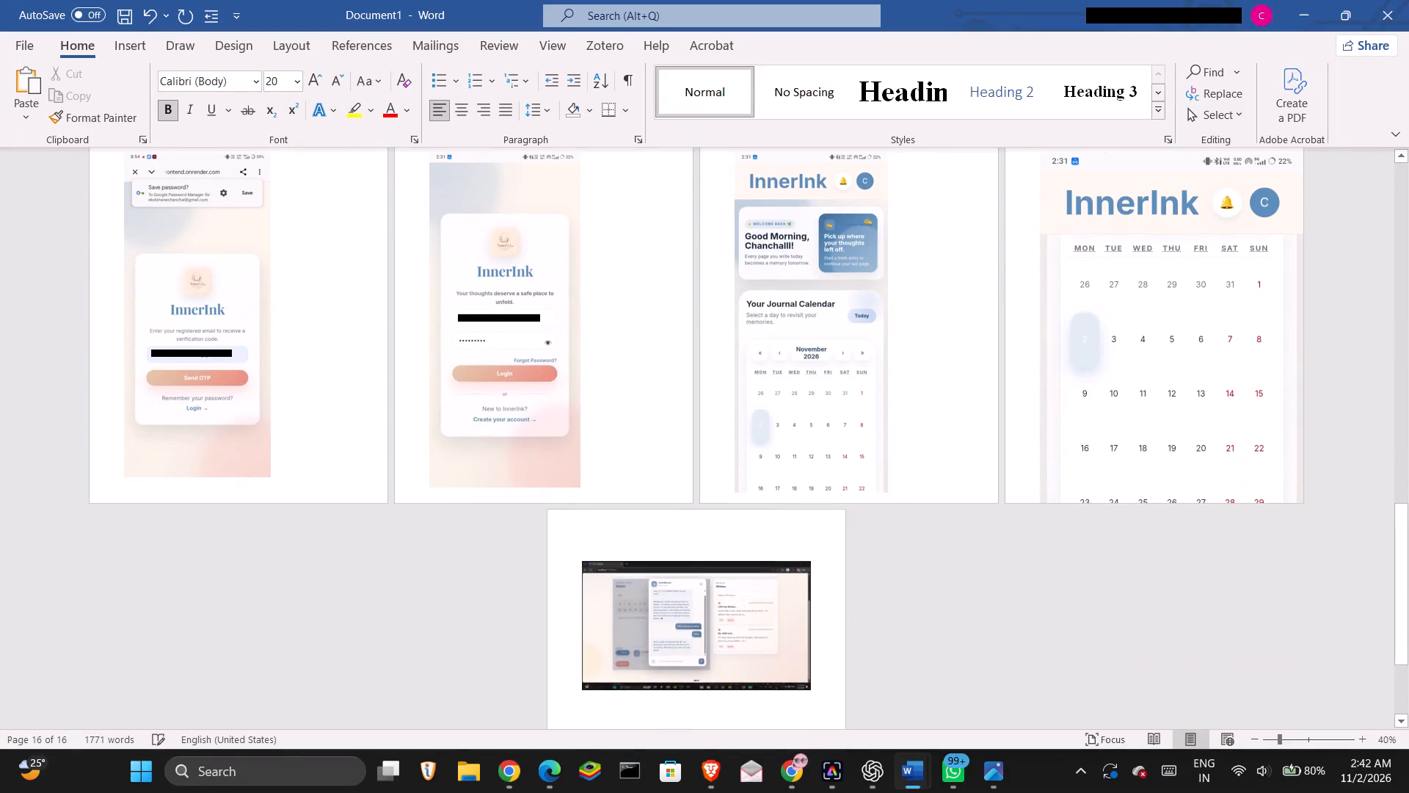
Shrink the InnerInk journal calendar screenshot proportionally so it fits within its page at about the size of the home screen screenshot.
scroll(1121, 435, up, 3)
click(1121, 435)
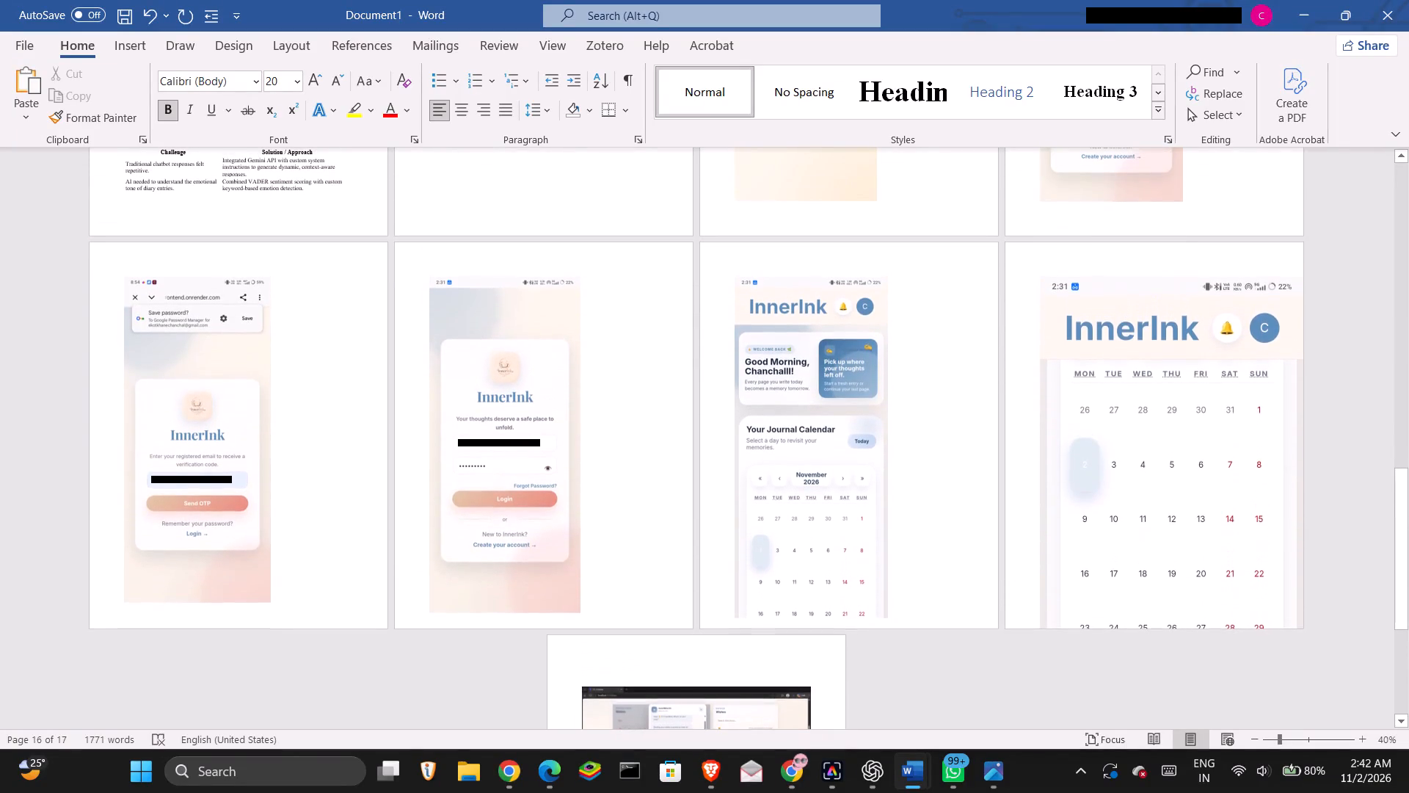
drag(1038, 279, 1252, 529)
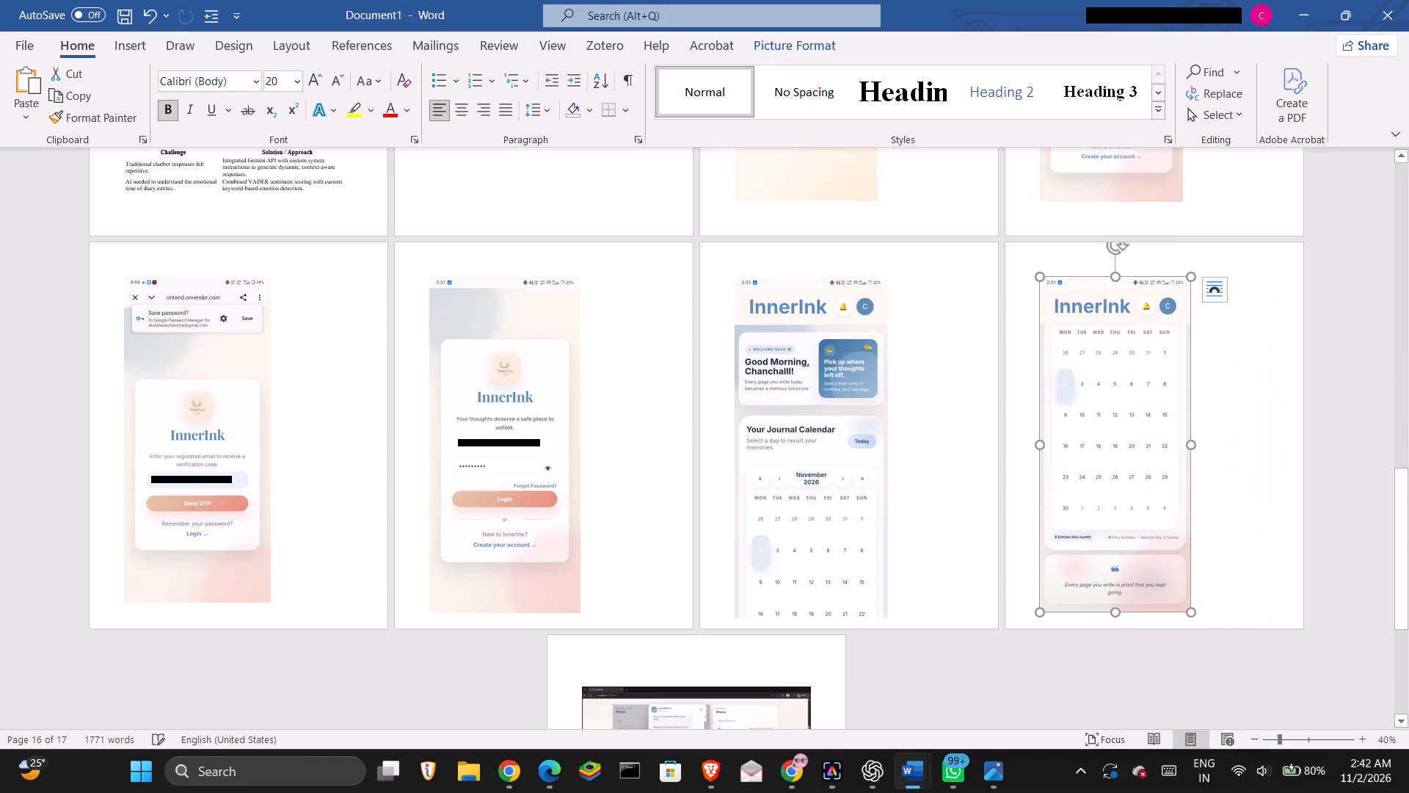
Add a new line directly after the InnerInk journal calendar screenshot.
click(1234, 606)
key(Return)
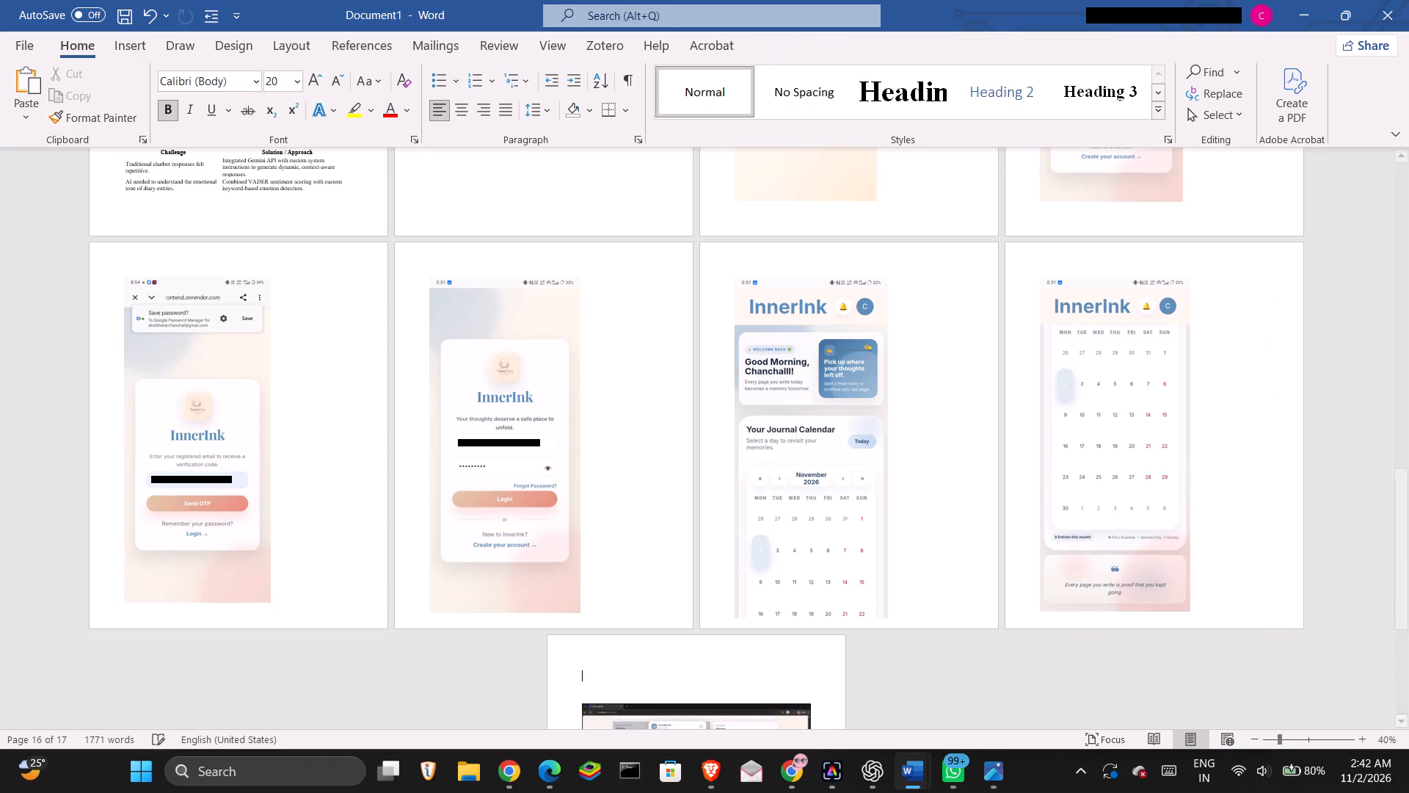
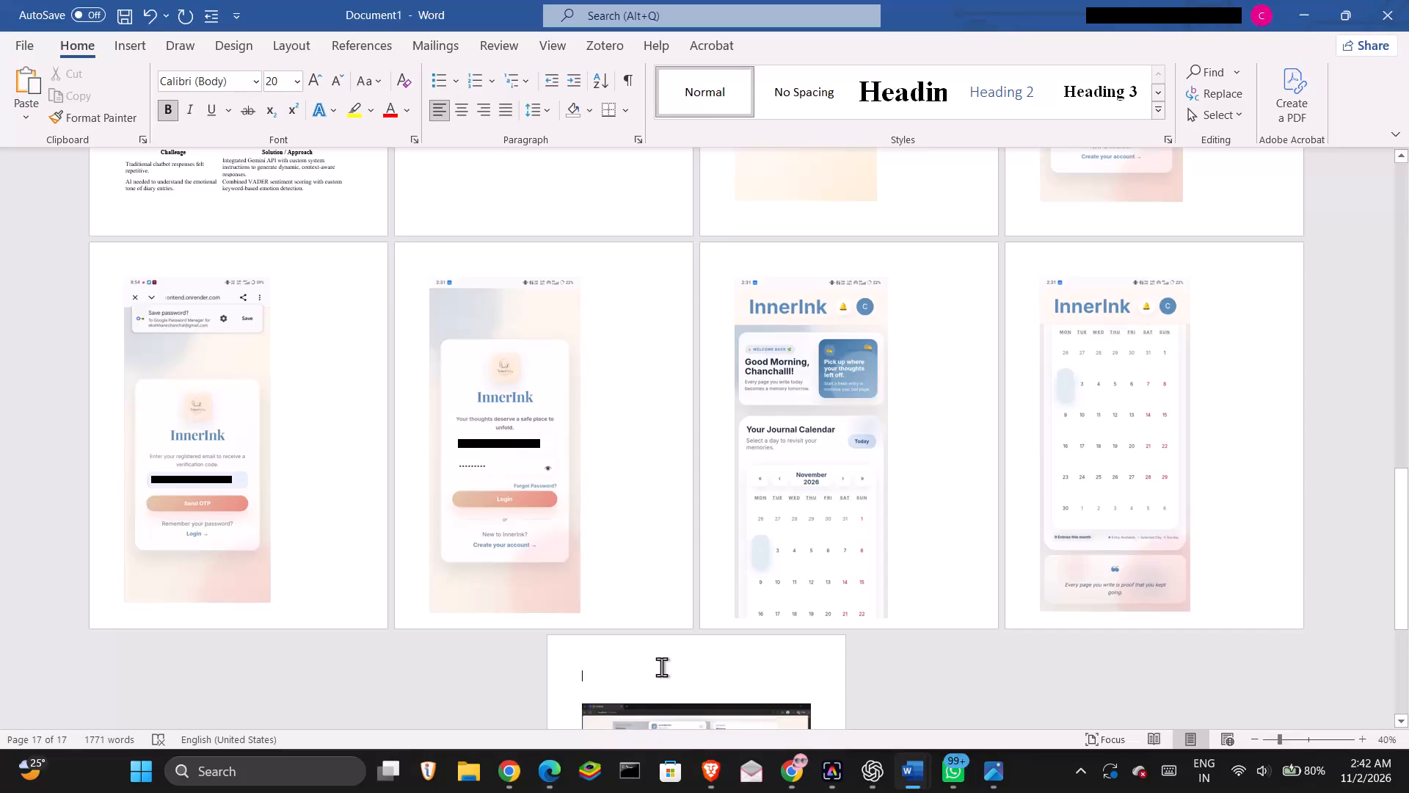
Paste the copied InnerInk profile menu screenshot as a picture on the new line before the desktop chat screenshot.
key(ctrl+v)
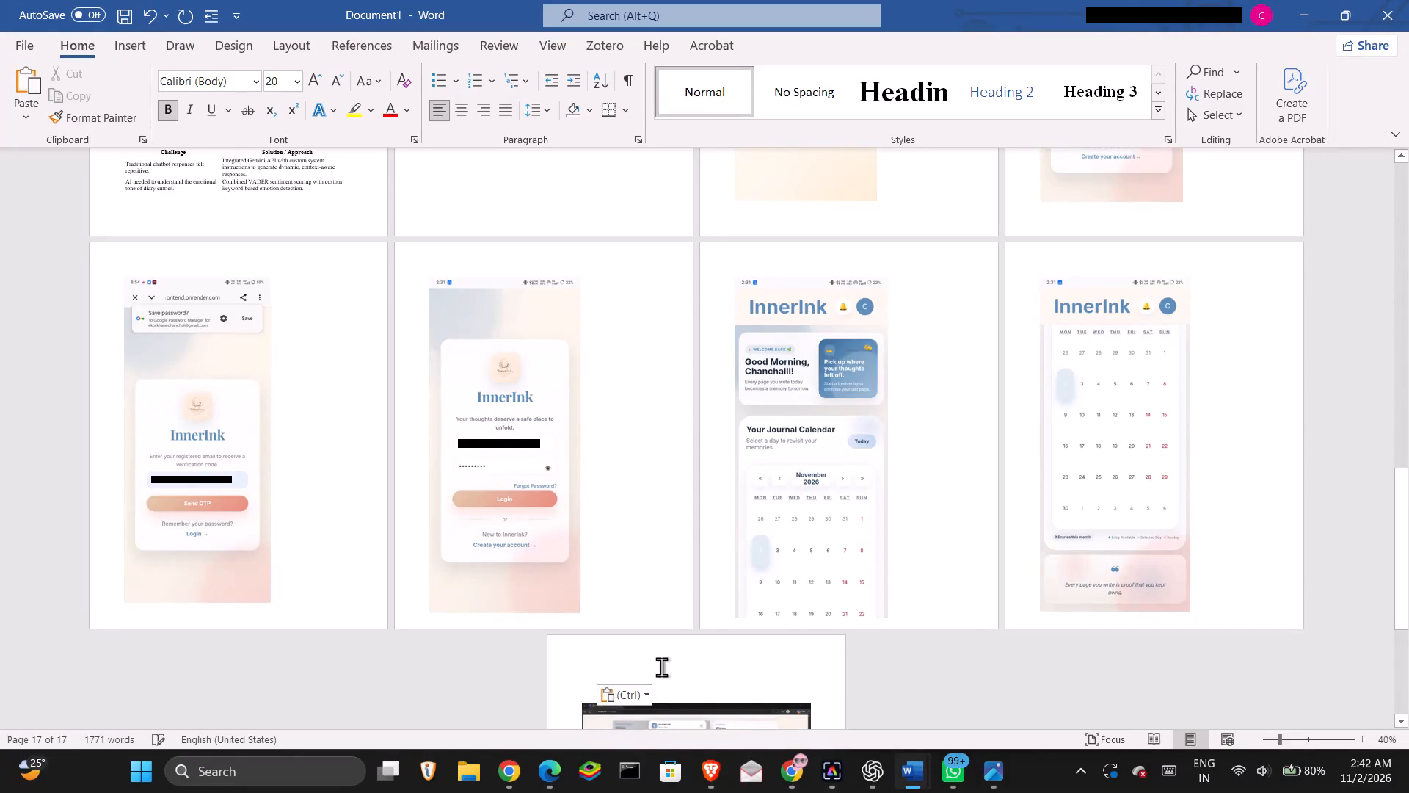
scroll(661, 667, down, 2)
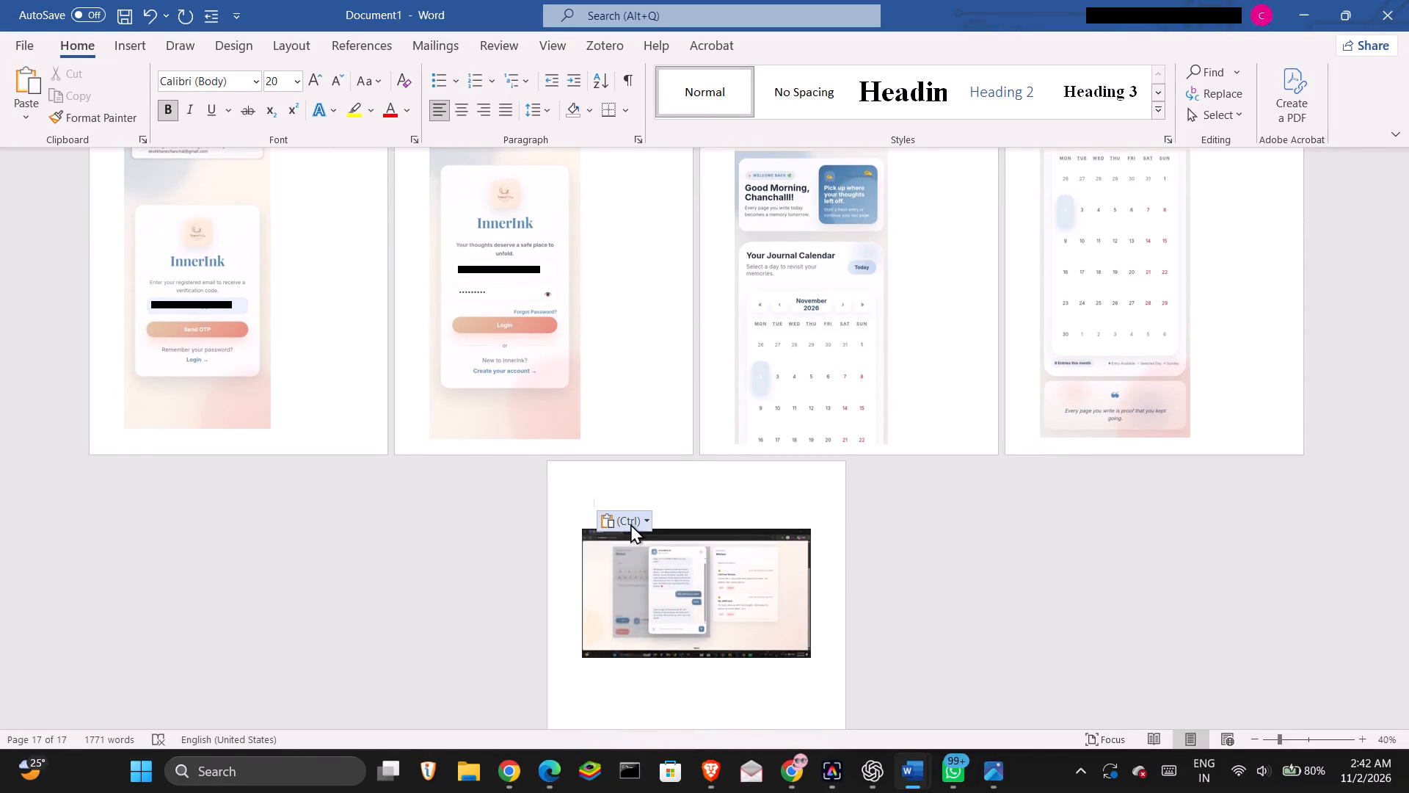
click(630, 524)
click(666, 571)
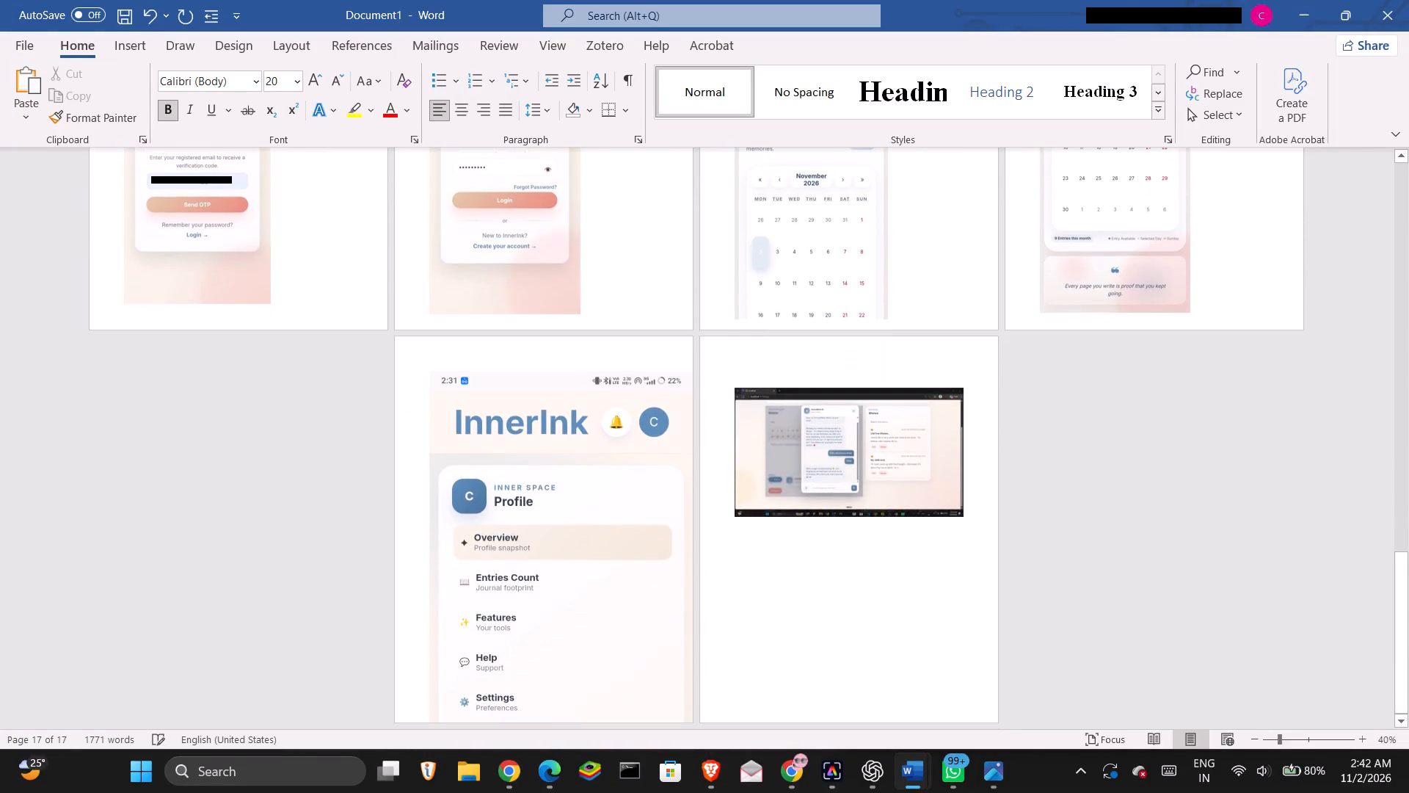
Shrink the InnerInk profile menu screenshot proportionally so it fits within its page at about the size of the home screen screenshot.
click(547, 449)
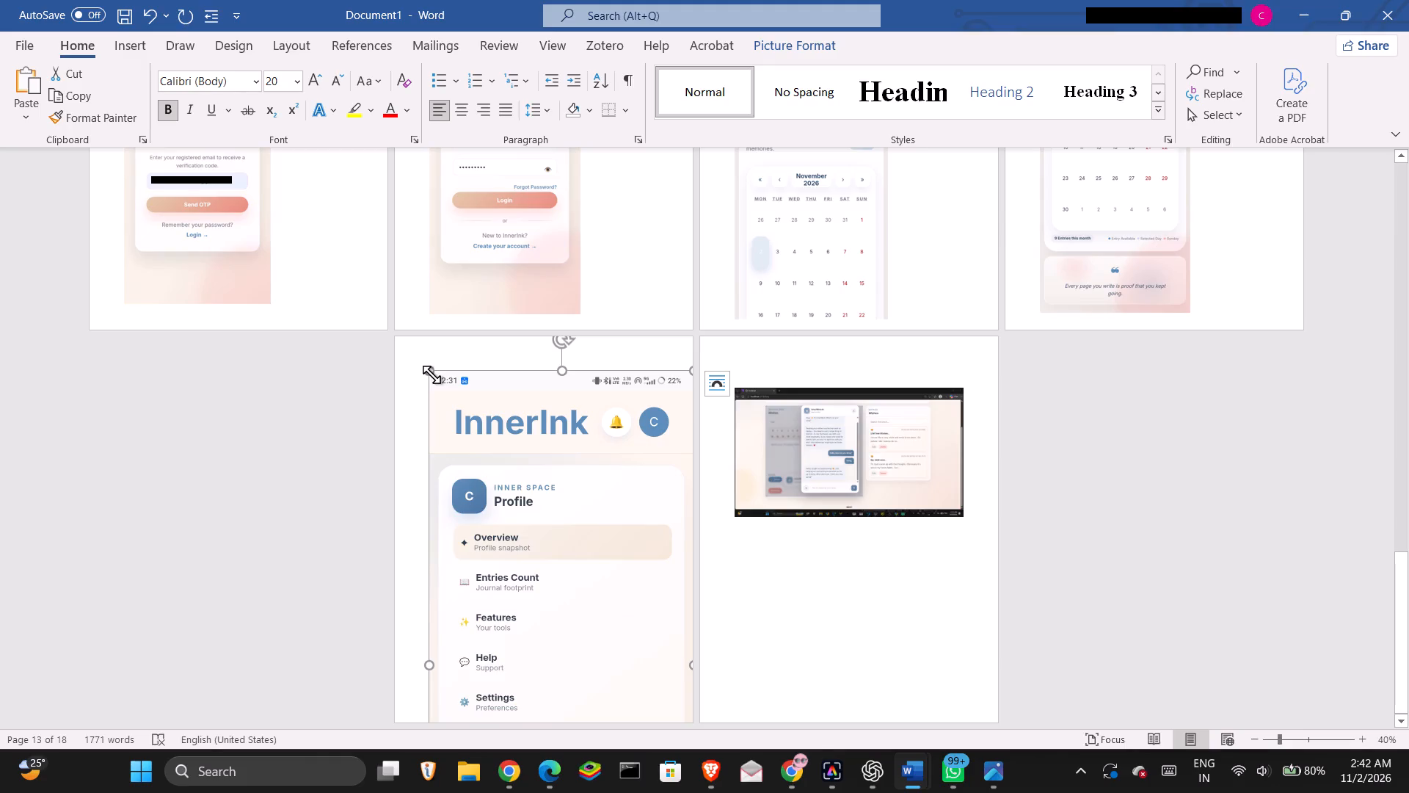
drag(432, 374, 606, 556)
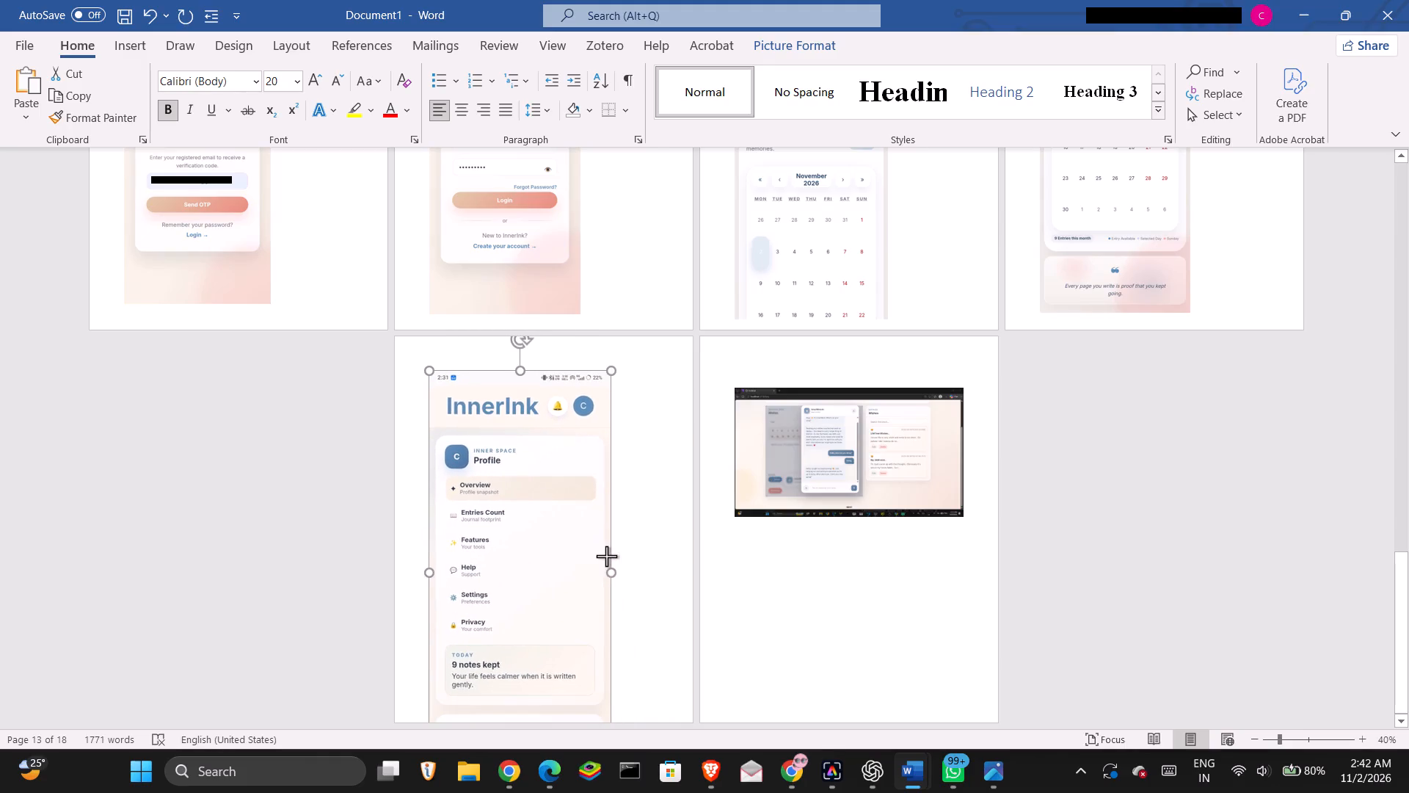
drag(606, 556, 624, 612)
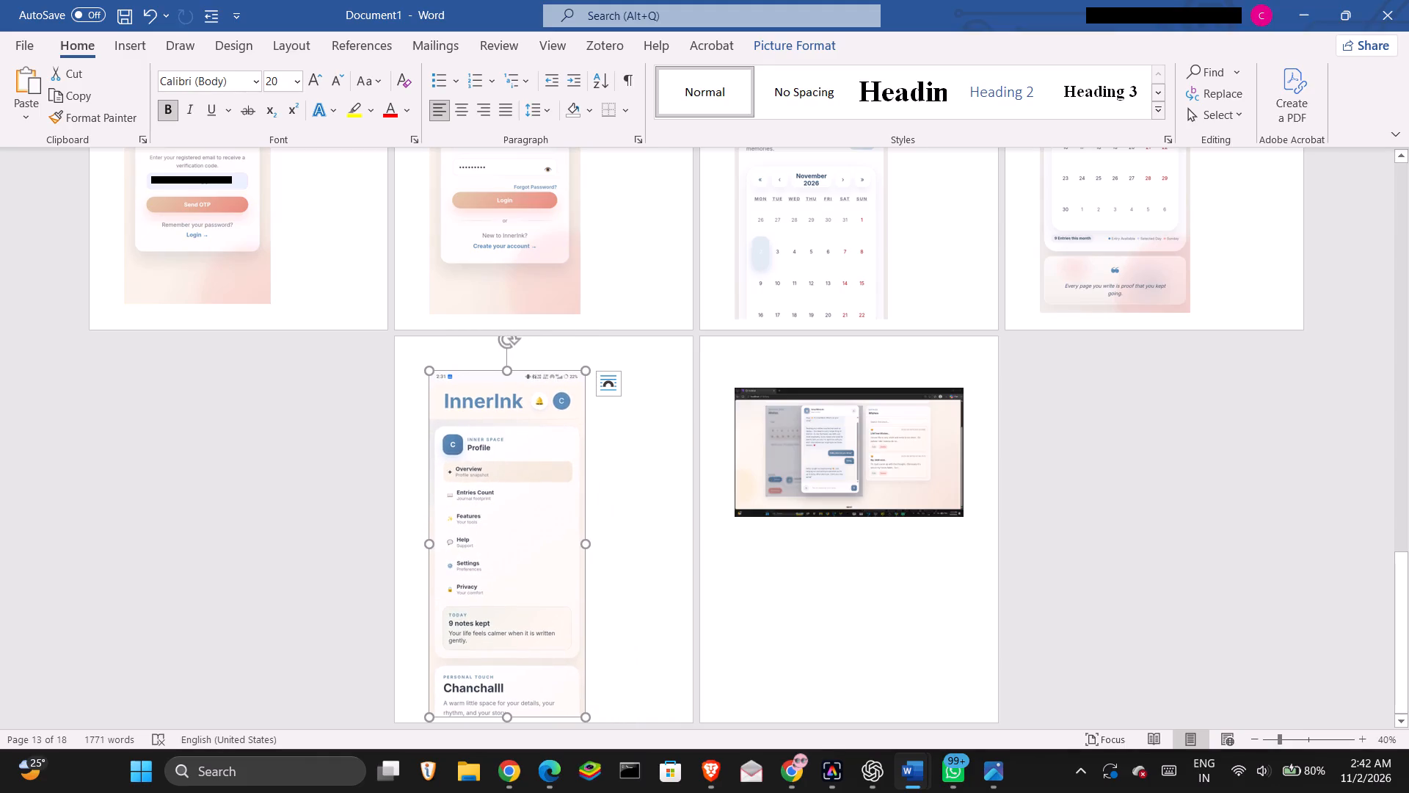
Add a new line directly after the InnerInk profile menu screenshot.
click(636, 711)
key(Return)
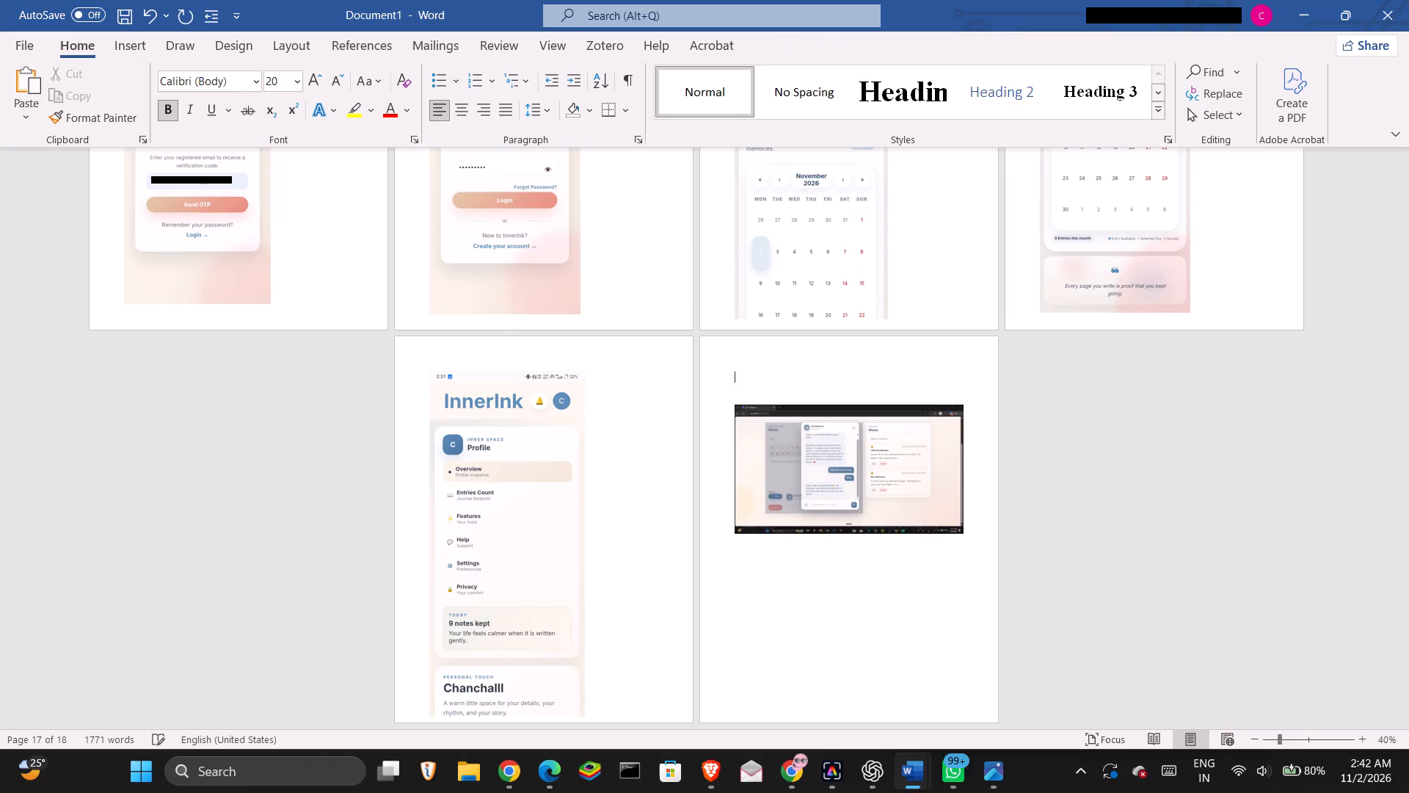
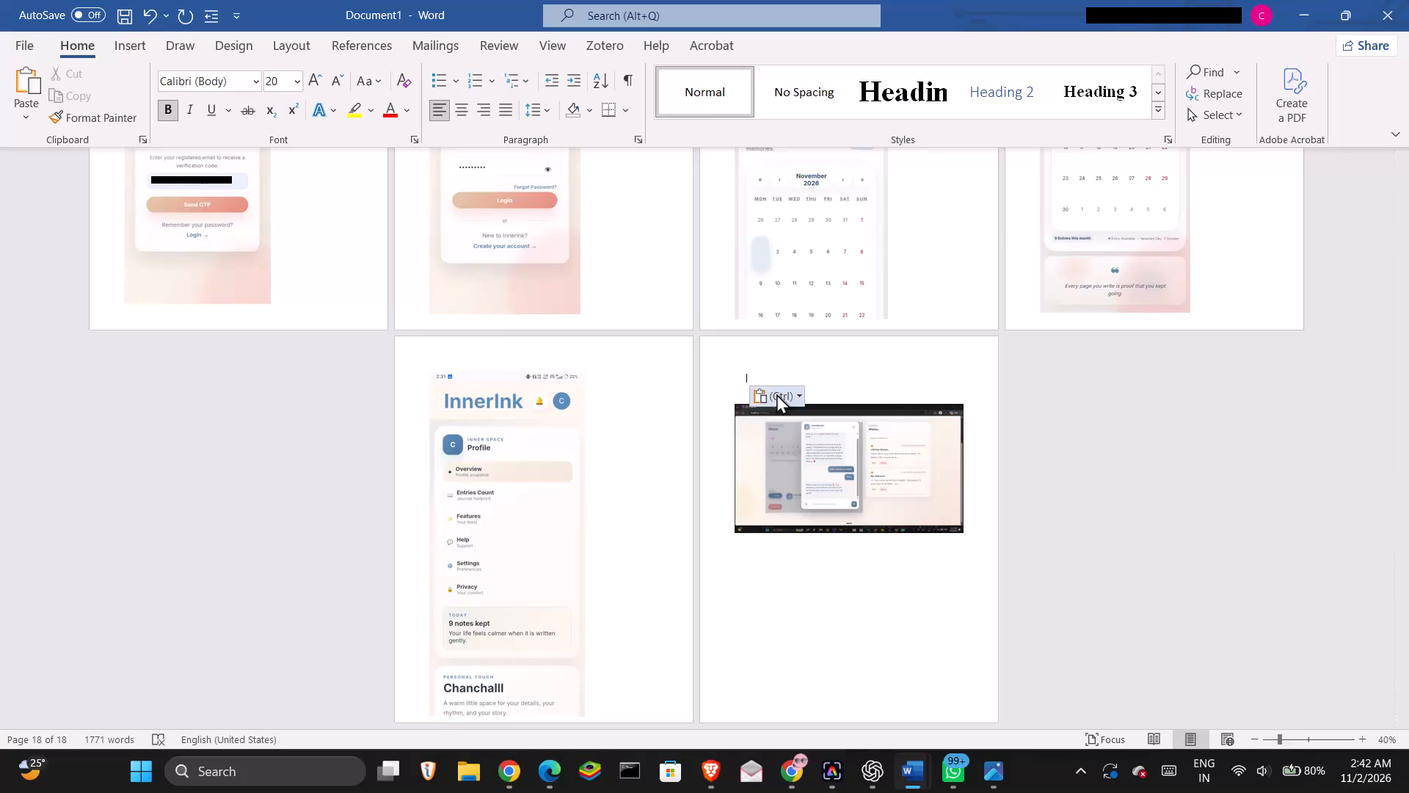
Paste the copied InnerInk diary writing screenshot as a picture on the new line before the desktop chat screenshot.
click(776, 394)
click(820, 456)
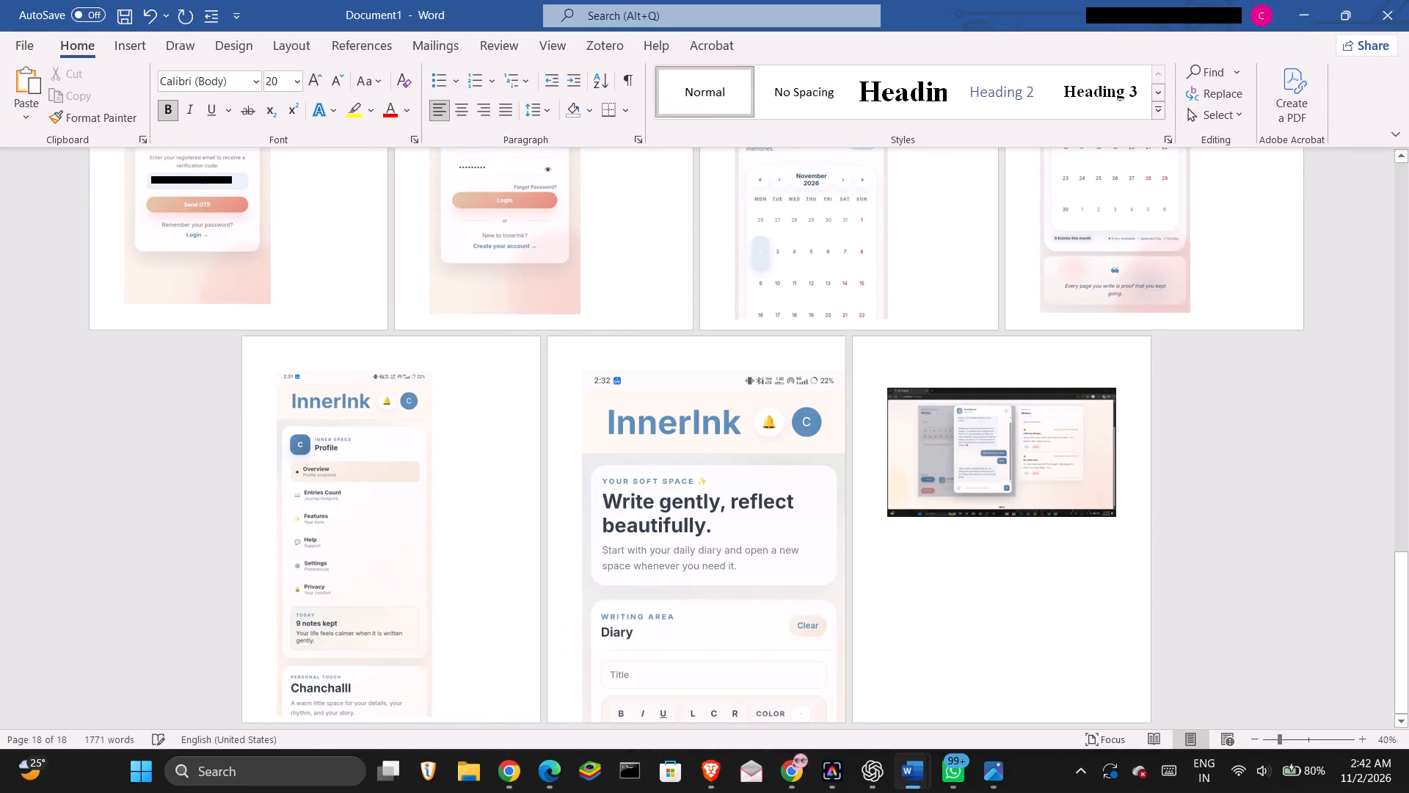
Shrink the InnerInk diary writing screenshot proportionally so it fits within its page at about the size of the profile menu screenshot.
click(699, 435)
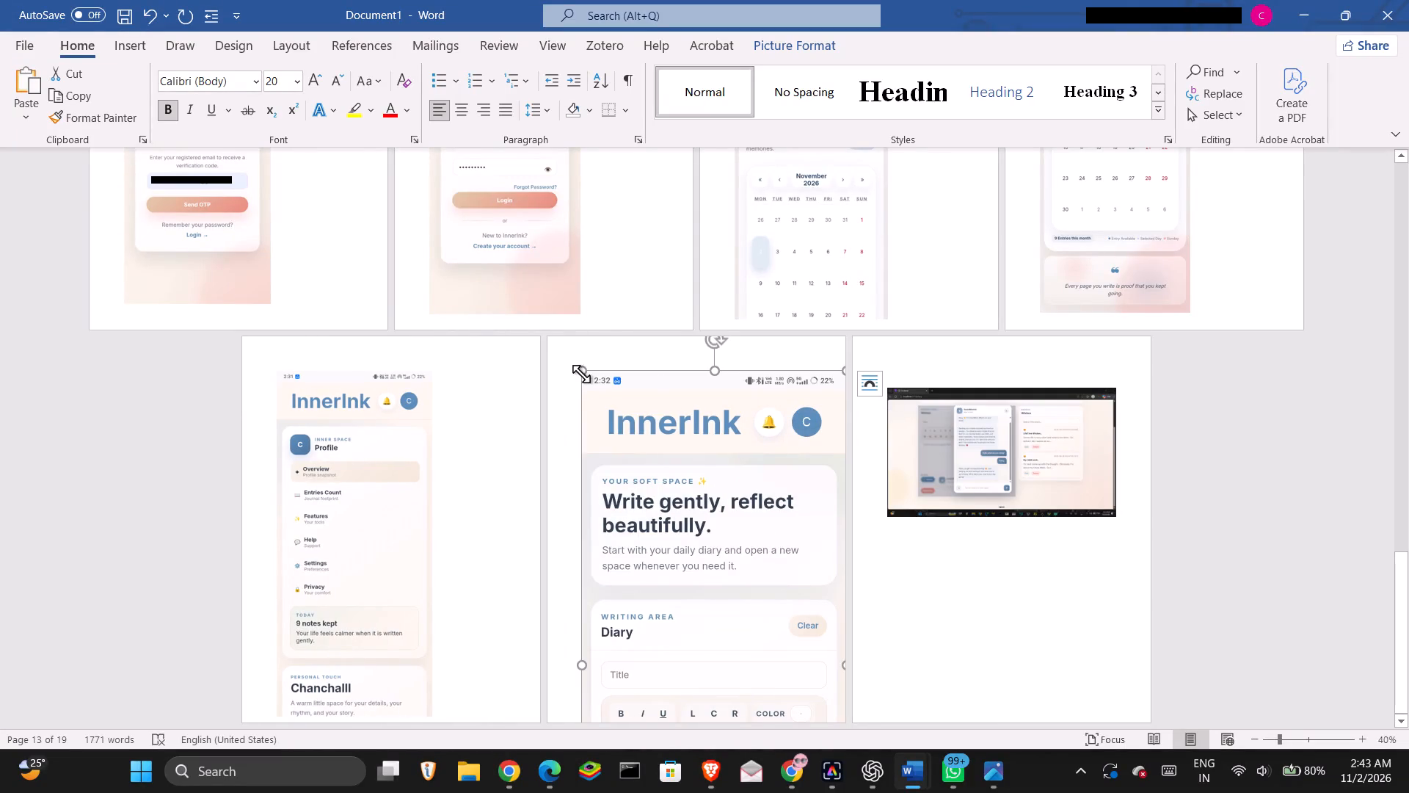
drag(580, 372, 750, 521)
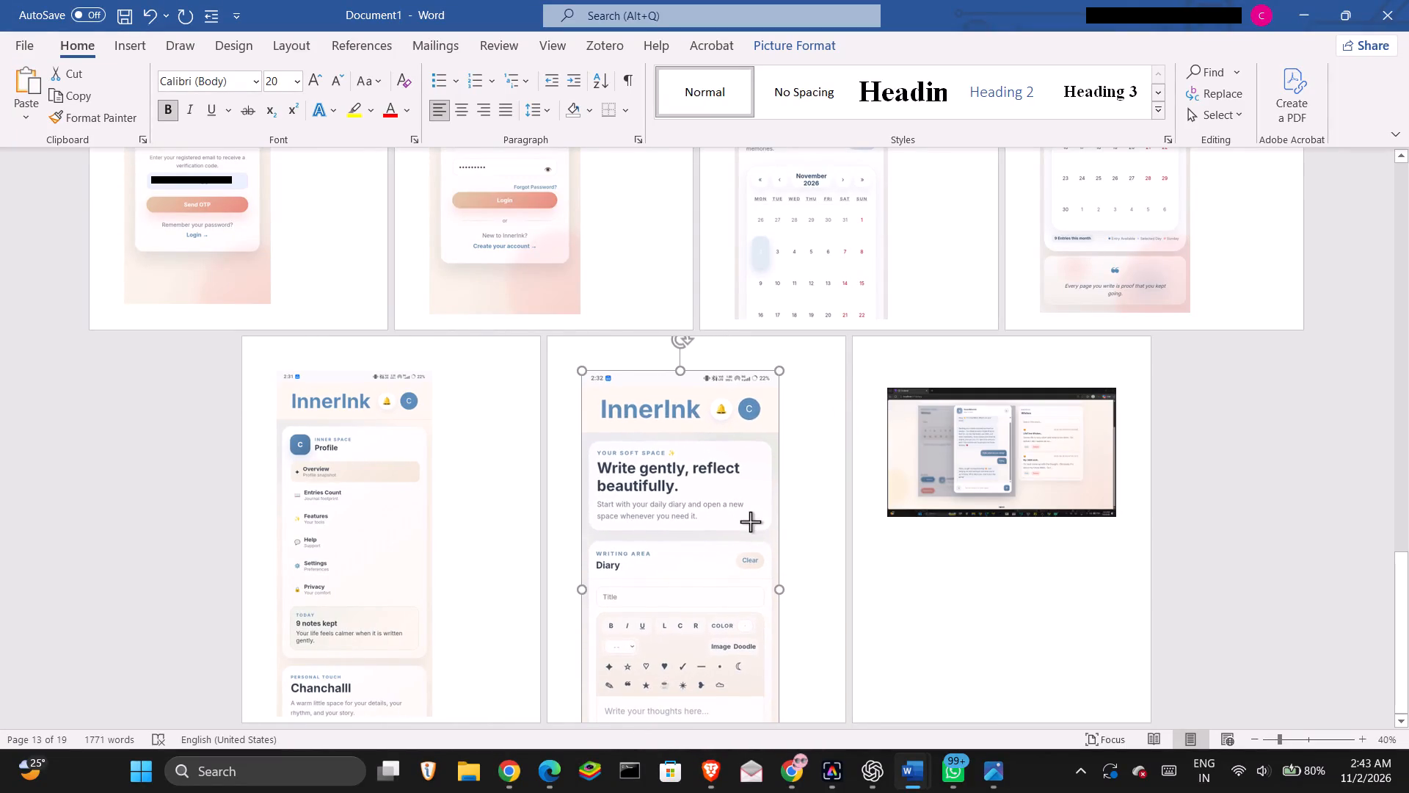
drag(750, 521, 792, 618)
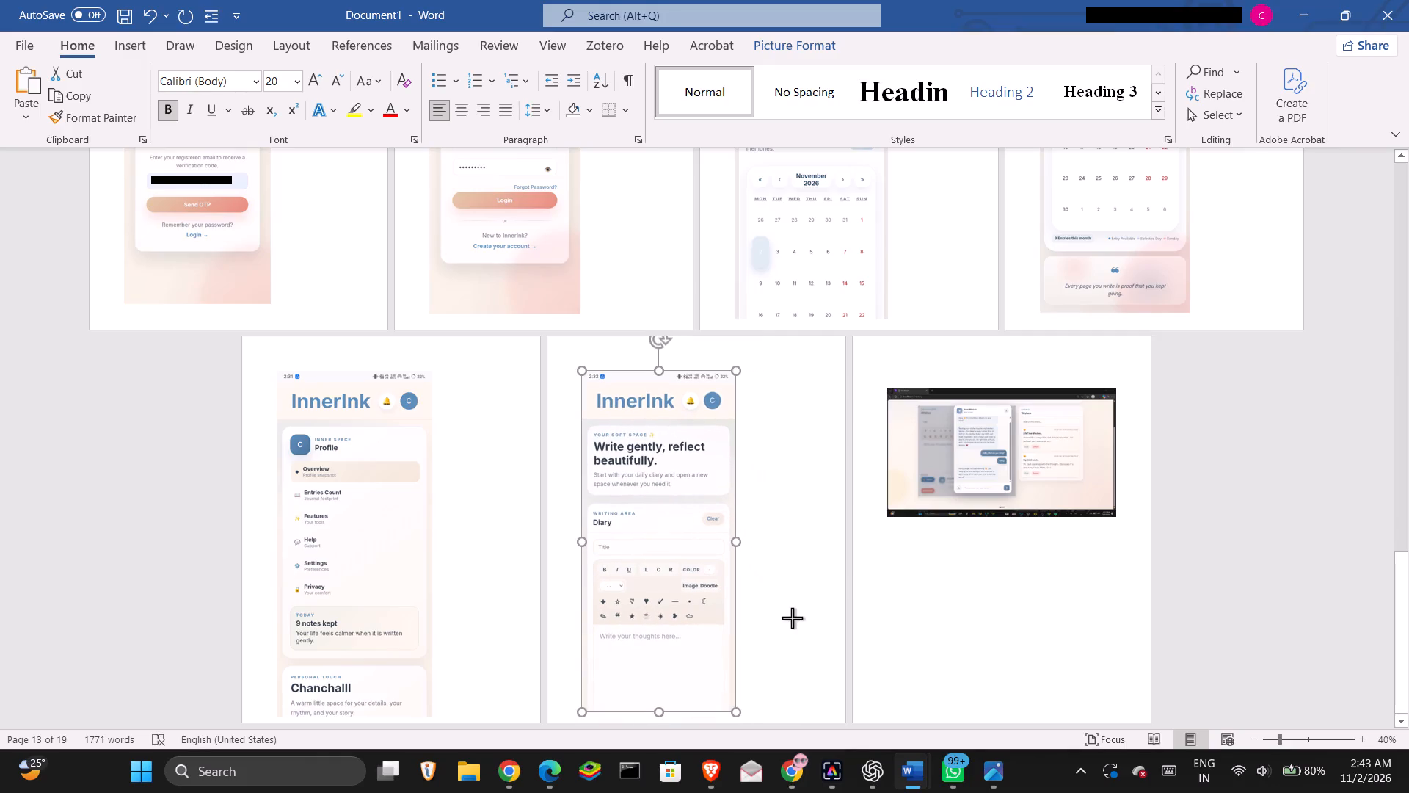
drag(792, 618, 789, 612)
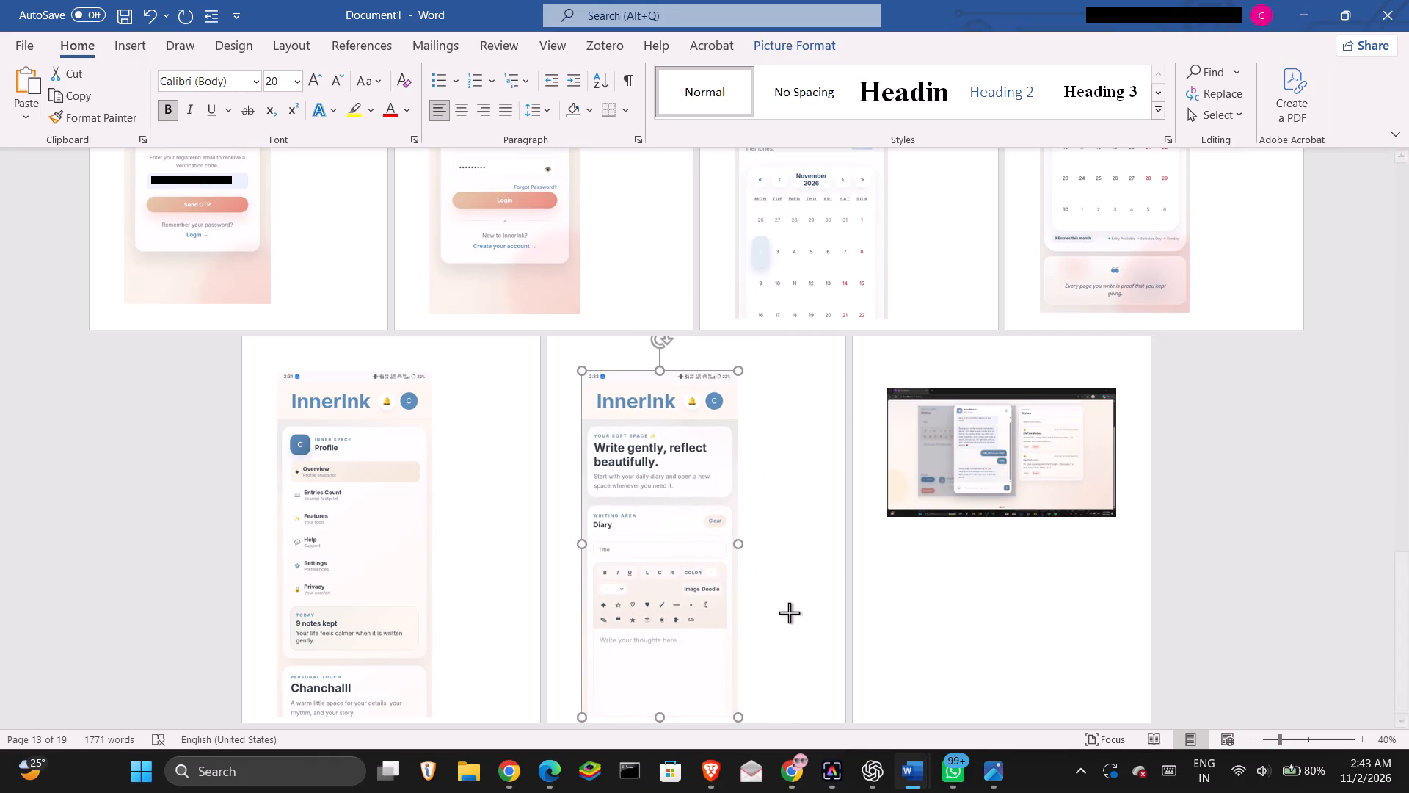
drag(789, 612, 787, 612)
Add a new line directly after the InnerInk diary writing screenshot.
click(787, 612)
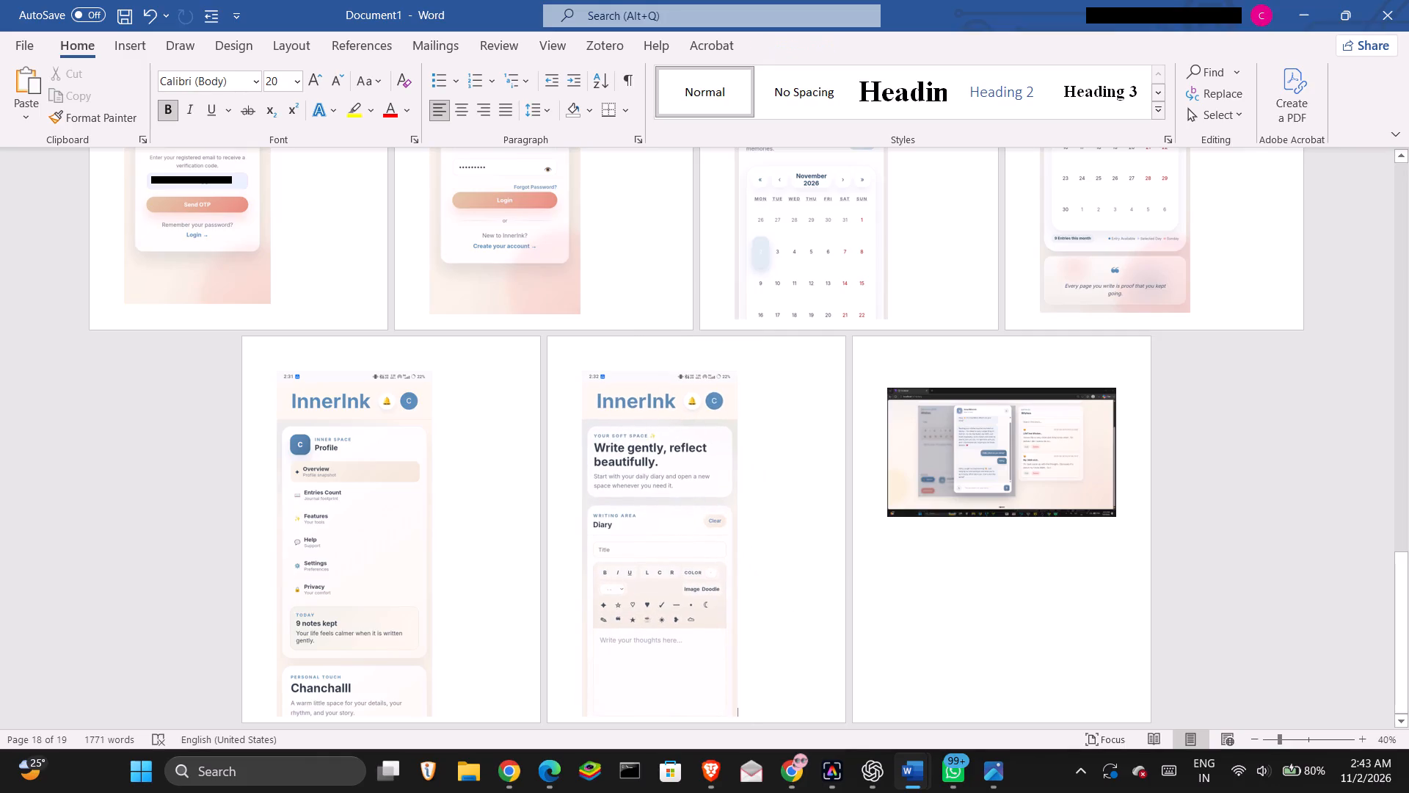
key(Return)
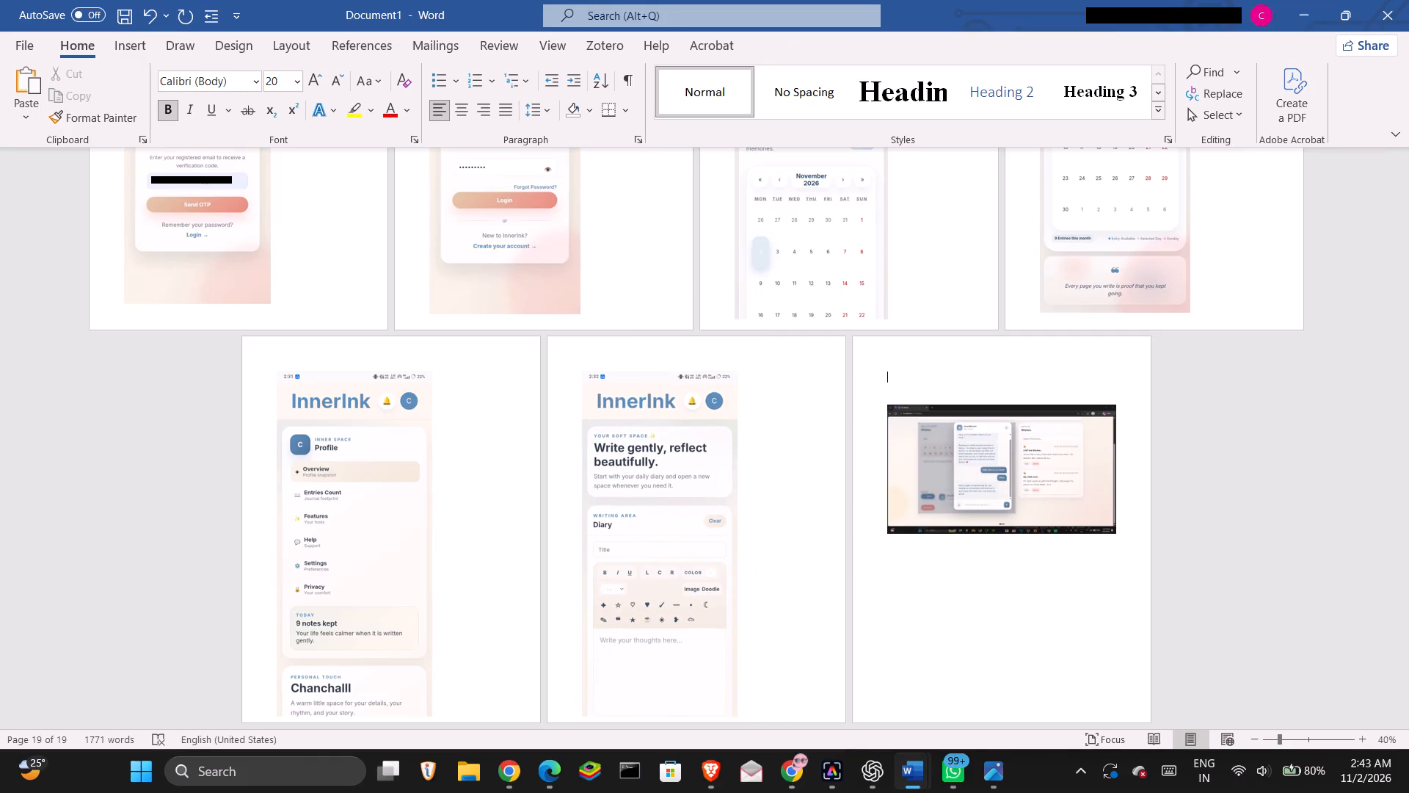
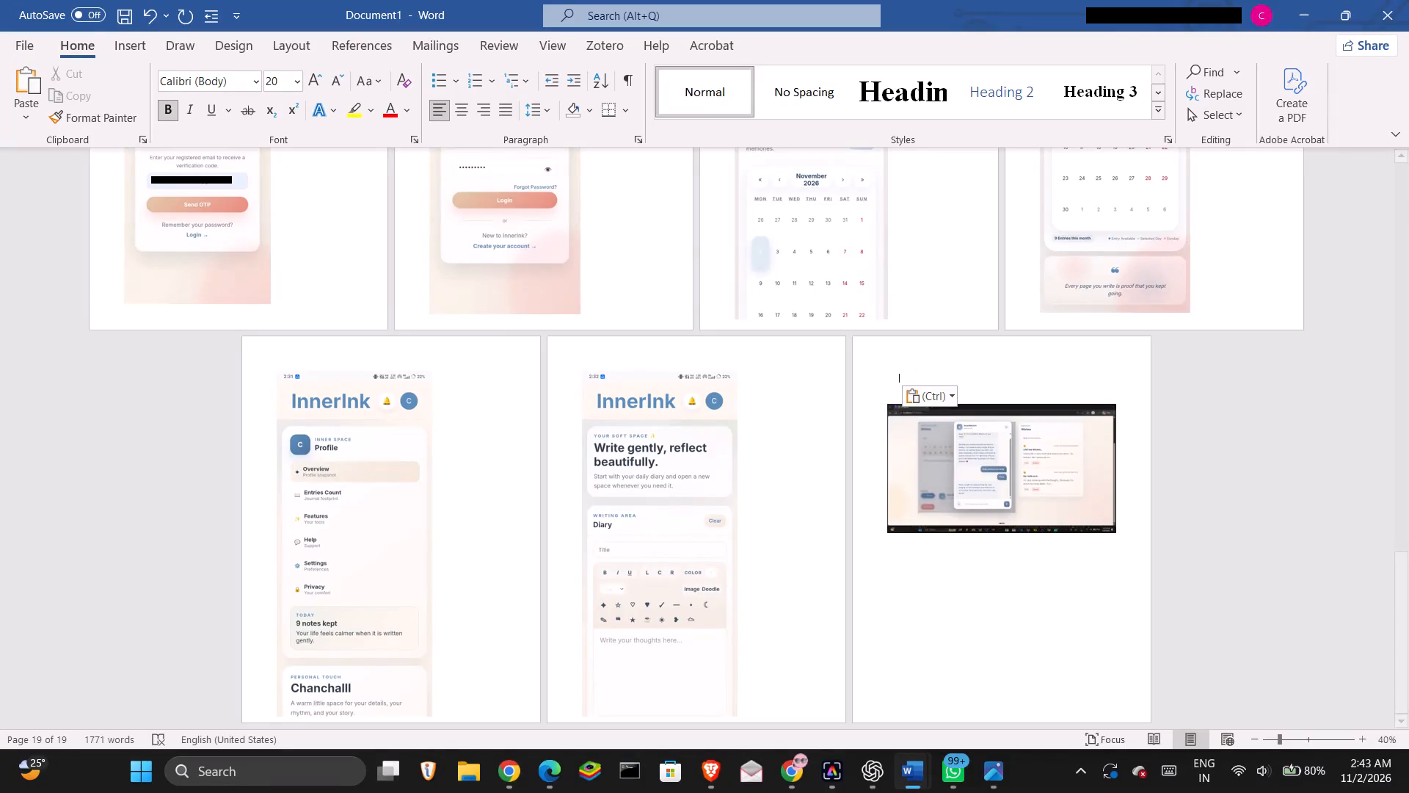
Insert the copied InnerInk screenshot of the diary block and Save Entry section as a picture before the desktop chat screenshot.
click(950, 398)
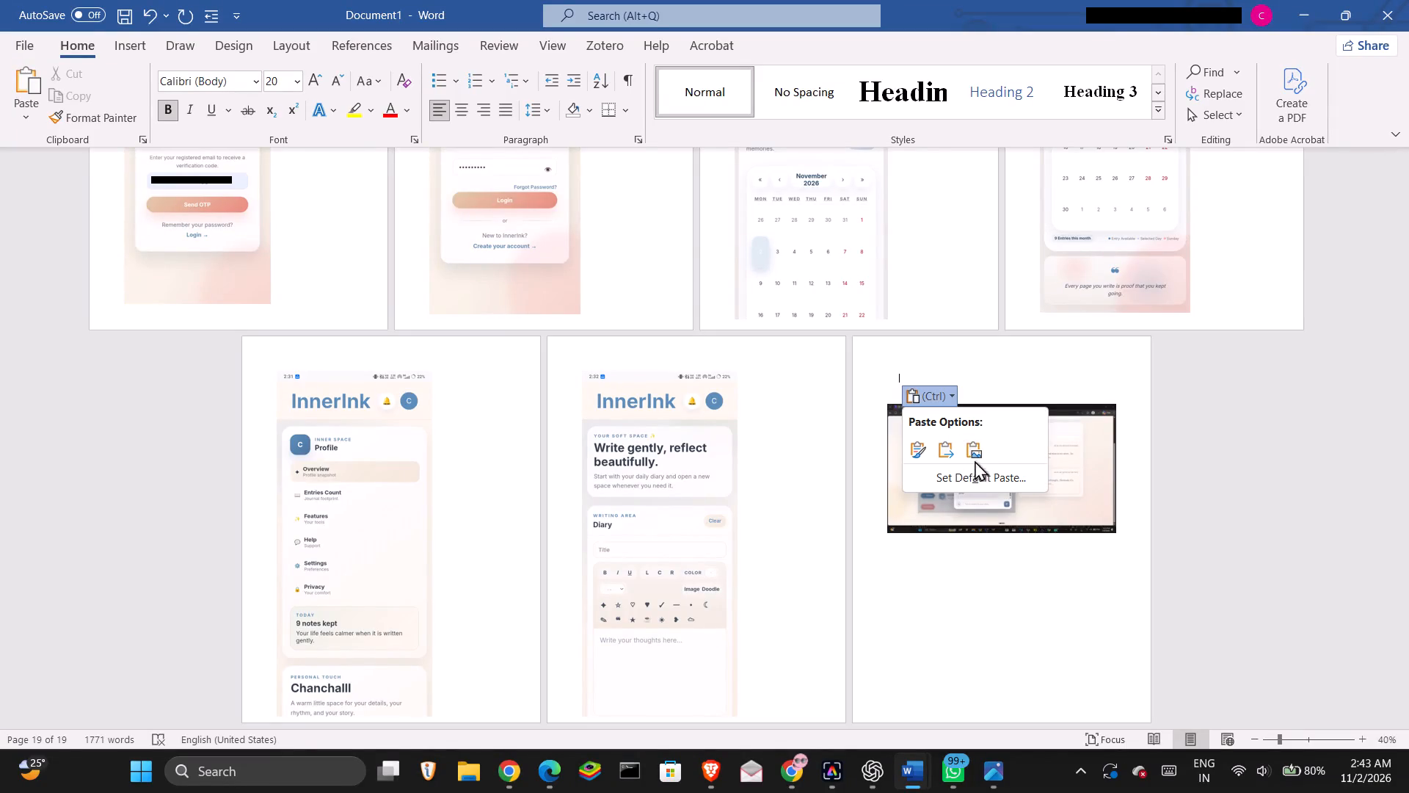
click(969, 446)
Shrink the newly pasted InnerInk Save Entry screenshot proportionally so it fits its page at about the size of the diary writing screenshot.
click(765, 405)
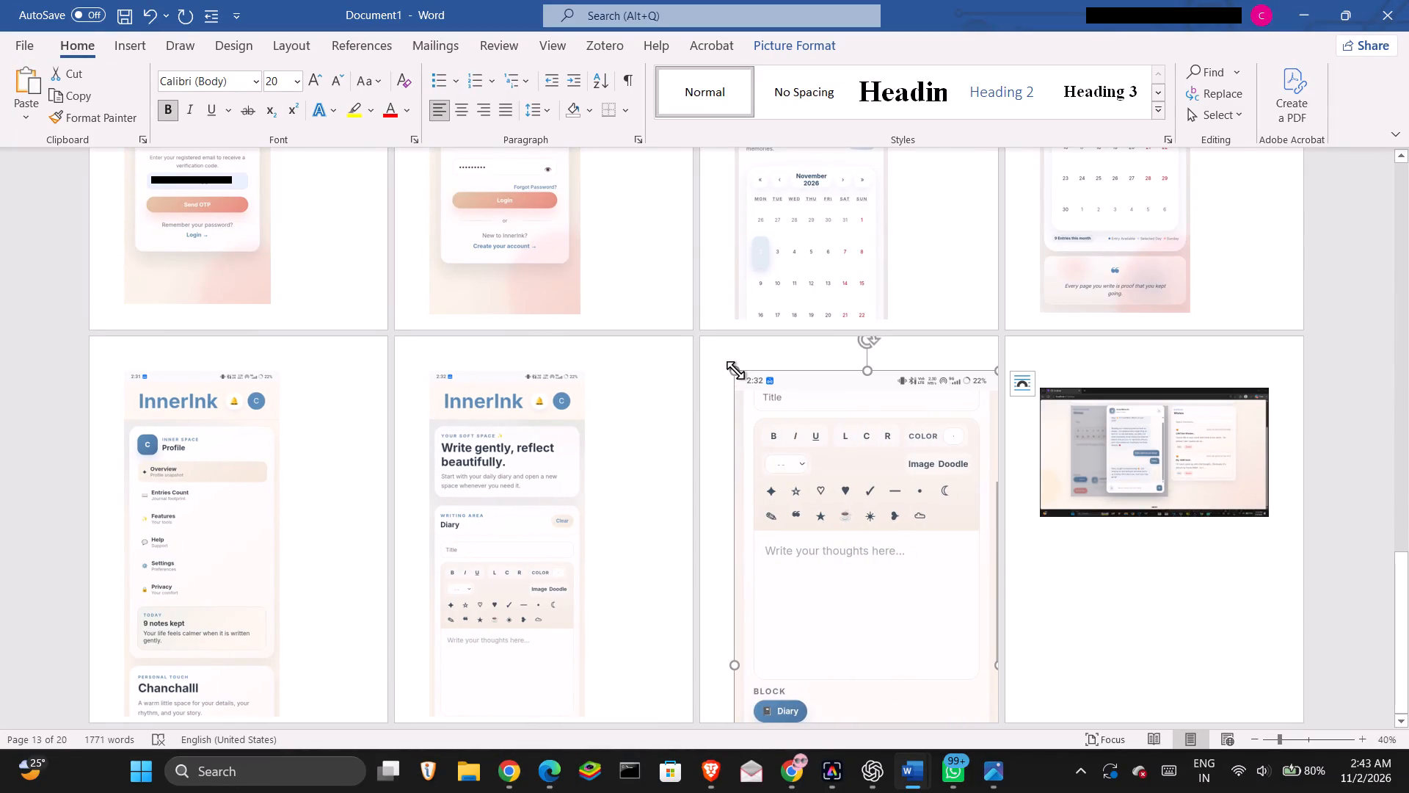
drag(735, 370, 905, 542)
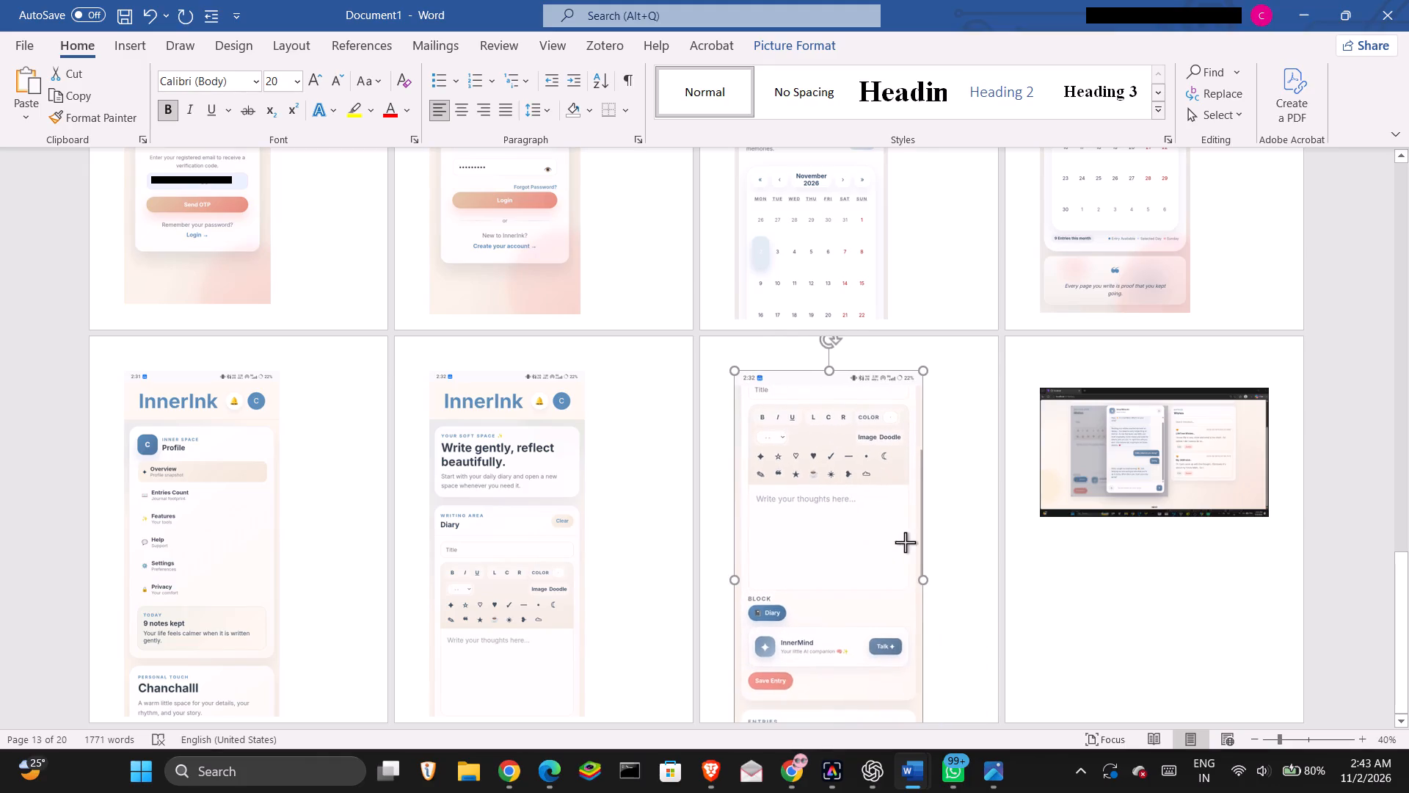
drag(905, 542, 930, 609)
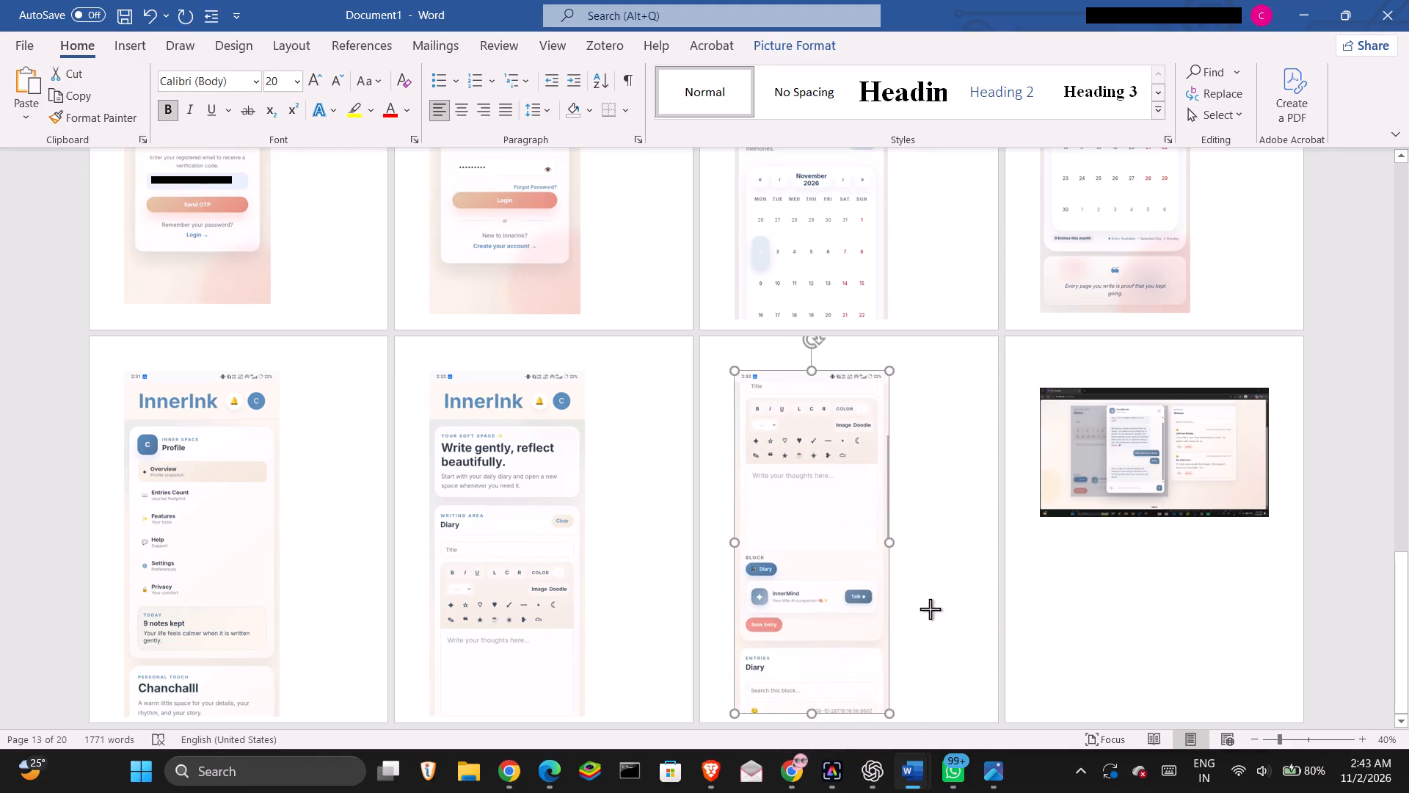
drag(930, 609, 932, 618)
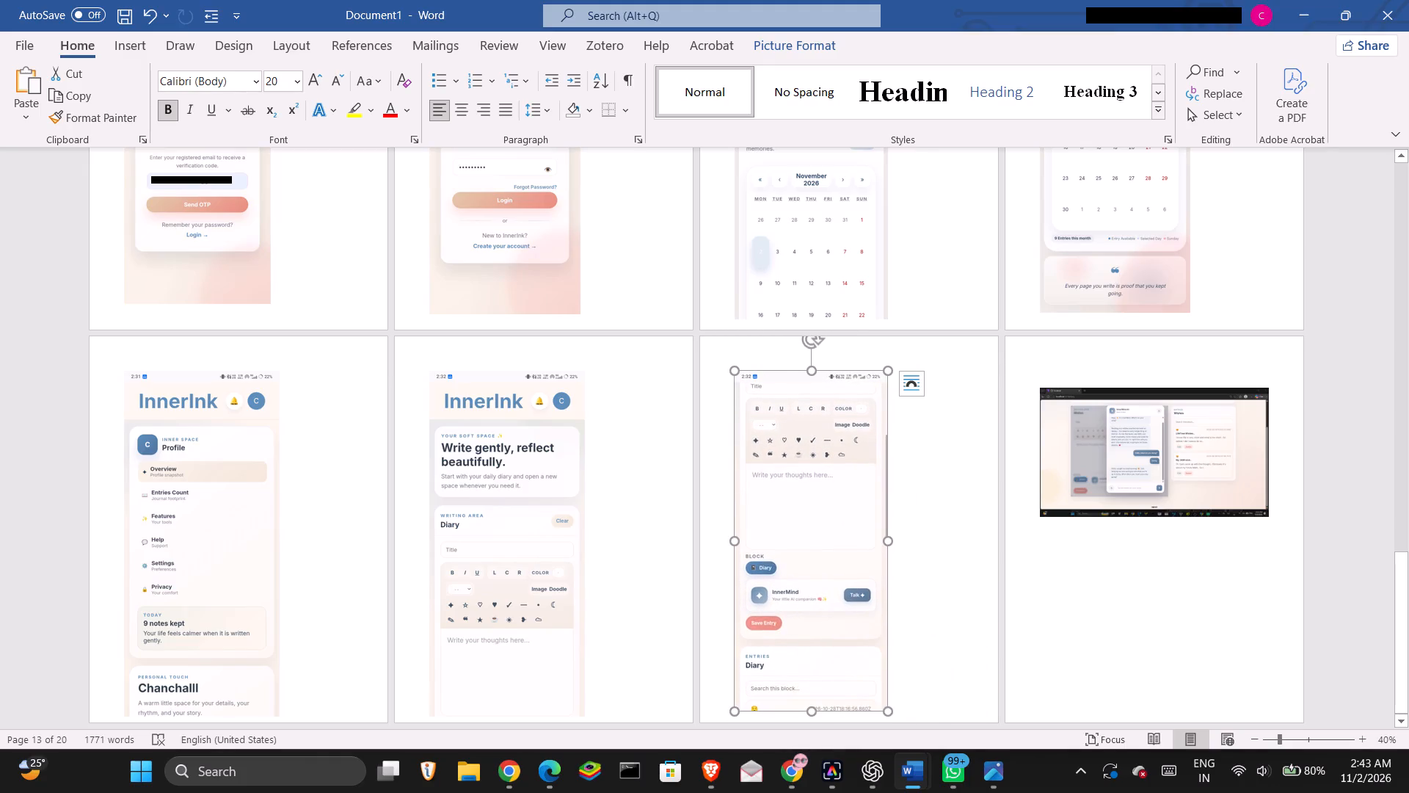
Add a new line directly after the InnerInk Save Entry screenshot.
click(914, 702)
key(Return)
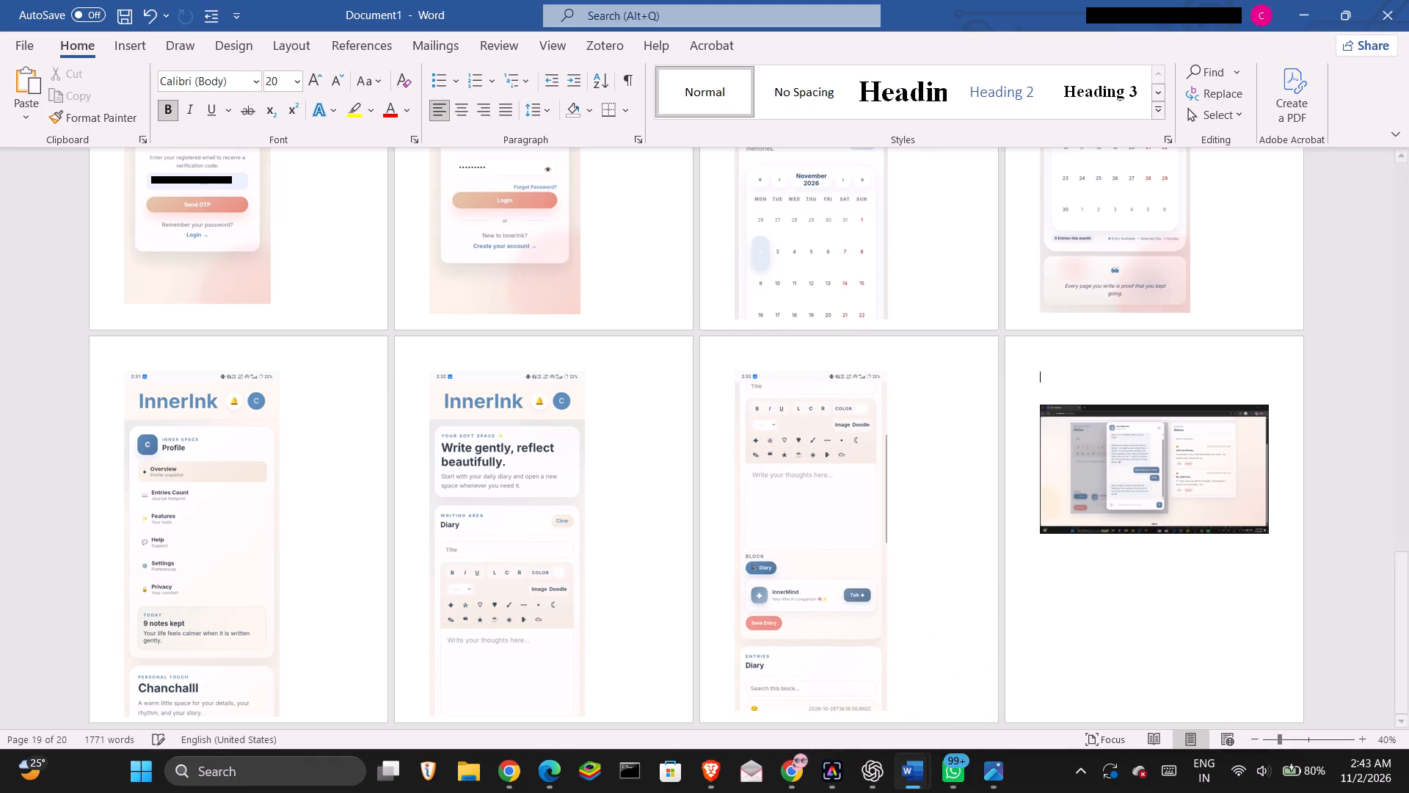
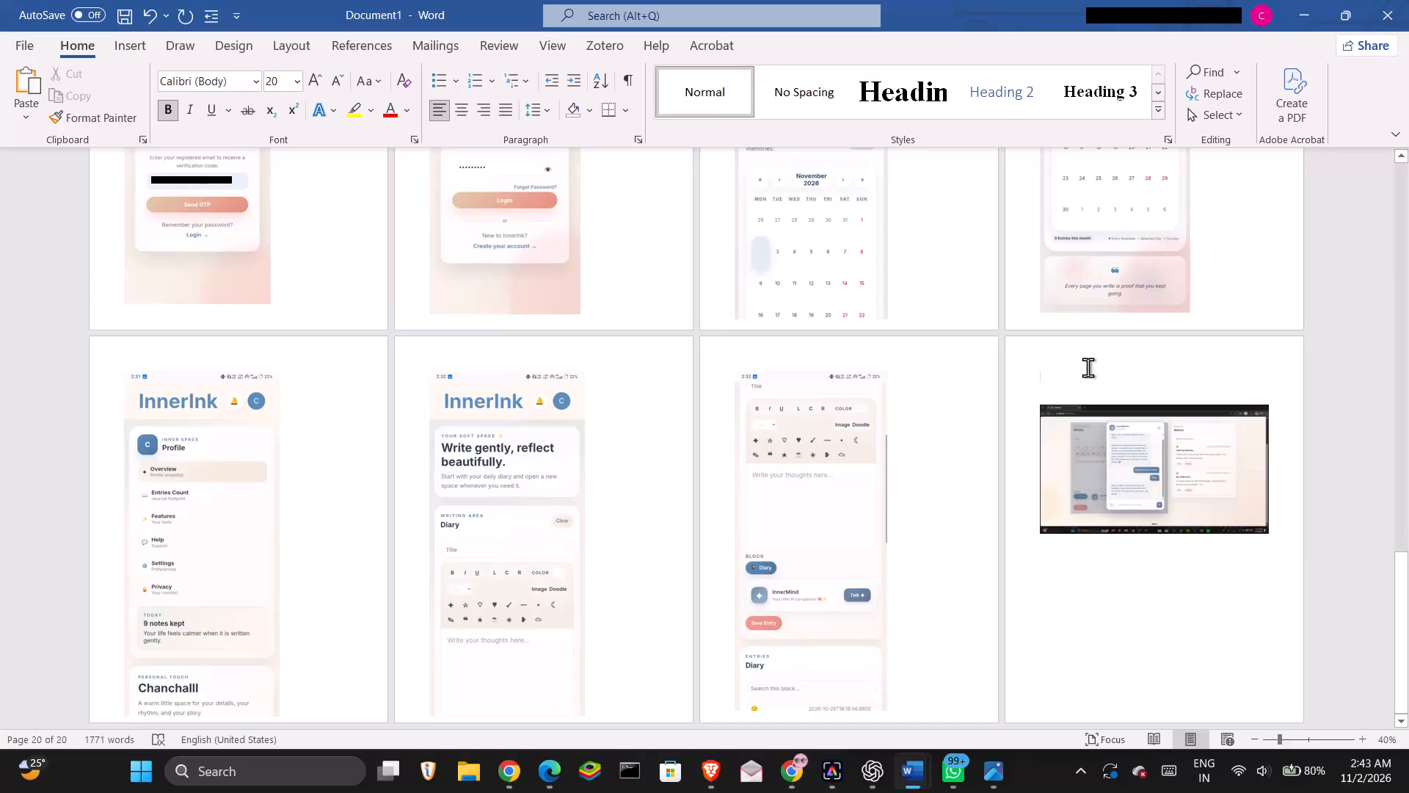
Insert the copied InnerInk screenshot of the open block list (Diary, Gratitude, Unsent Letters) as a picture before the desktop chat screenshot.
key(ctrl+v)
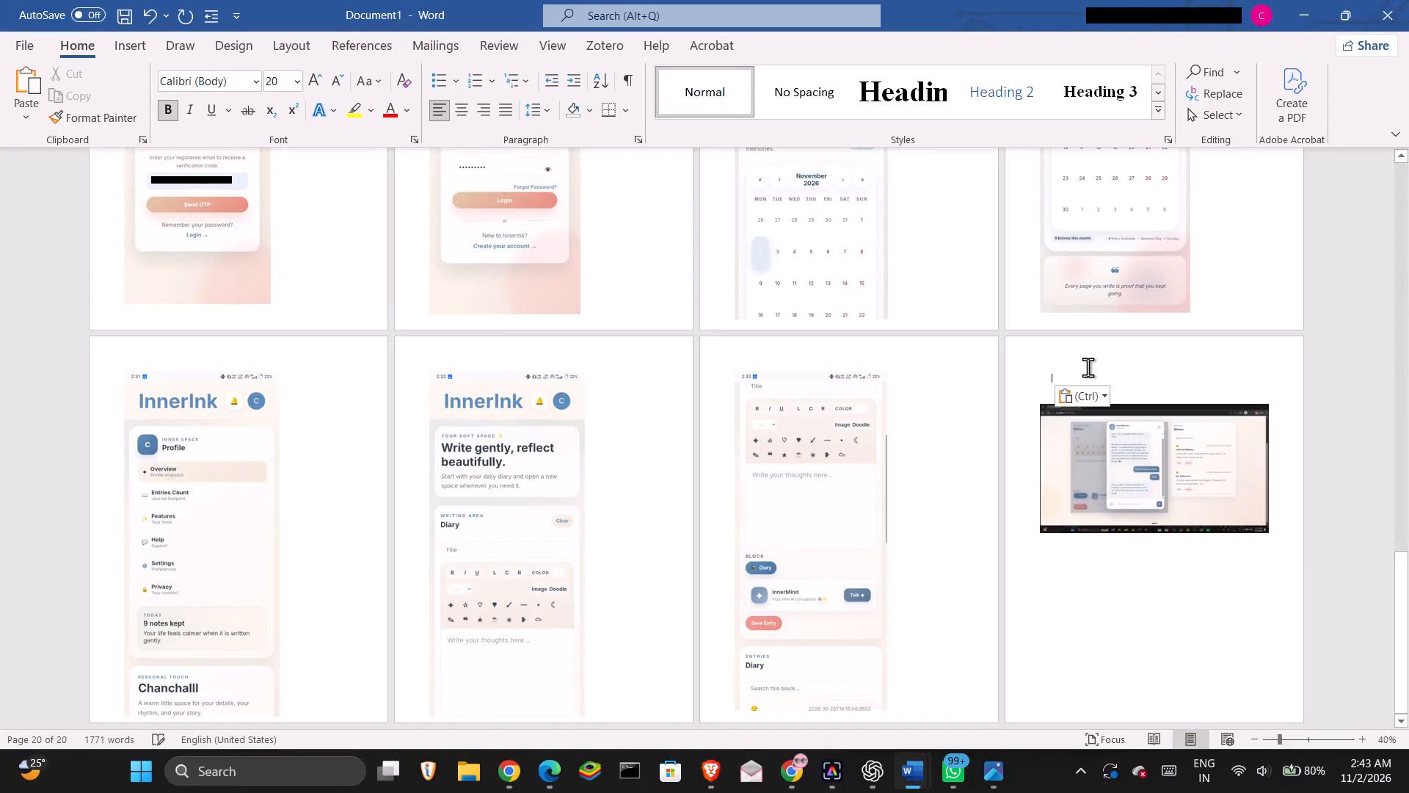
click(1073, 395)
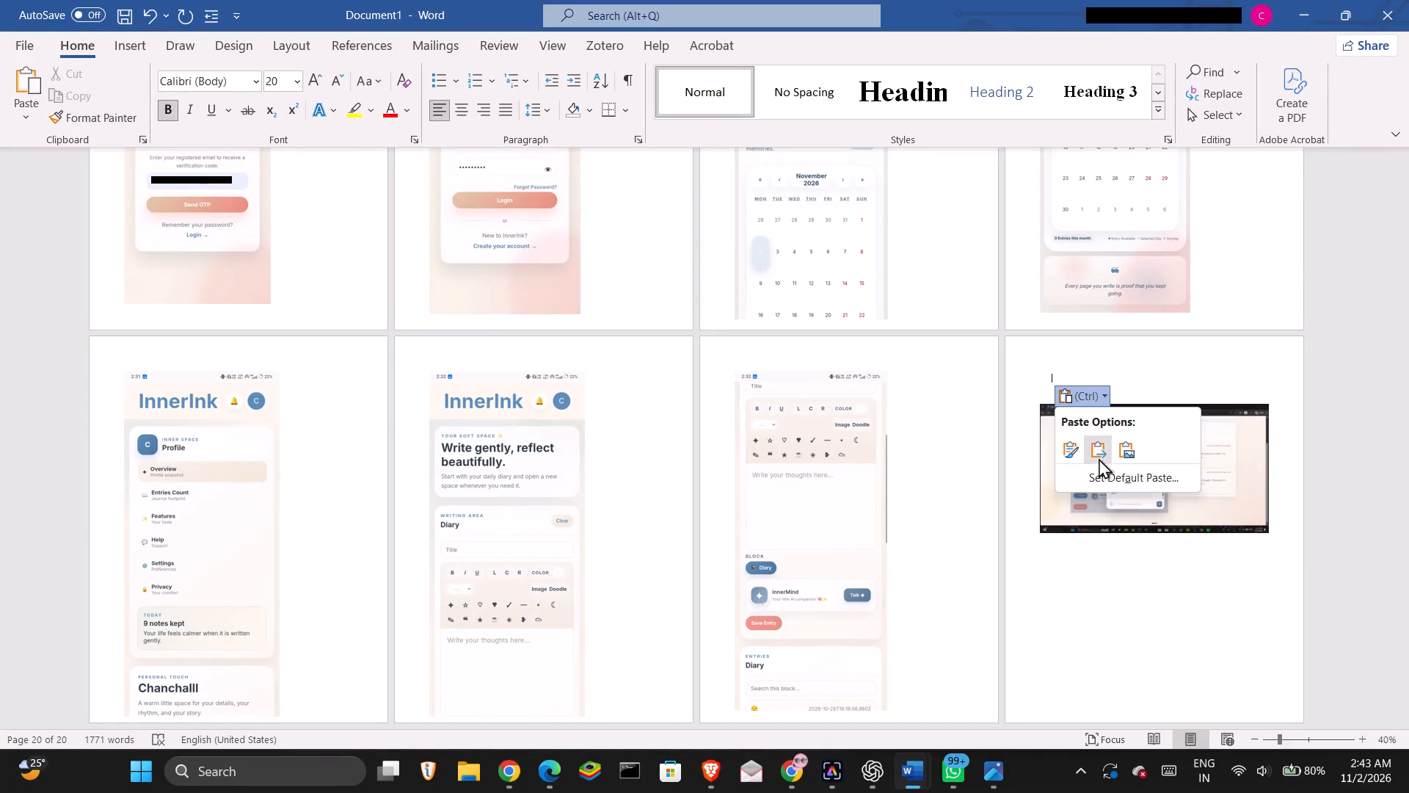
click(1129, 448)
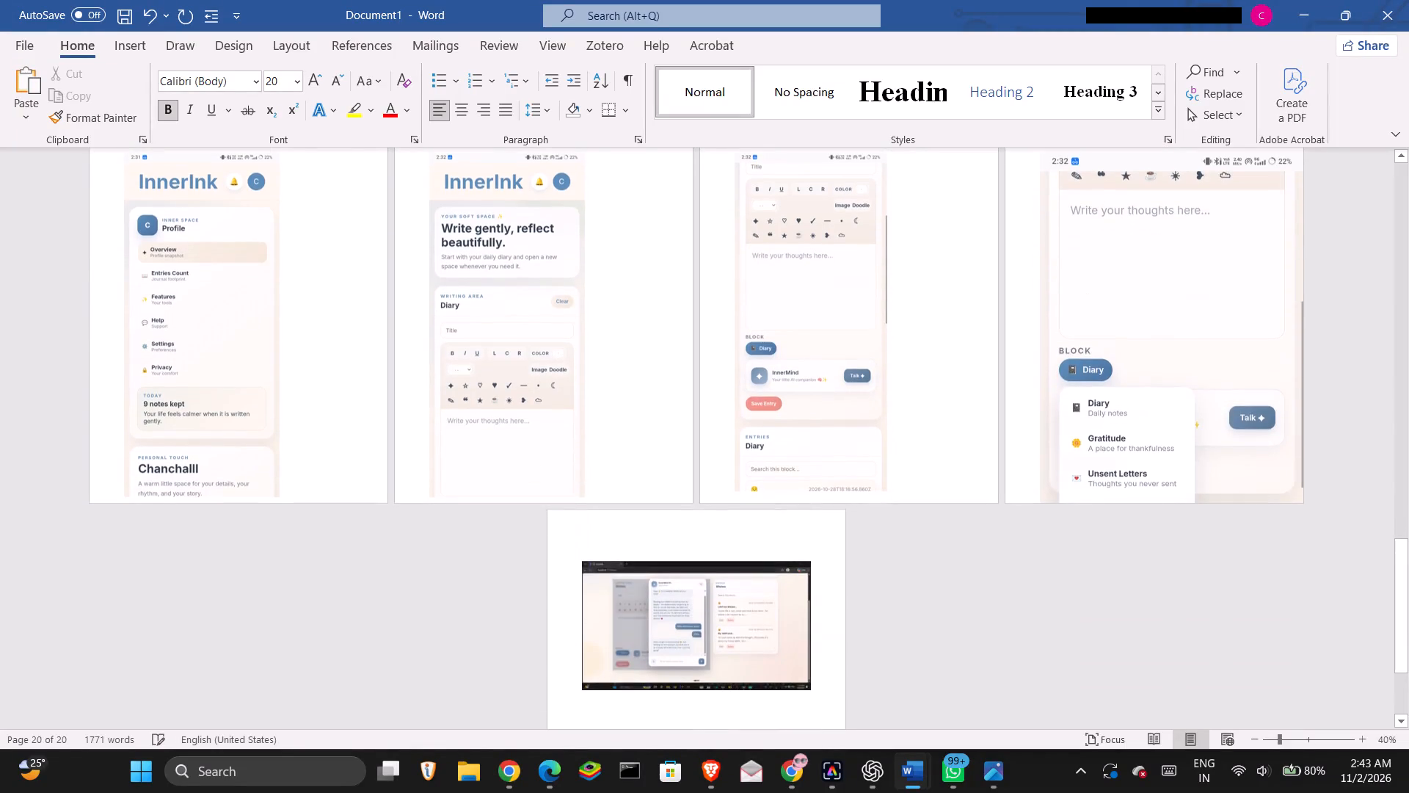
Shrink the newly pasted block list screenshot proportionally so it fits fully on its page, slightly smaller than the Save Entry screenshot.
scroll(1099, 340, up, 1)
click(1099, 340)
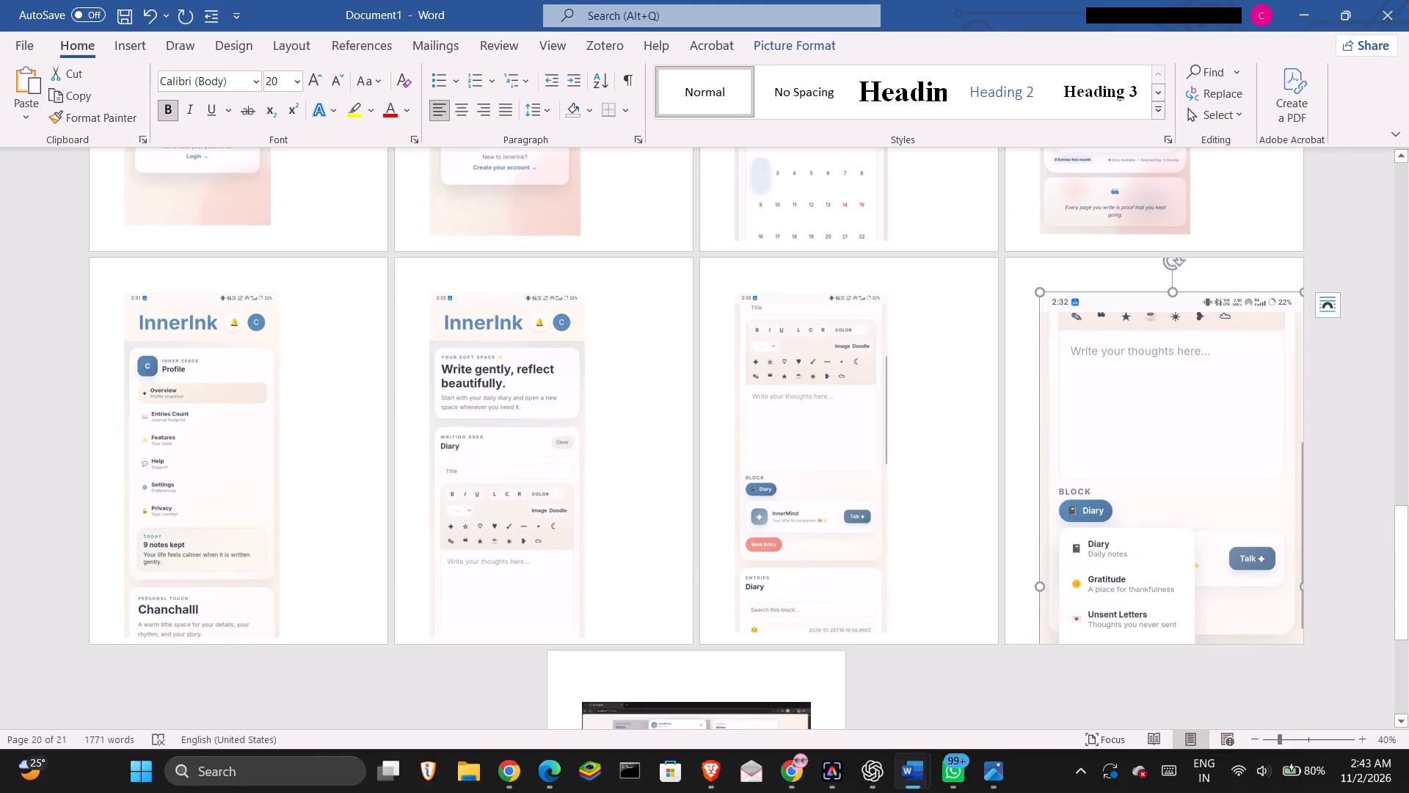
drag(1040, 293, 1294, 487)
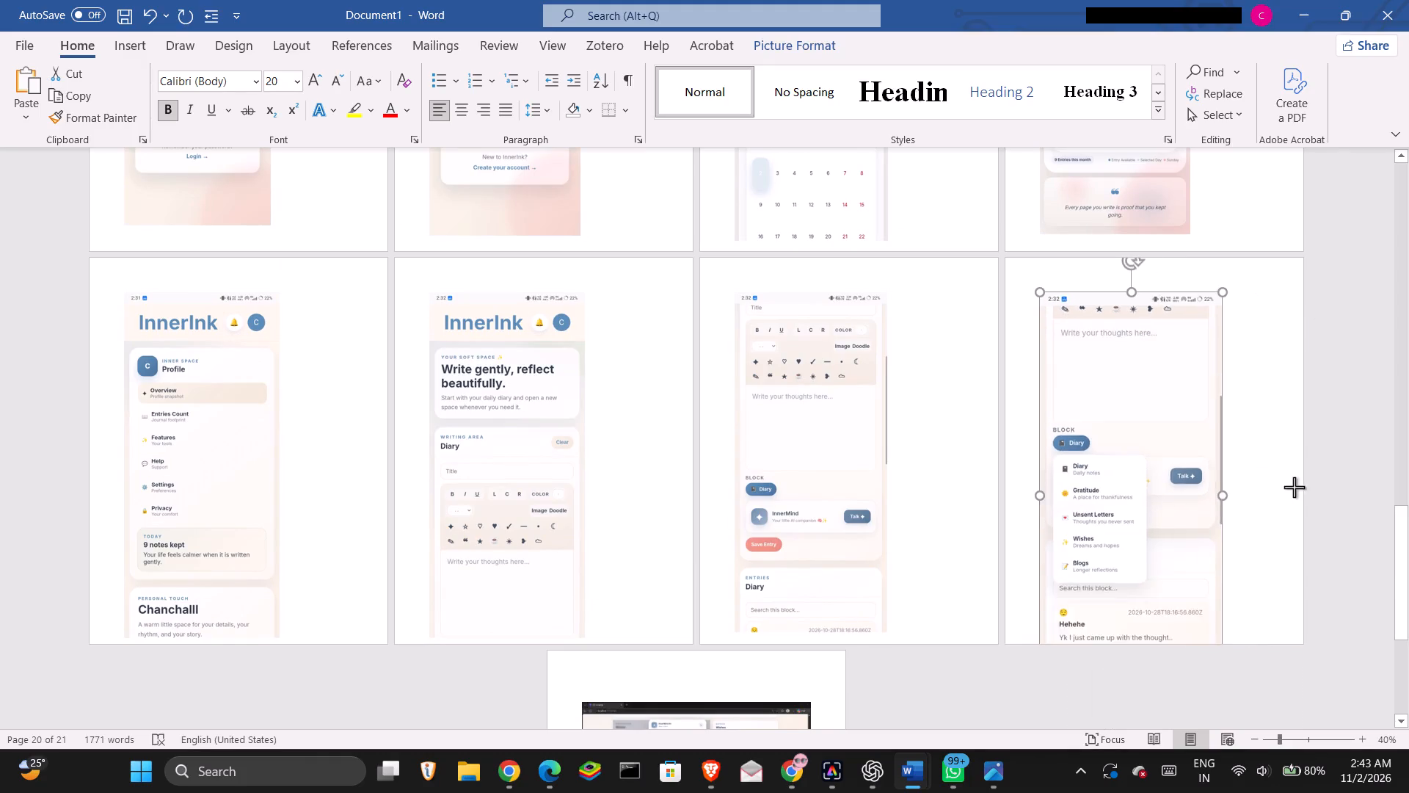
drag(1294, 487, 1274, 498)
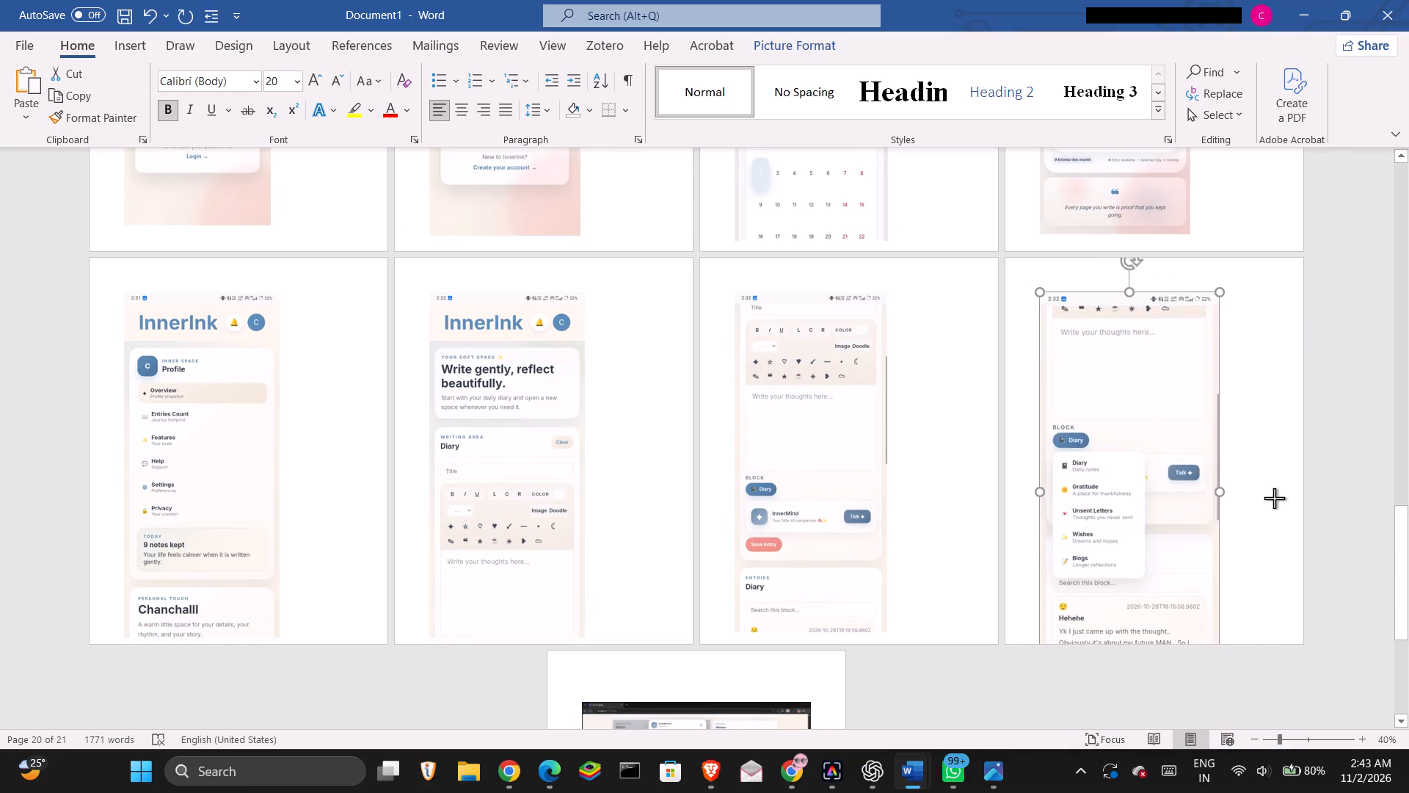
drag(1274, 498, 1293, 562)
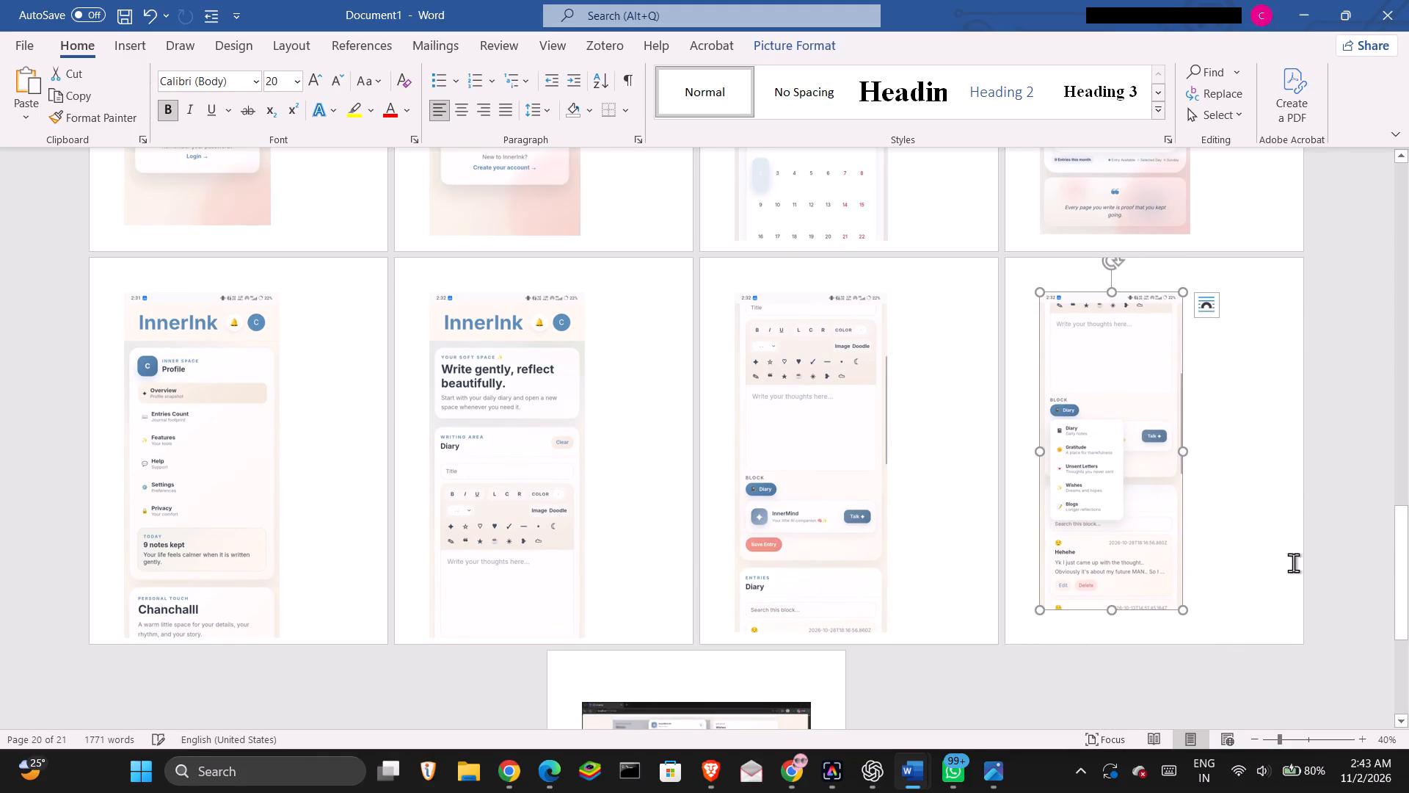
click(1239, 591)
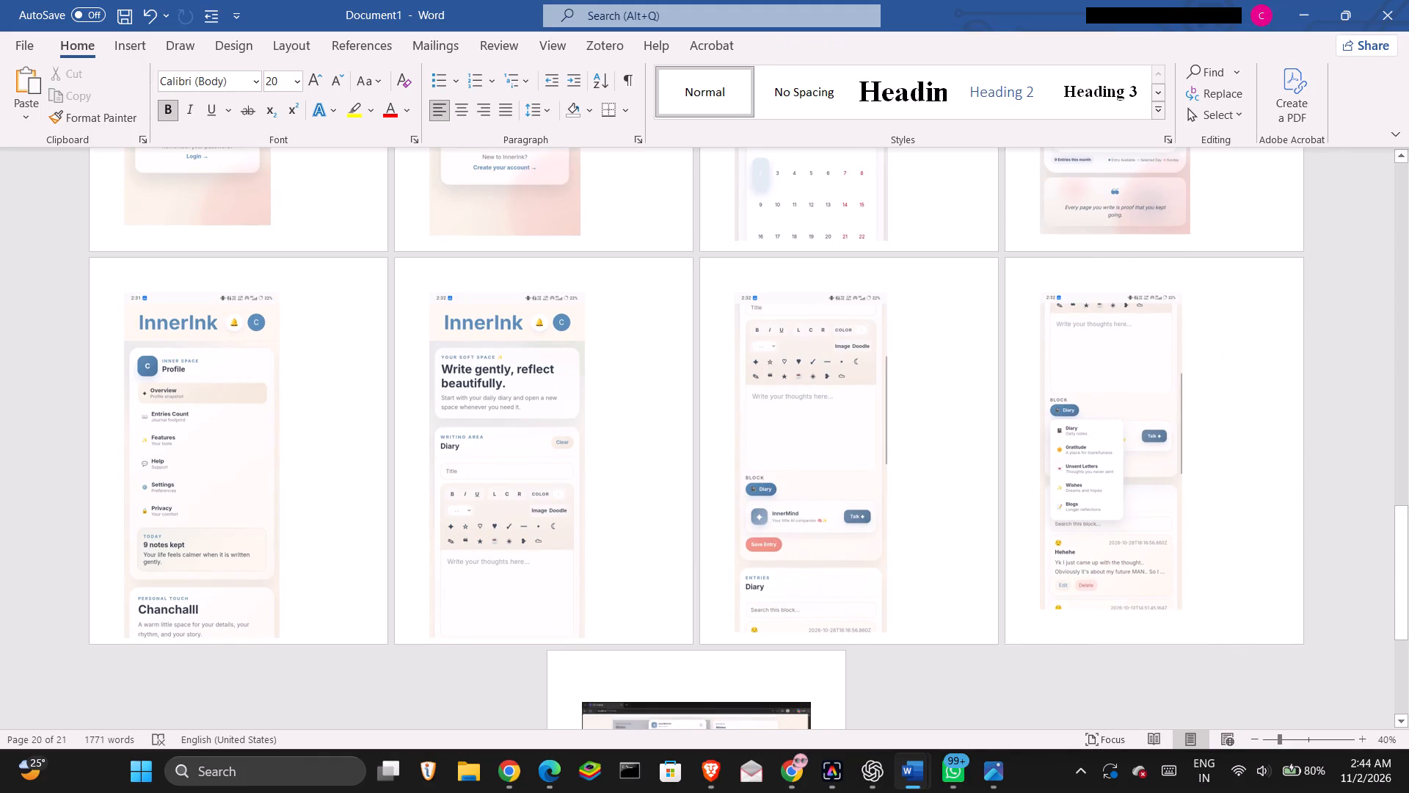
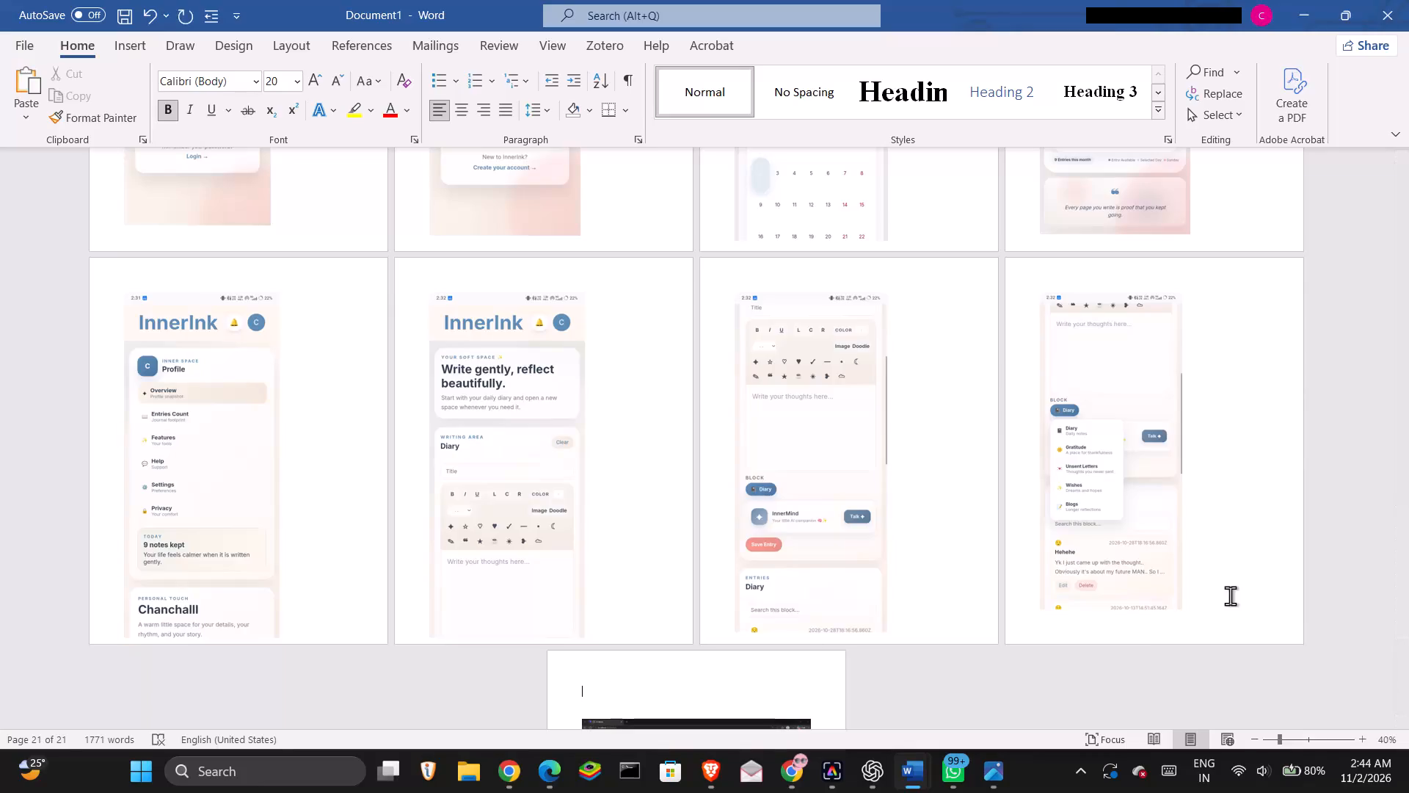
Insert the copied screenshot of the empty InnerMind AI chat as a picture before the desktop chat screenshot.
key(ctrl+v)
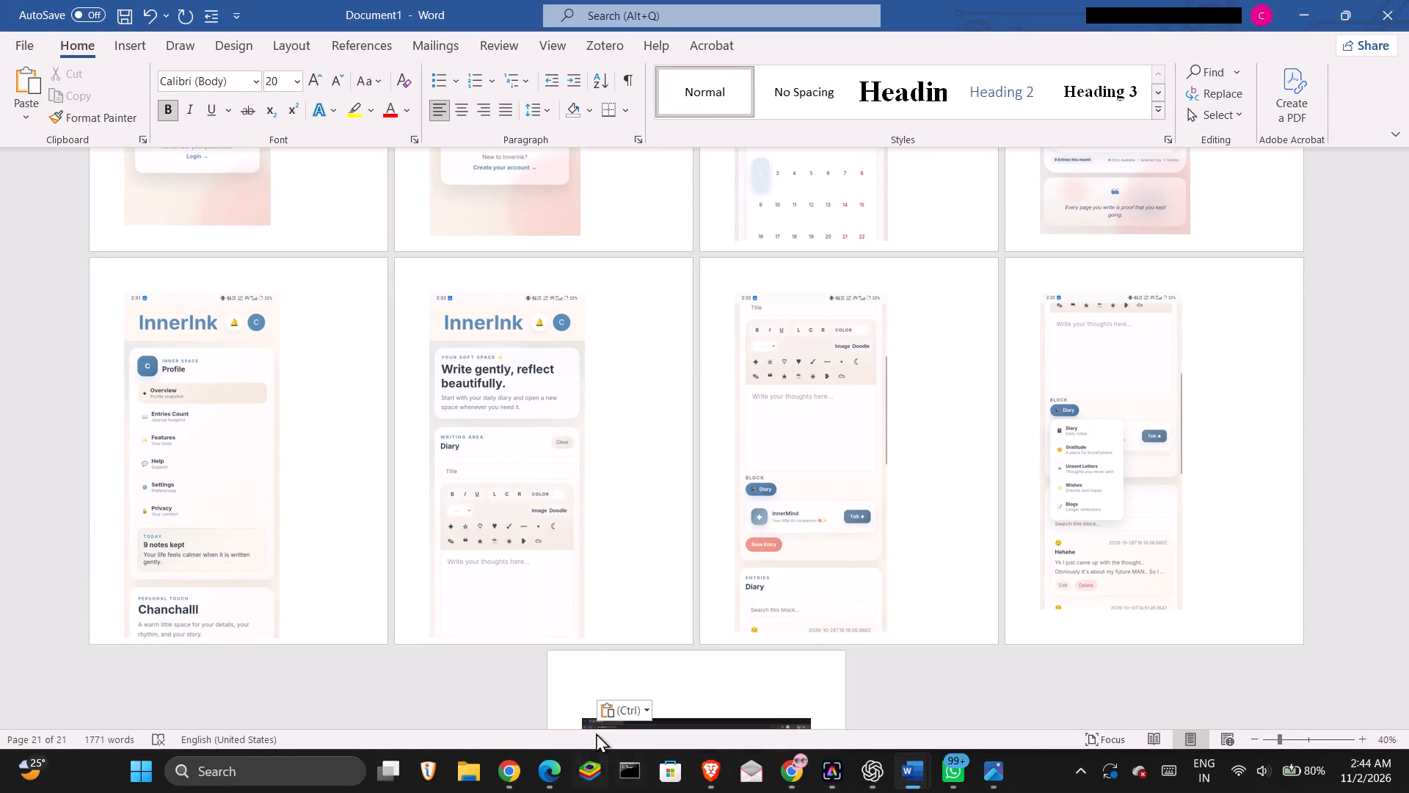
click(619, 700)
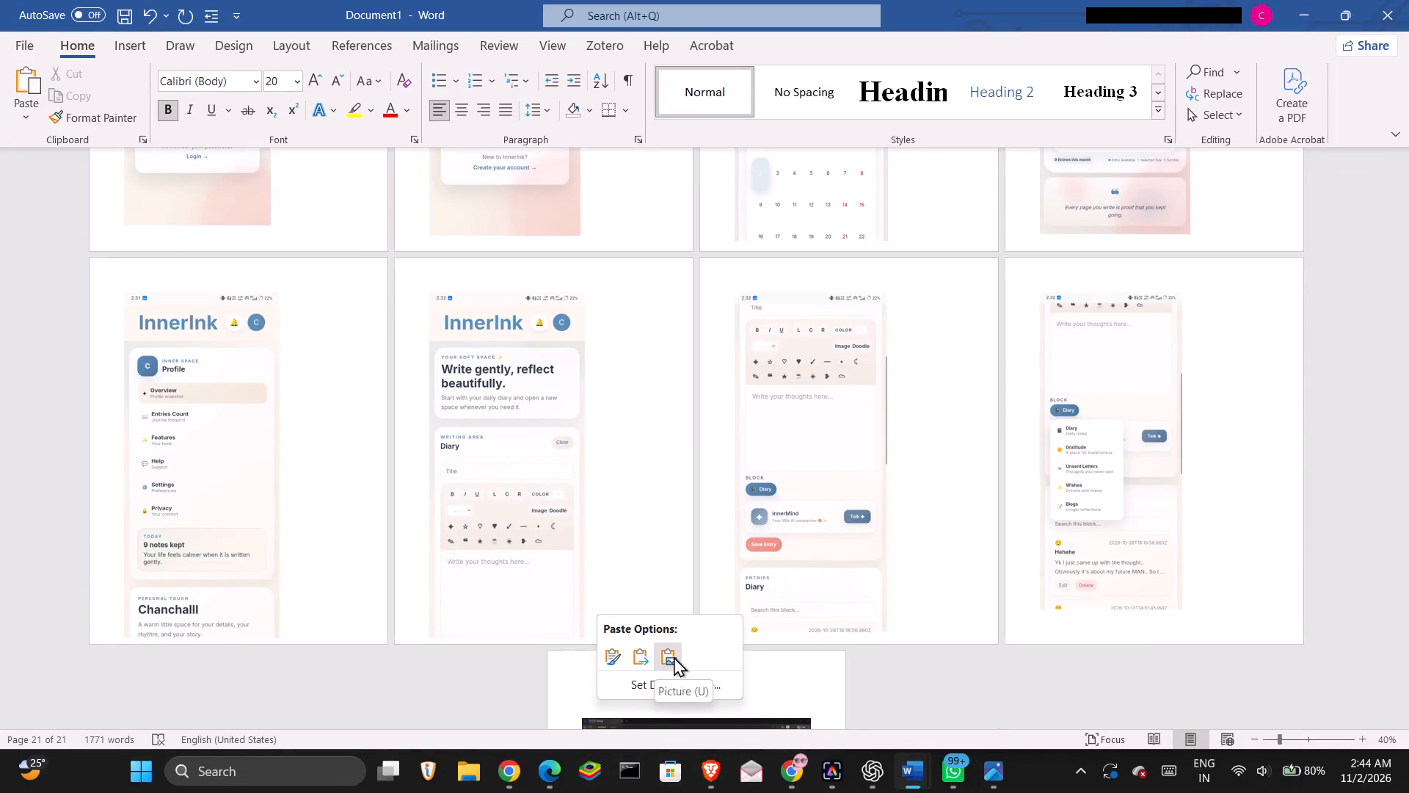
click(674, 656)
Shrink the newly pasted InnerMind AI chat screenshot proportionally so it fits fully on its page, similar in size to the other phone screenshots.
scroll(674, 656, down, 4)
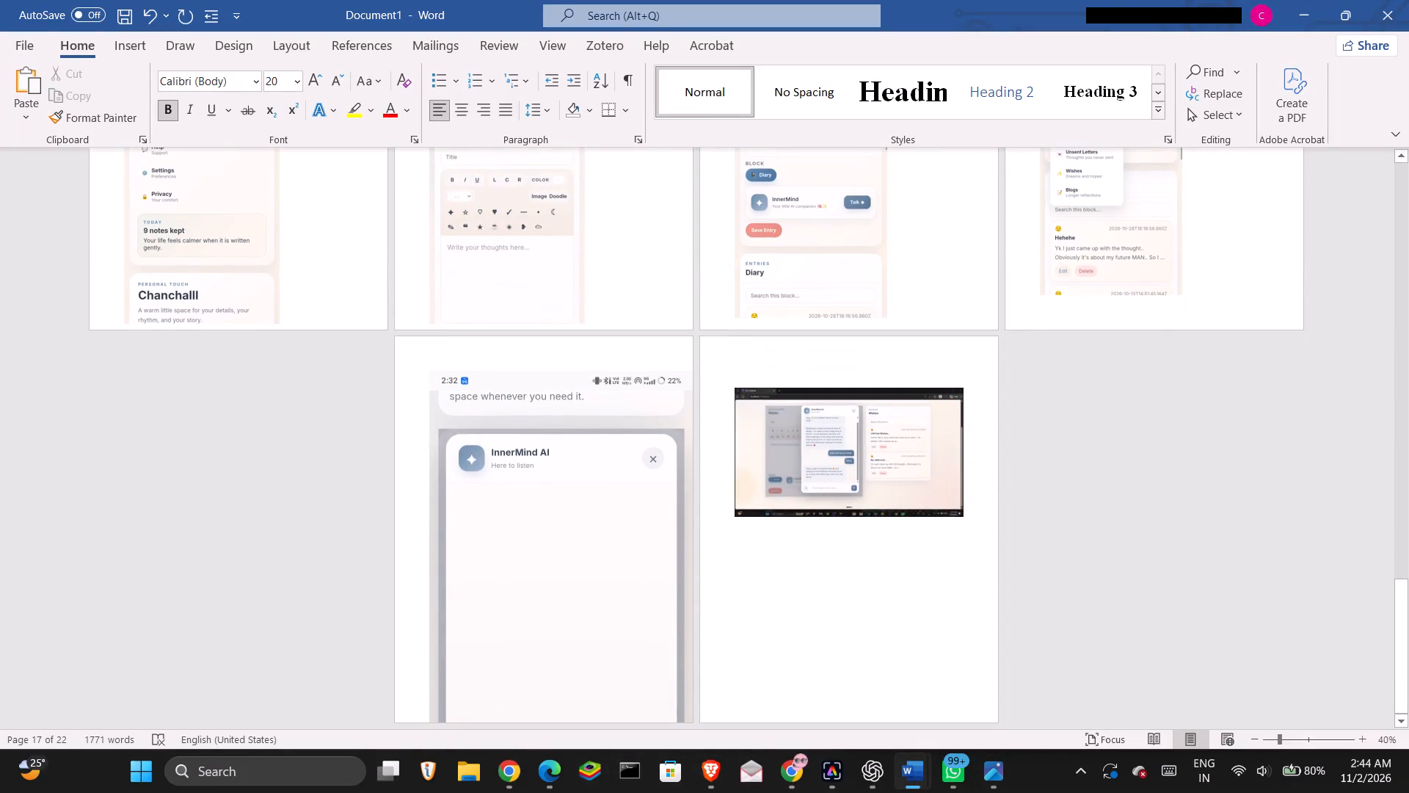
scroll(553, 579, down, 3)
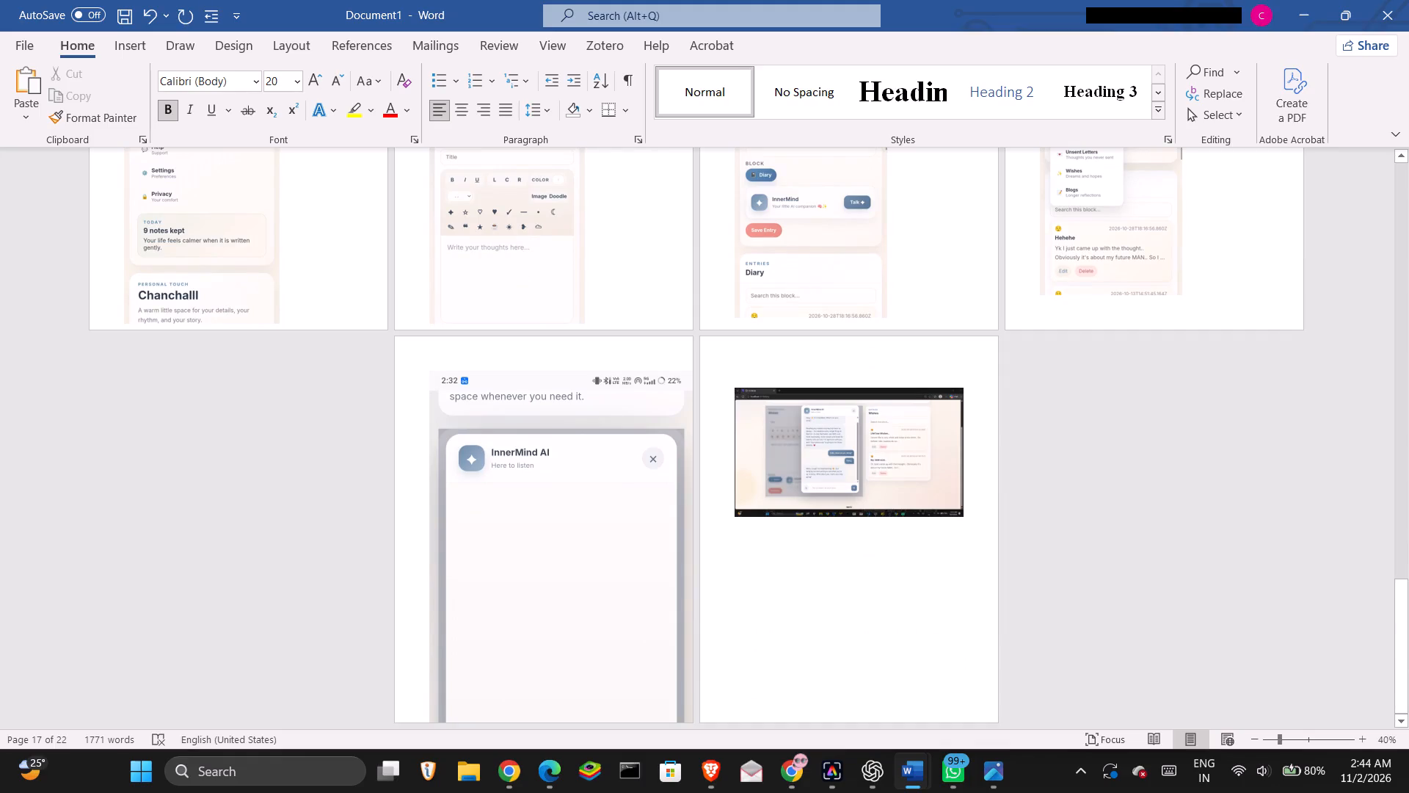
scroll(669, 507, down, 3)
click(472, 396)
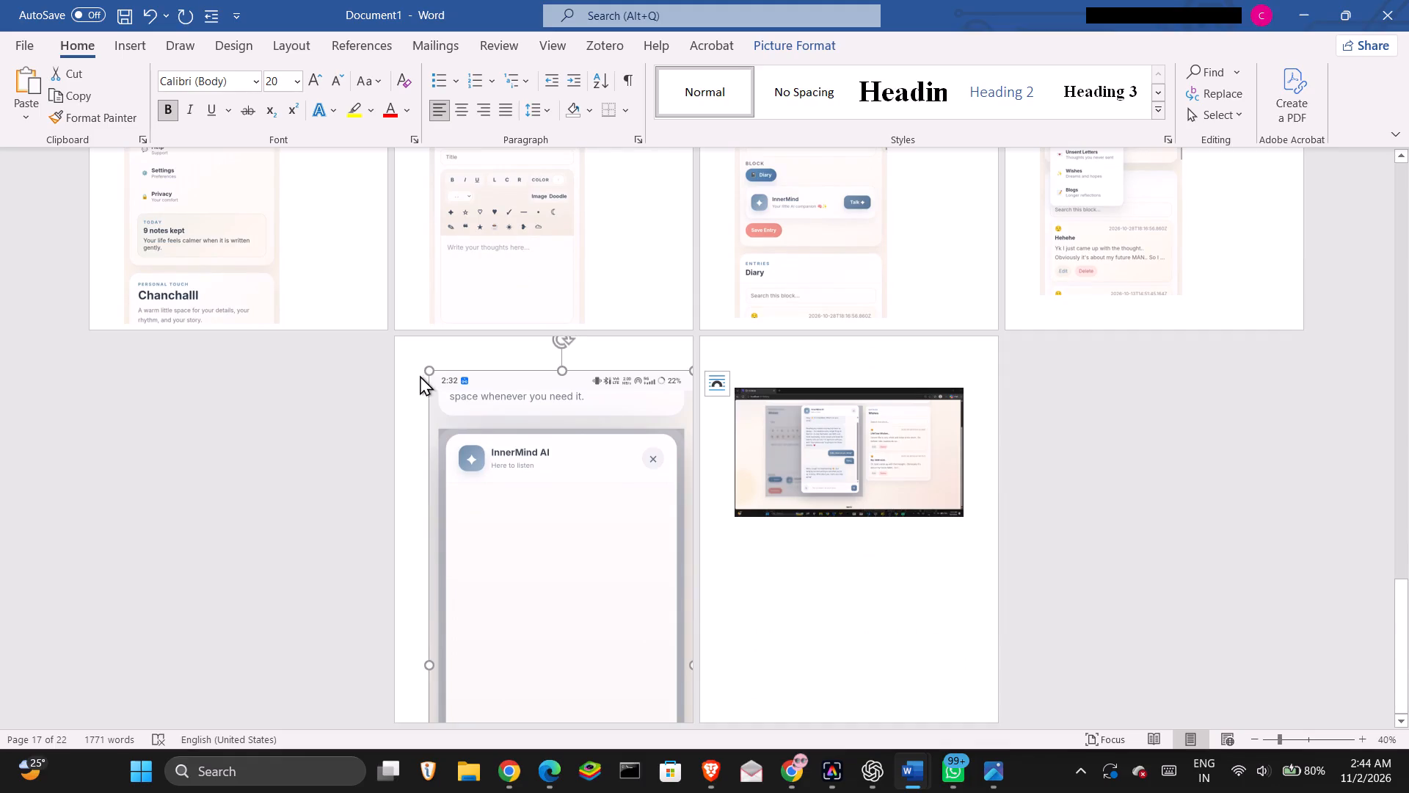
drag(429, 370, 605, 620)
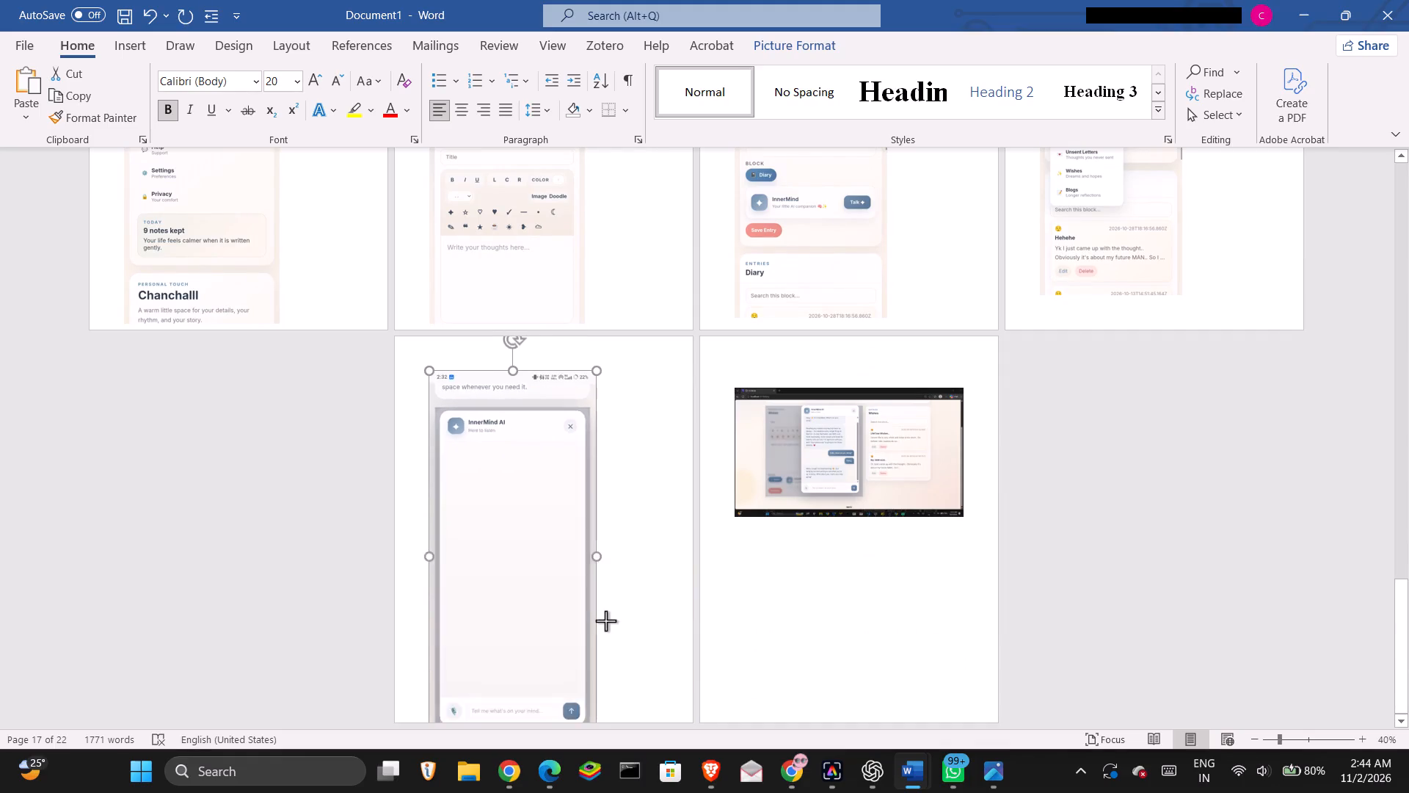
drag(605, 620, 604, 631)
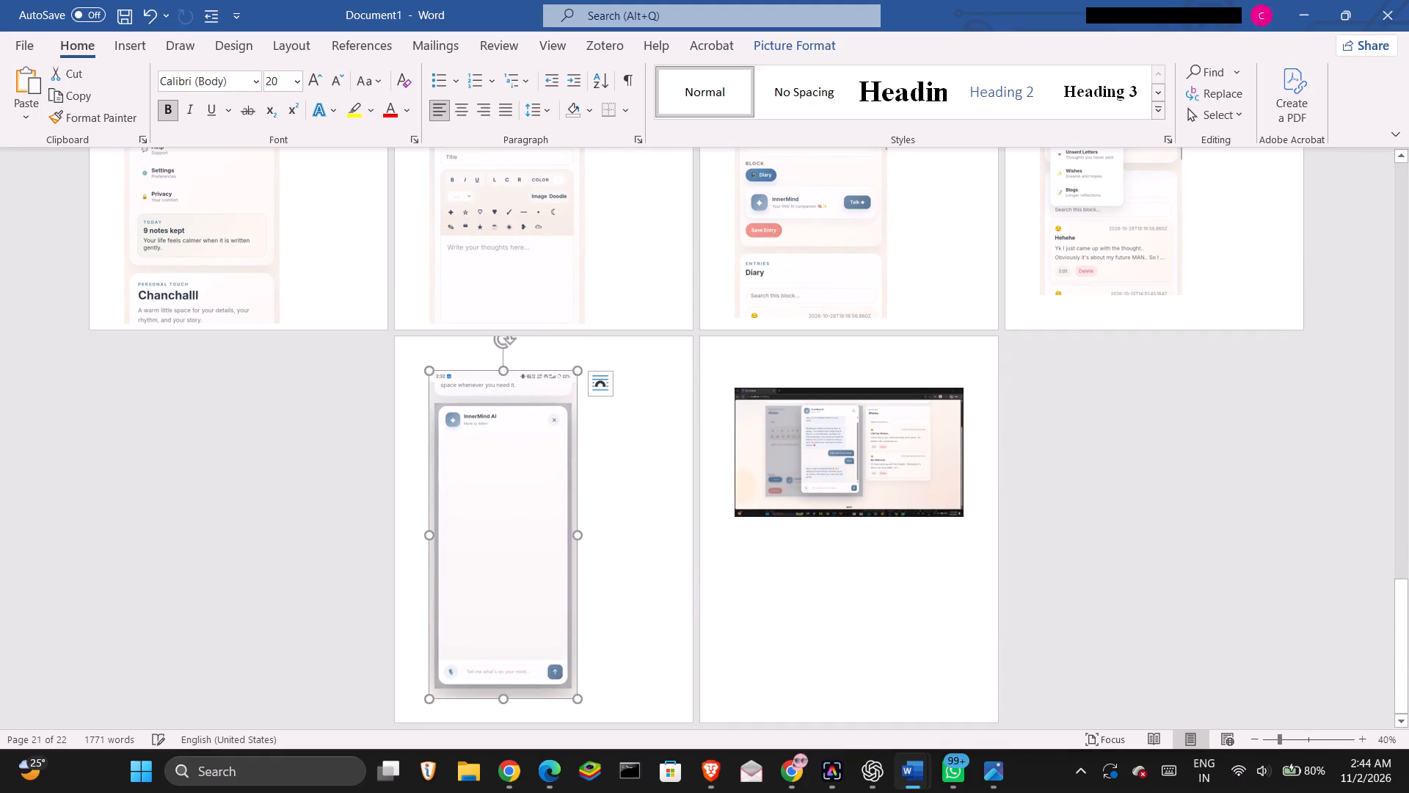
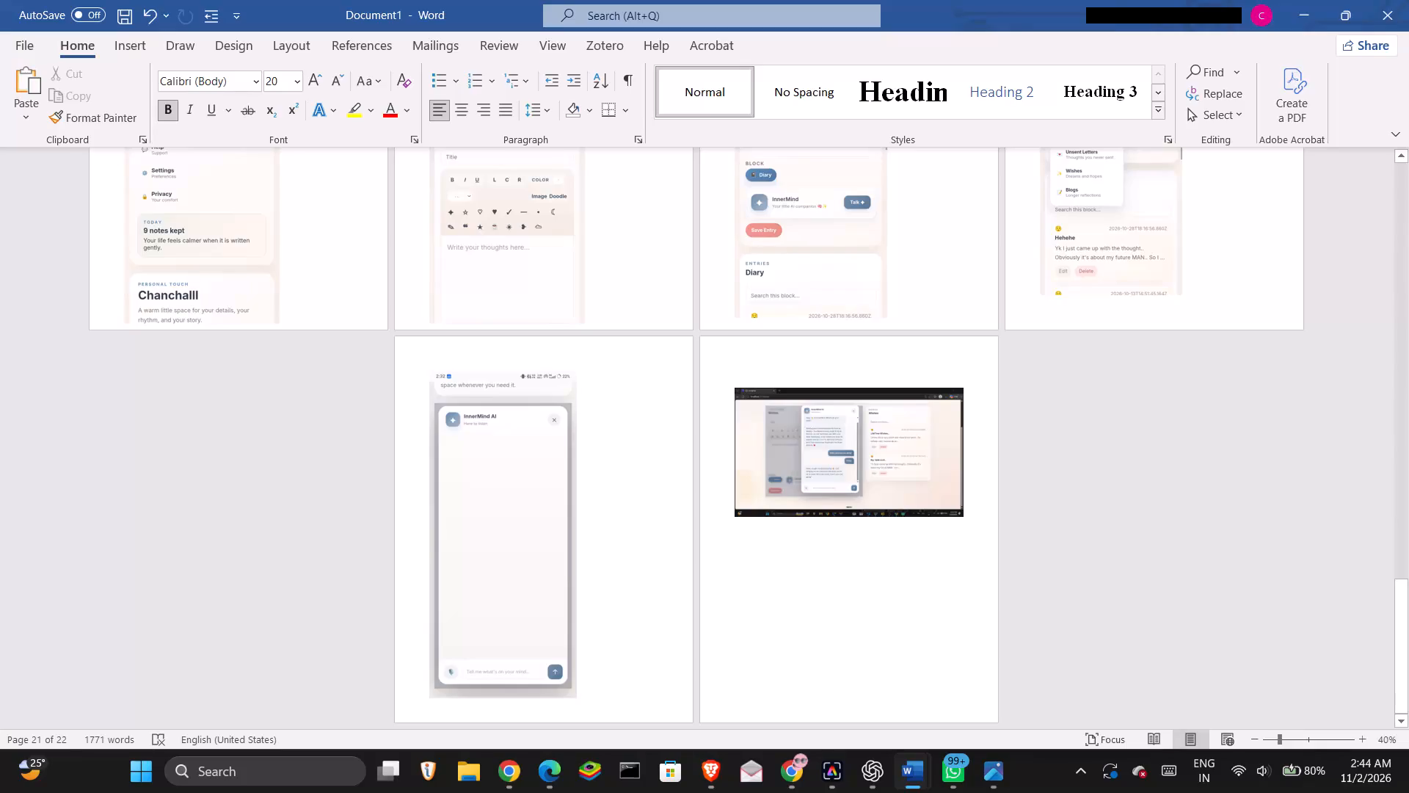
Insert the copied InnerMind AI voice-call screenshot as a picture on a new line before the desktop chat screenshot.
key(Return)
key(ctrl+v)
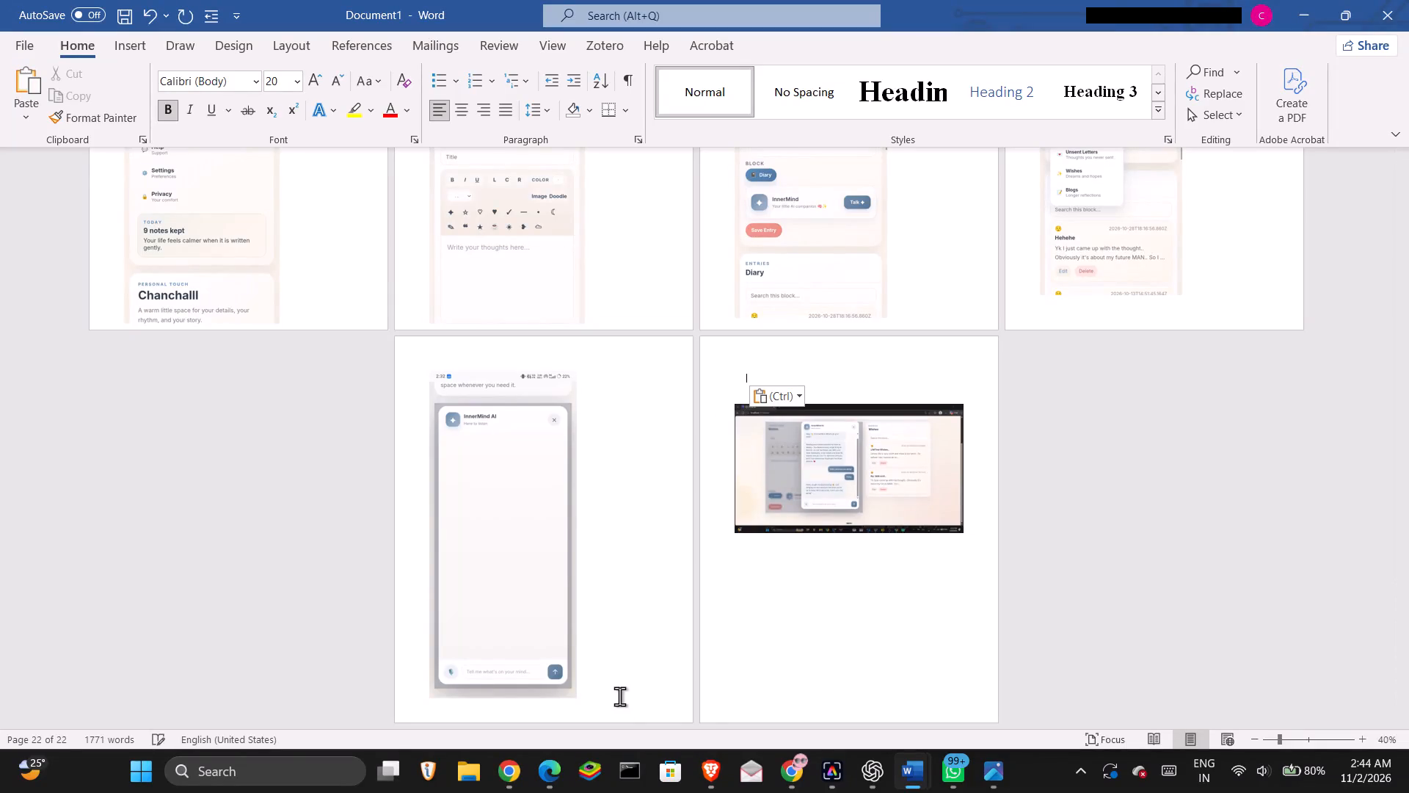
click(768, 395)
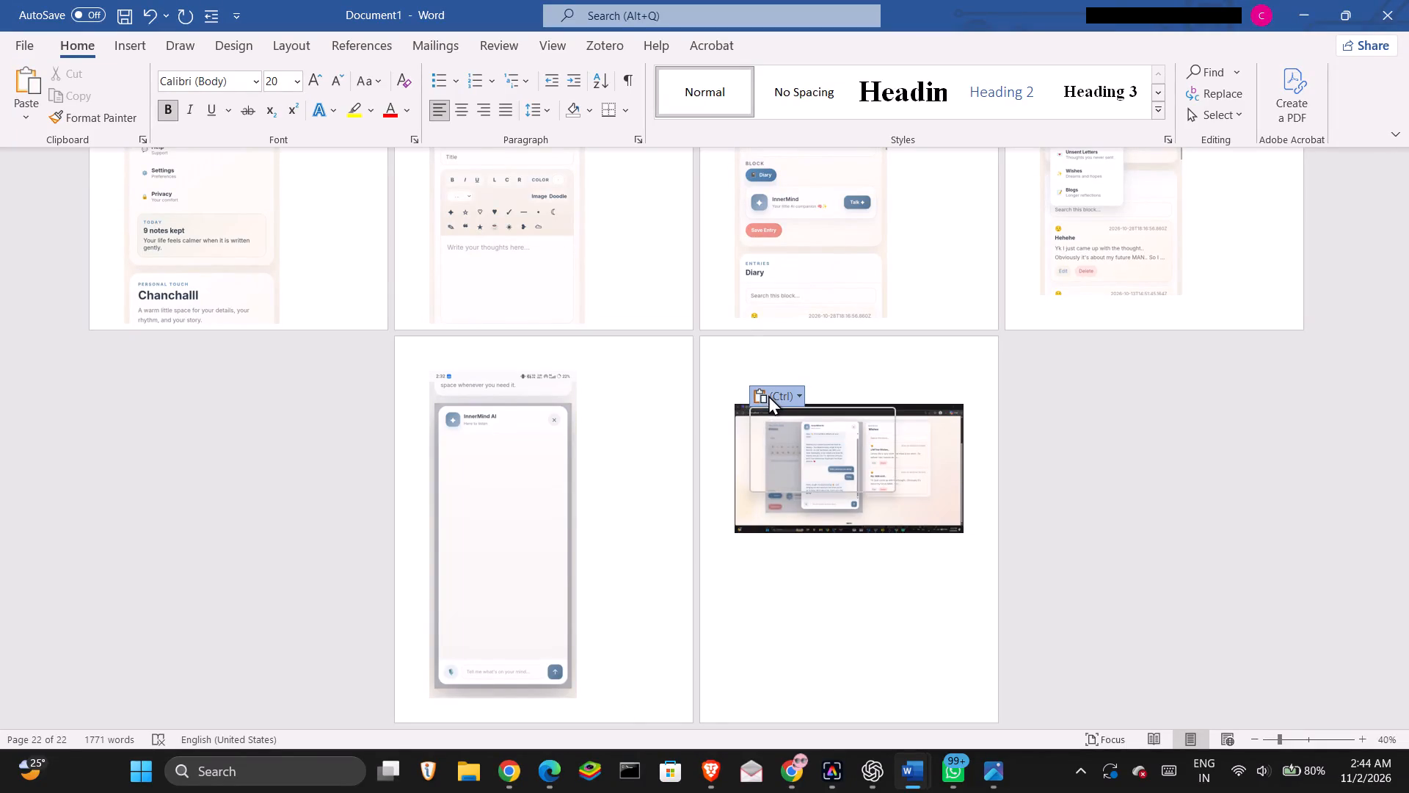
click(819, 447)
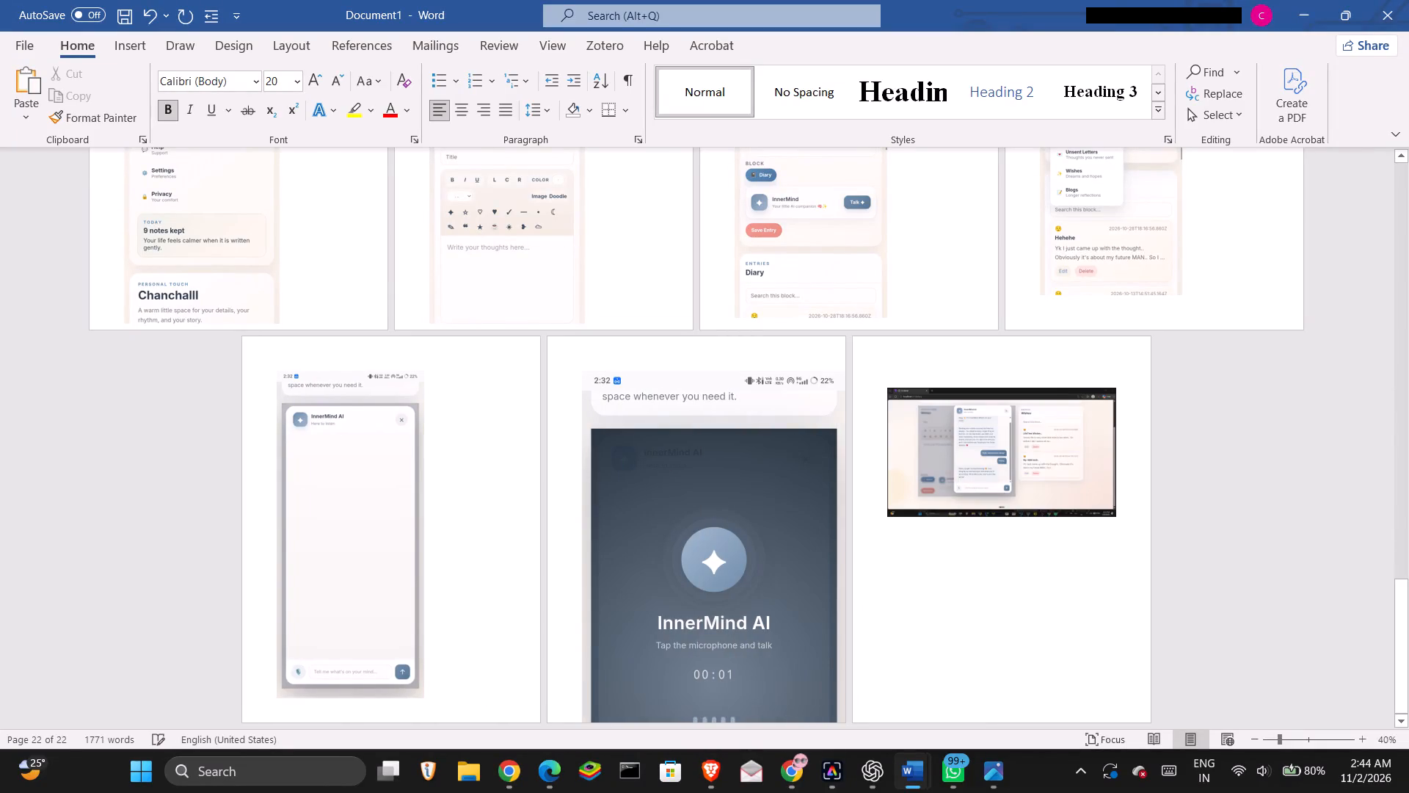
Shrink the pasted InnerMind AI voice-call screenshot proportionally so it fits fully on its page, similar in size to the empty-chat screenshot.
click(611, 393)
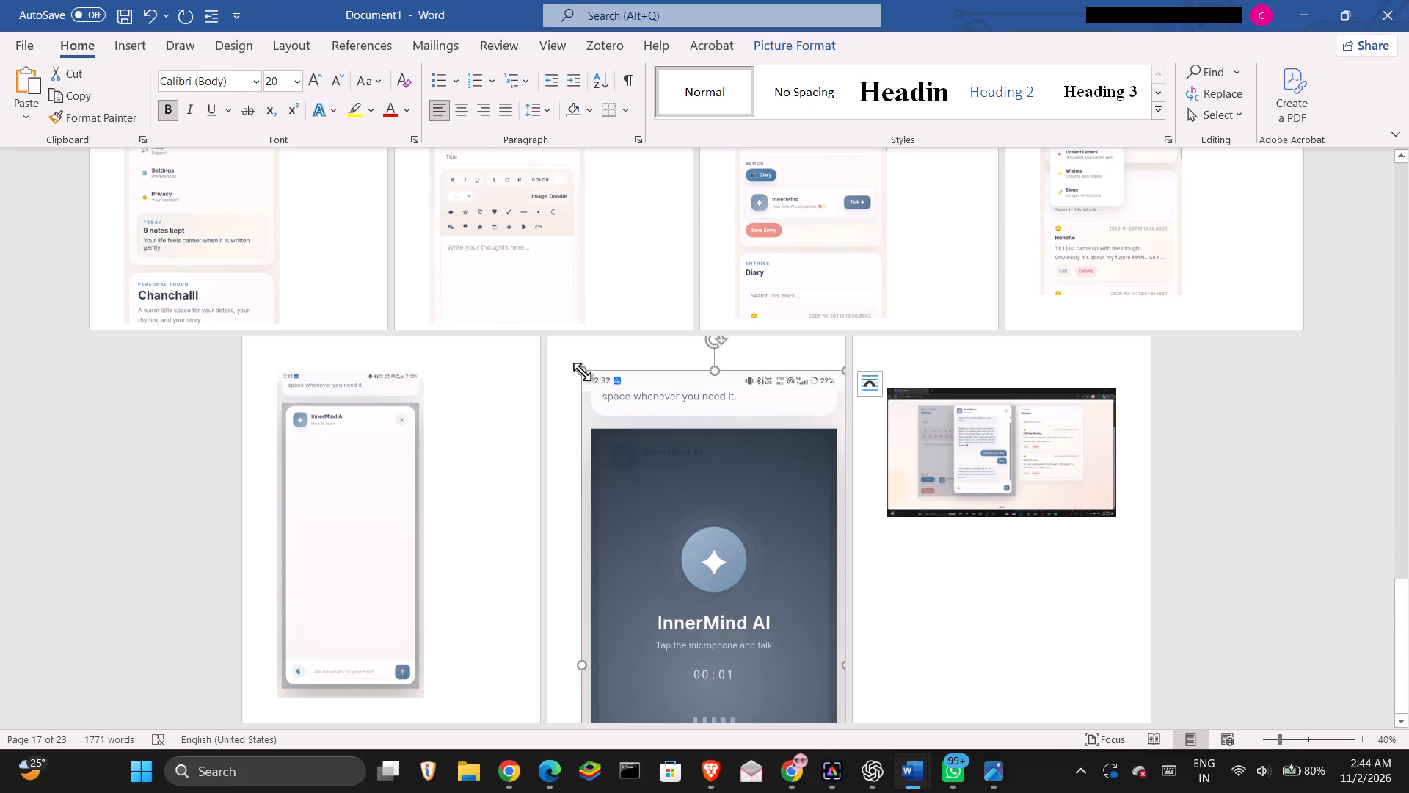
drag(582, 372, 782, 625)
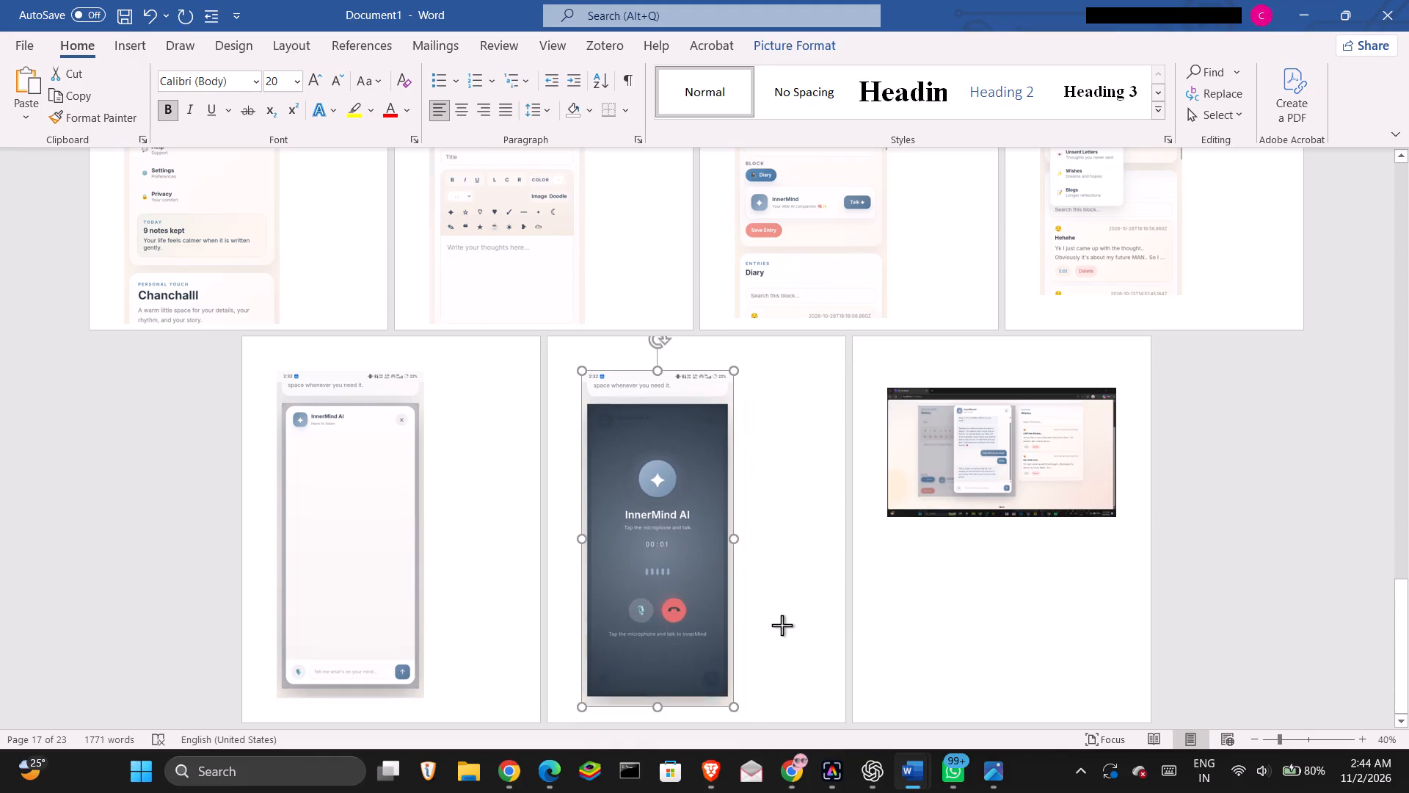
drag(782, 625, 784, 626)
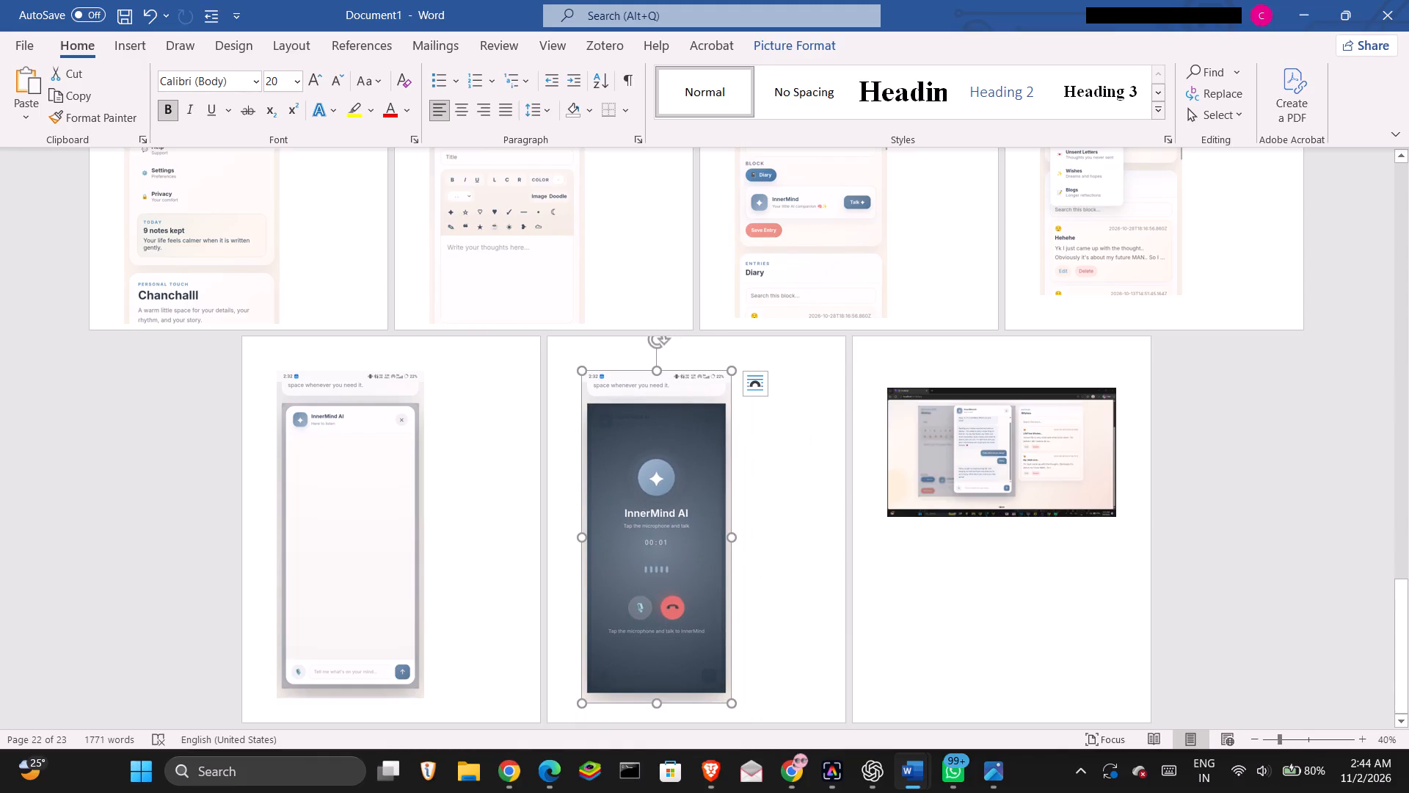
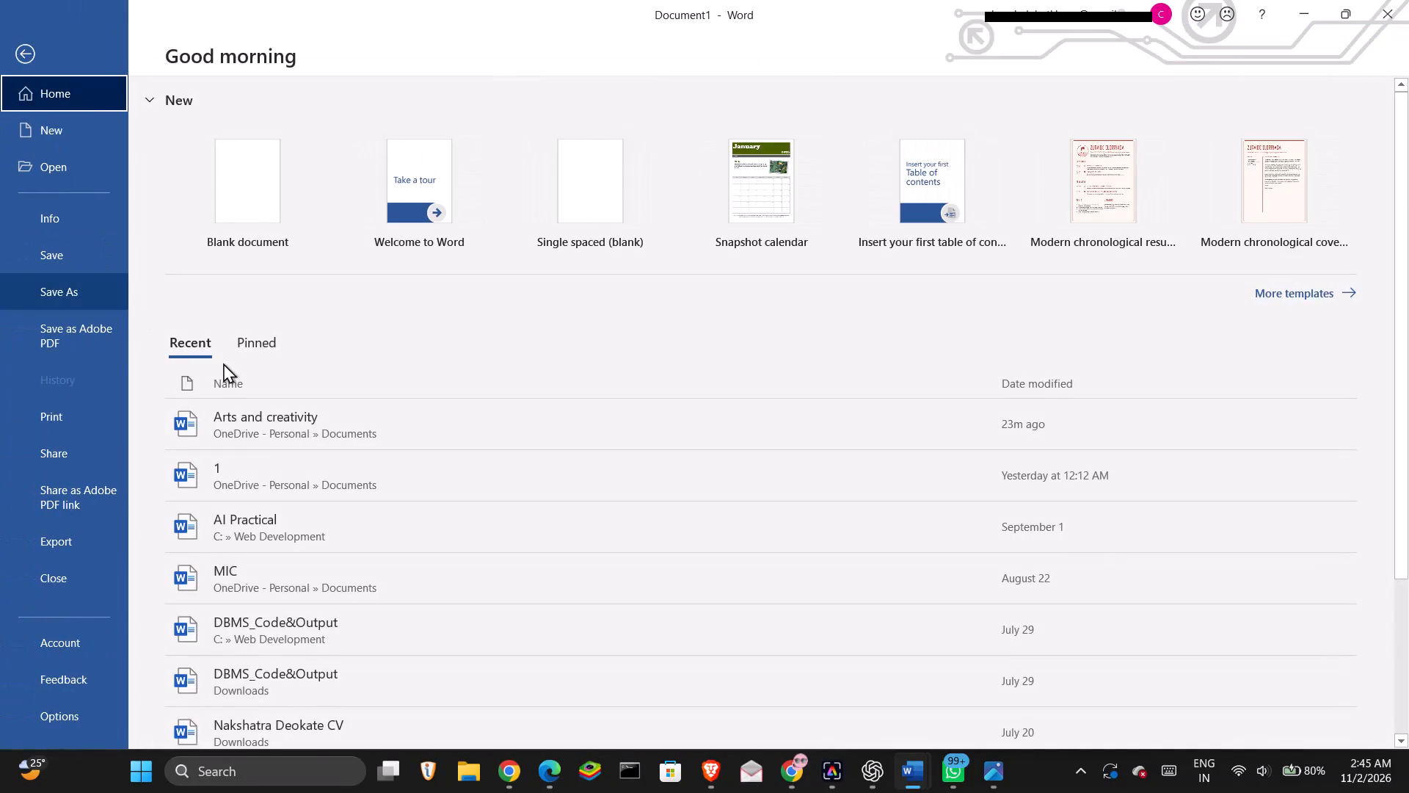
Save a PDF copy of the document in the Downloads folder, named "Innerink project file".
click(73, 274)
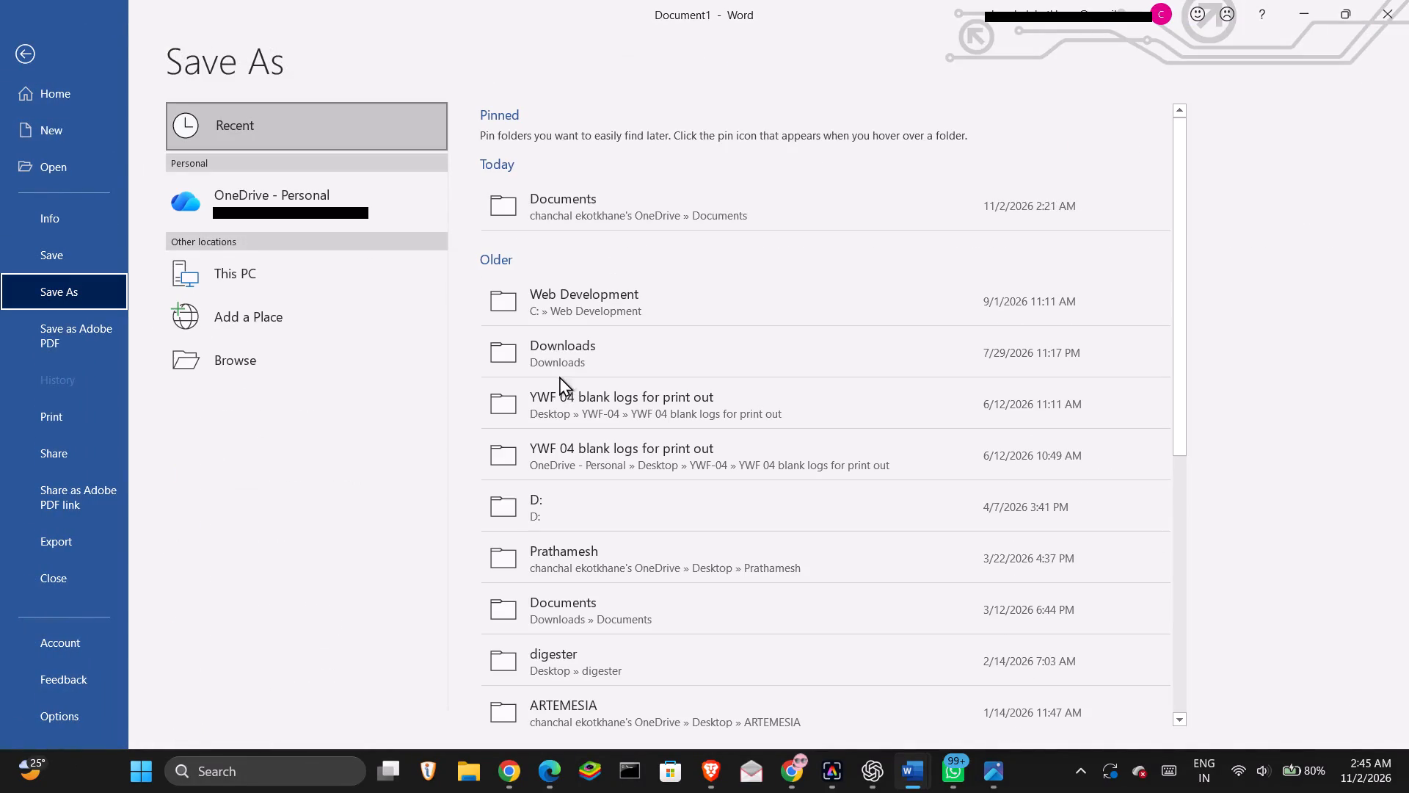
click(567, 362)
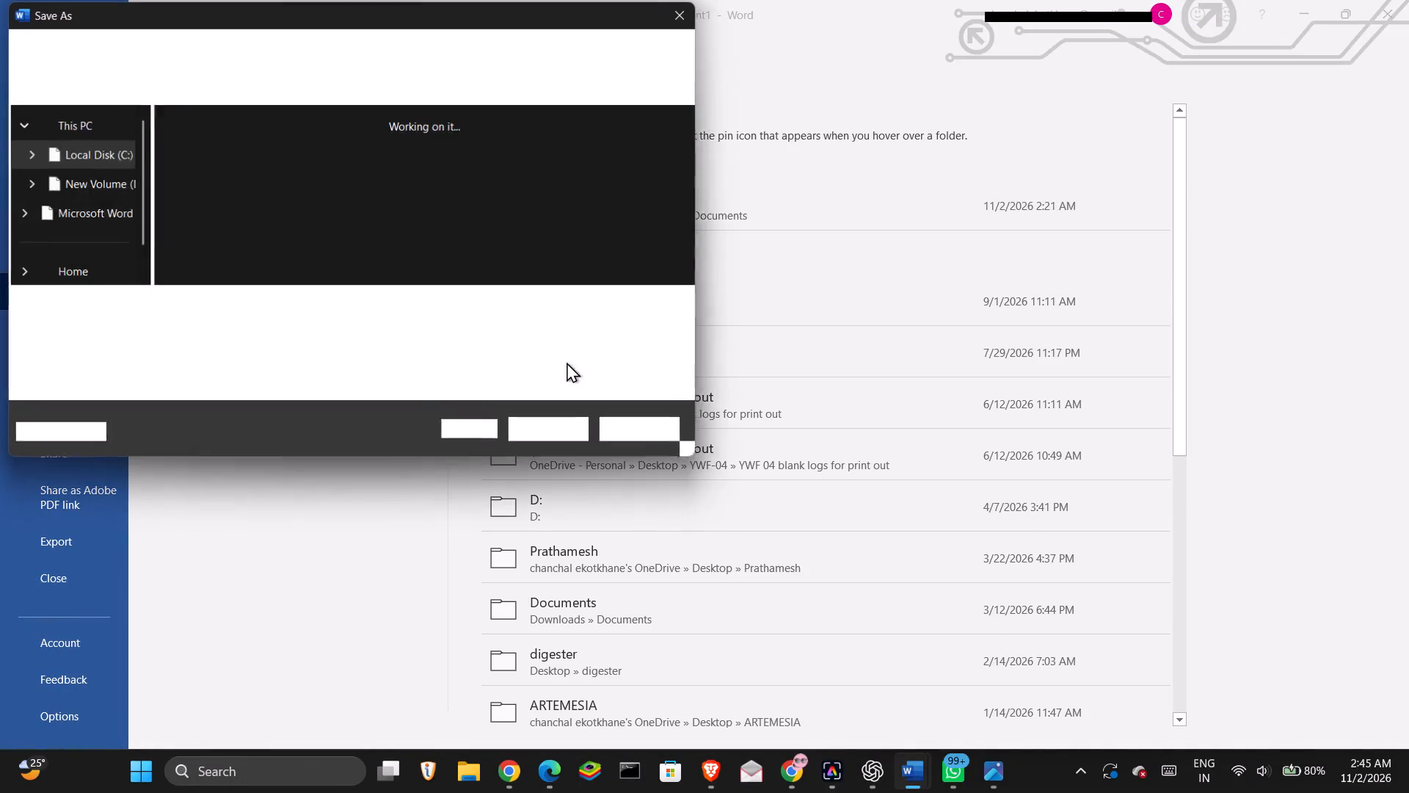
click(449, 295)
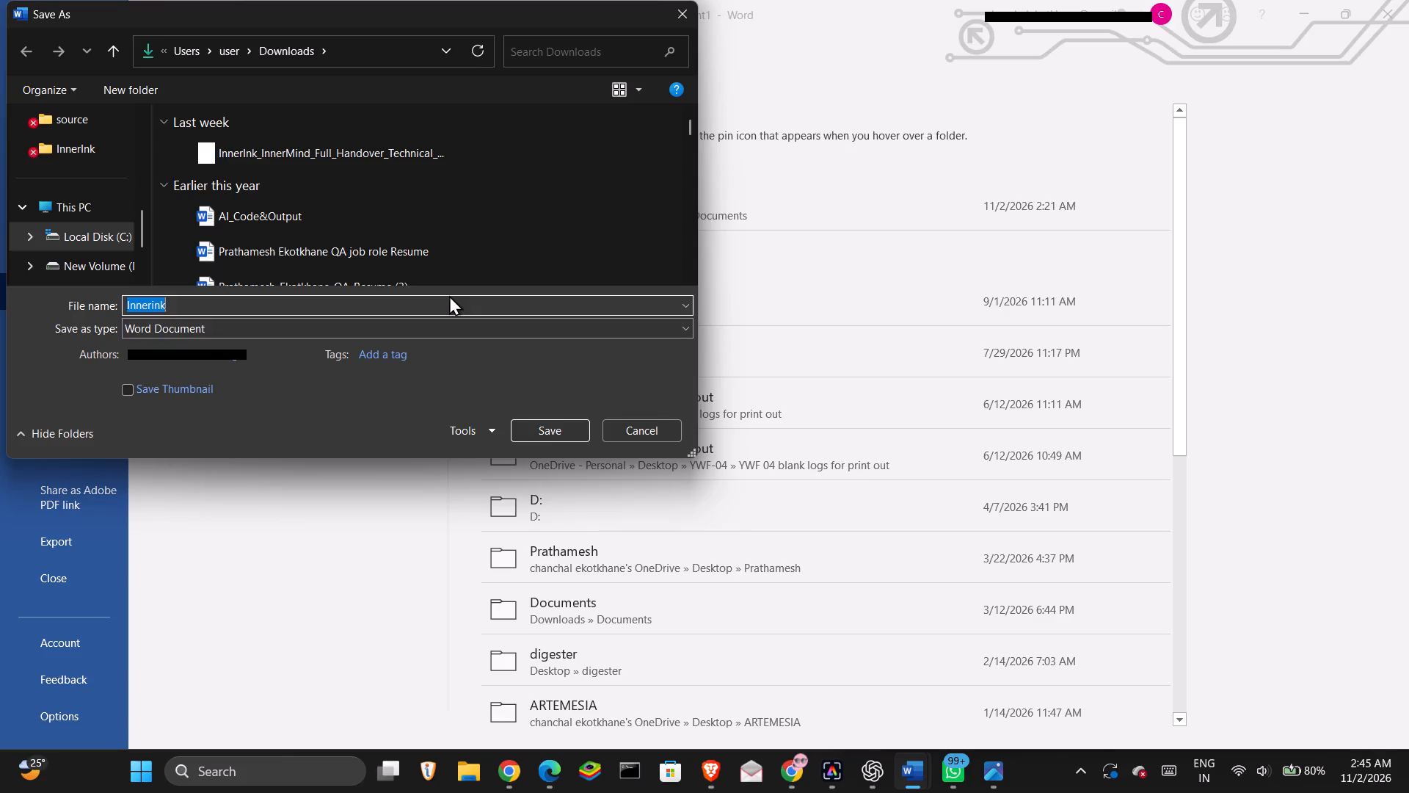
key(space)
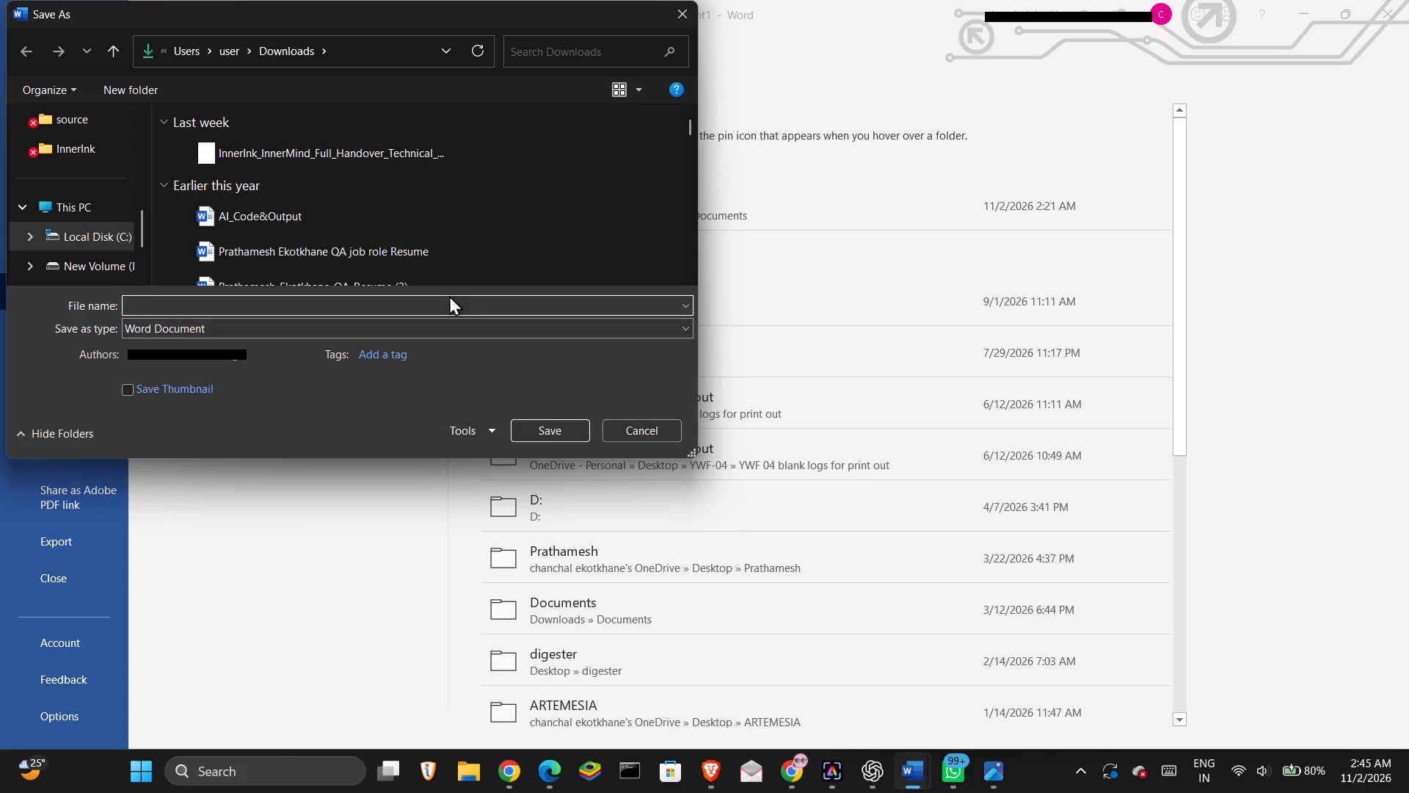
key(shift+i)
text(nnerink project file)
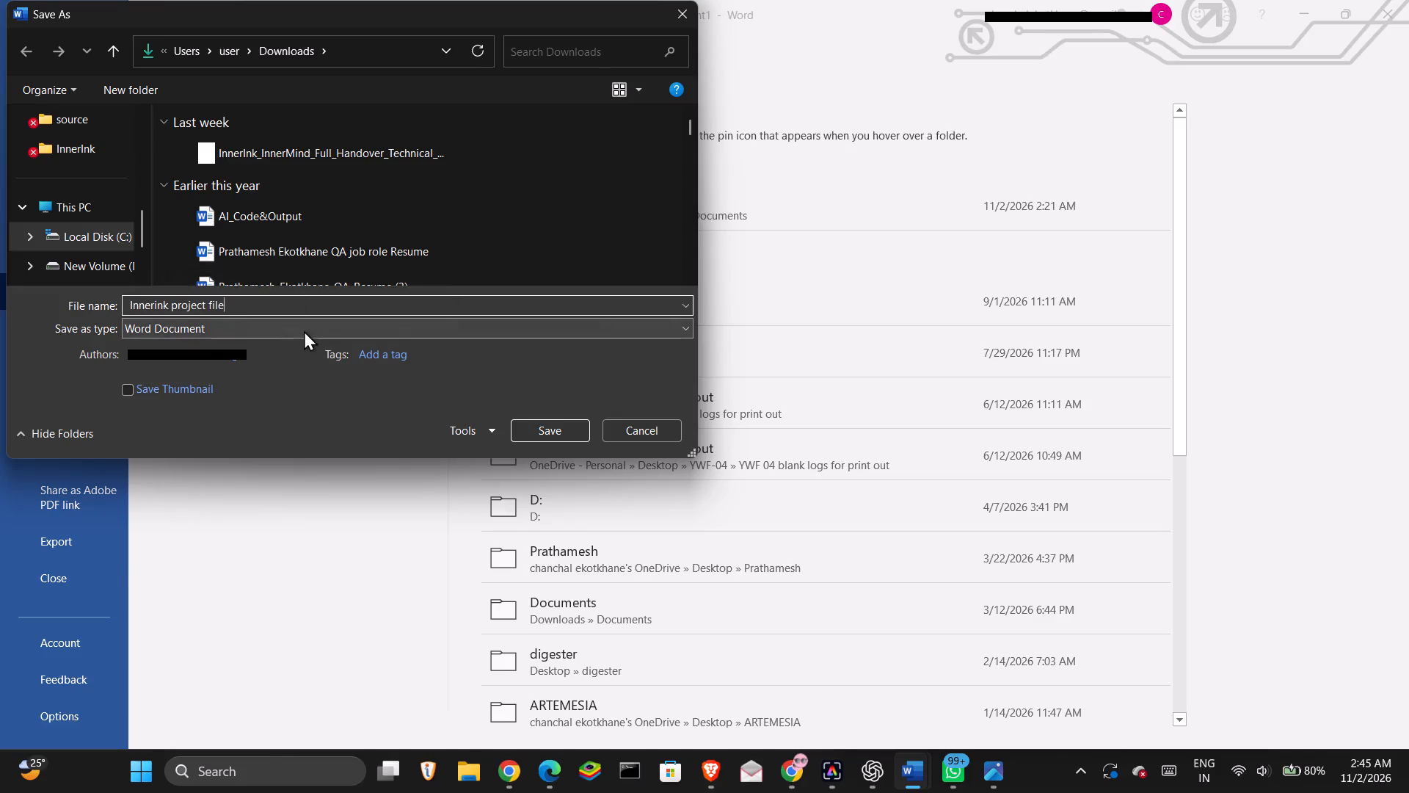
click(304, 330)
click(164, 428)
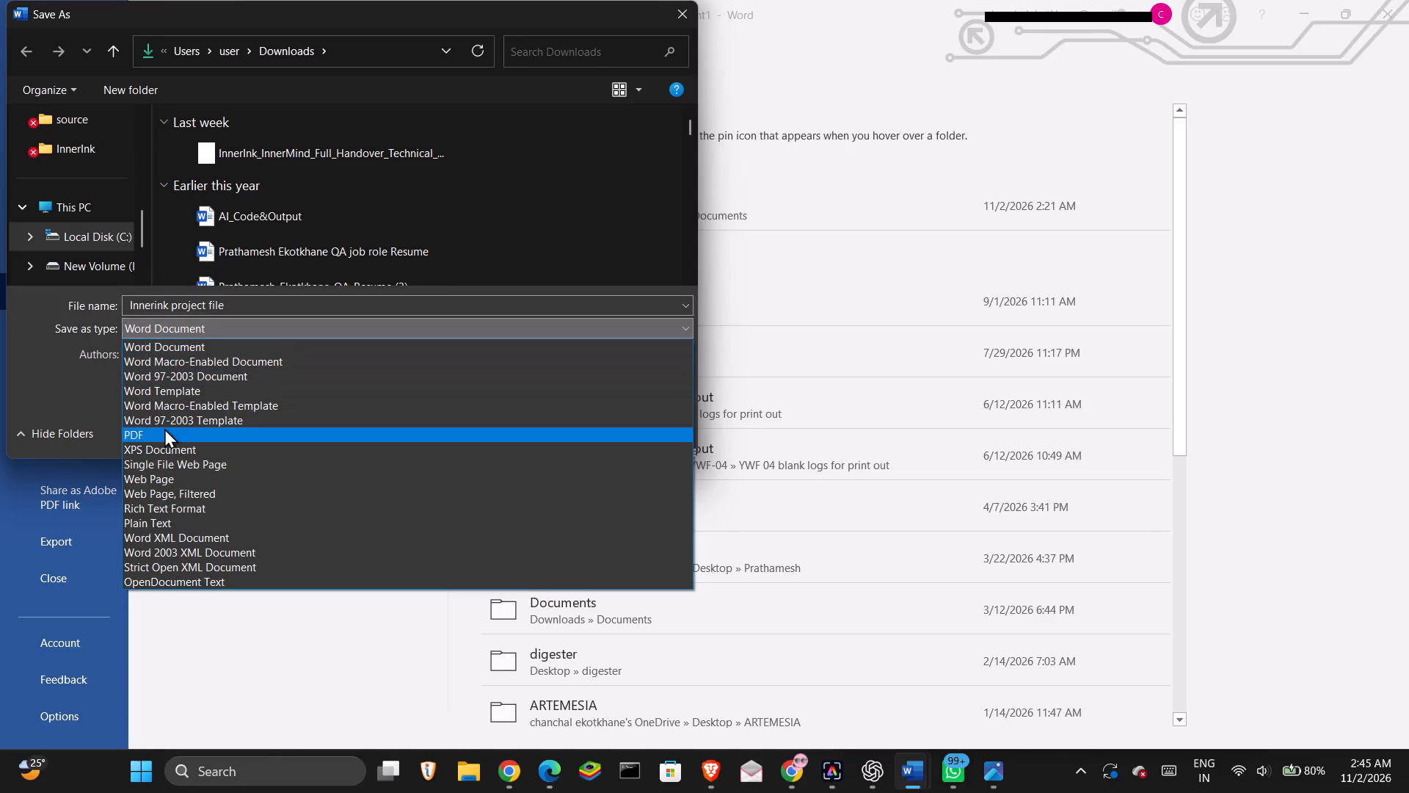
click(553, 463)
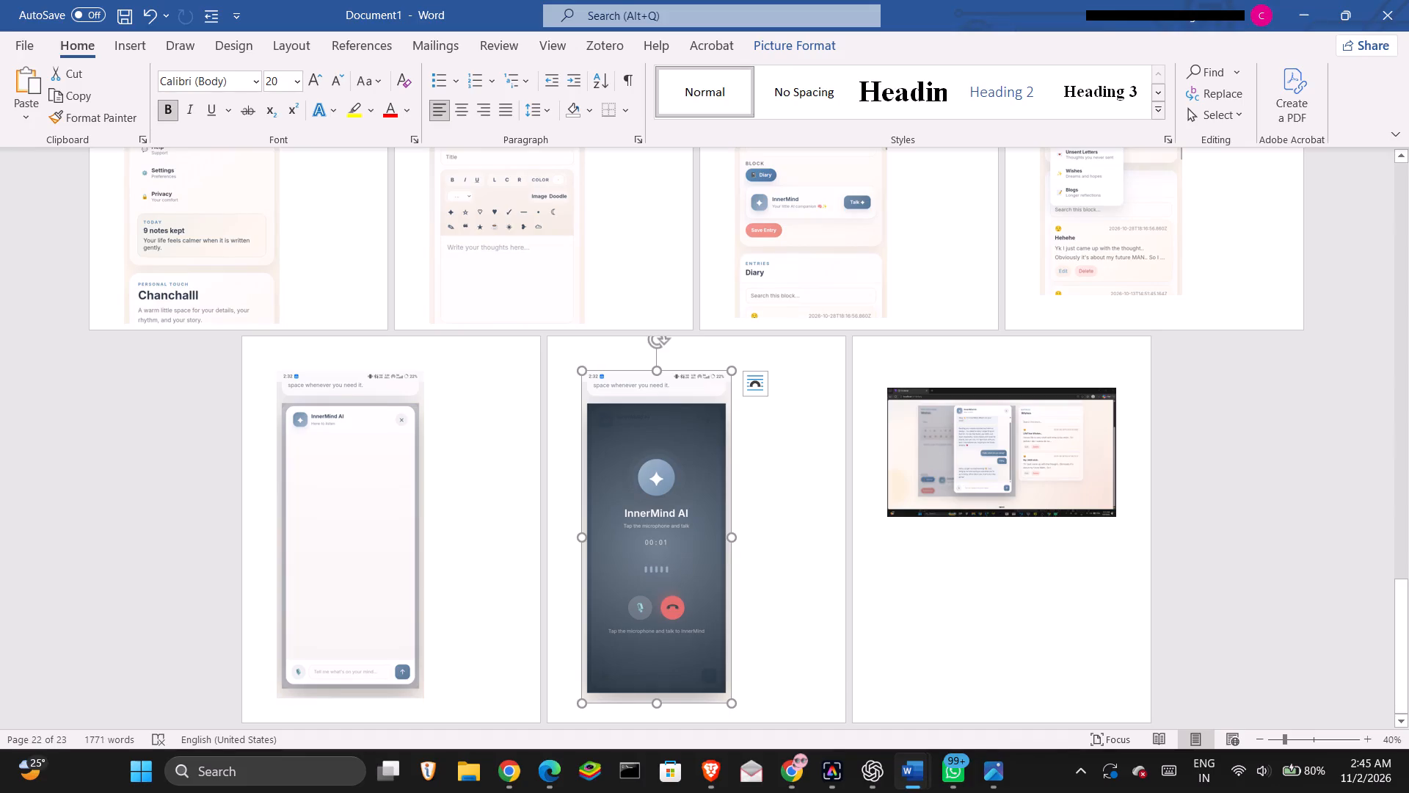
Skim the first pages of the exported Innerink project PDF in Acrobat, and close it.
scroll(553, 463, down, 3)
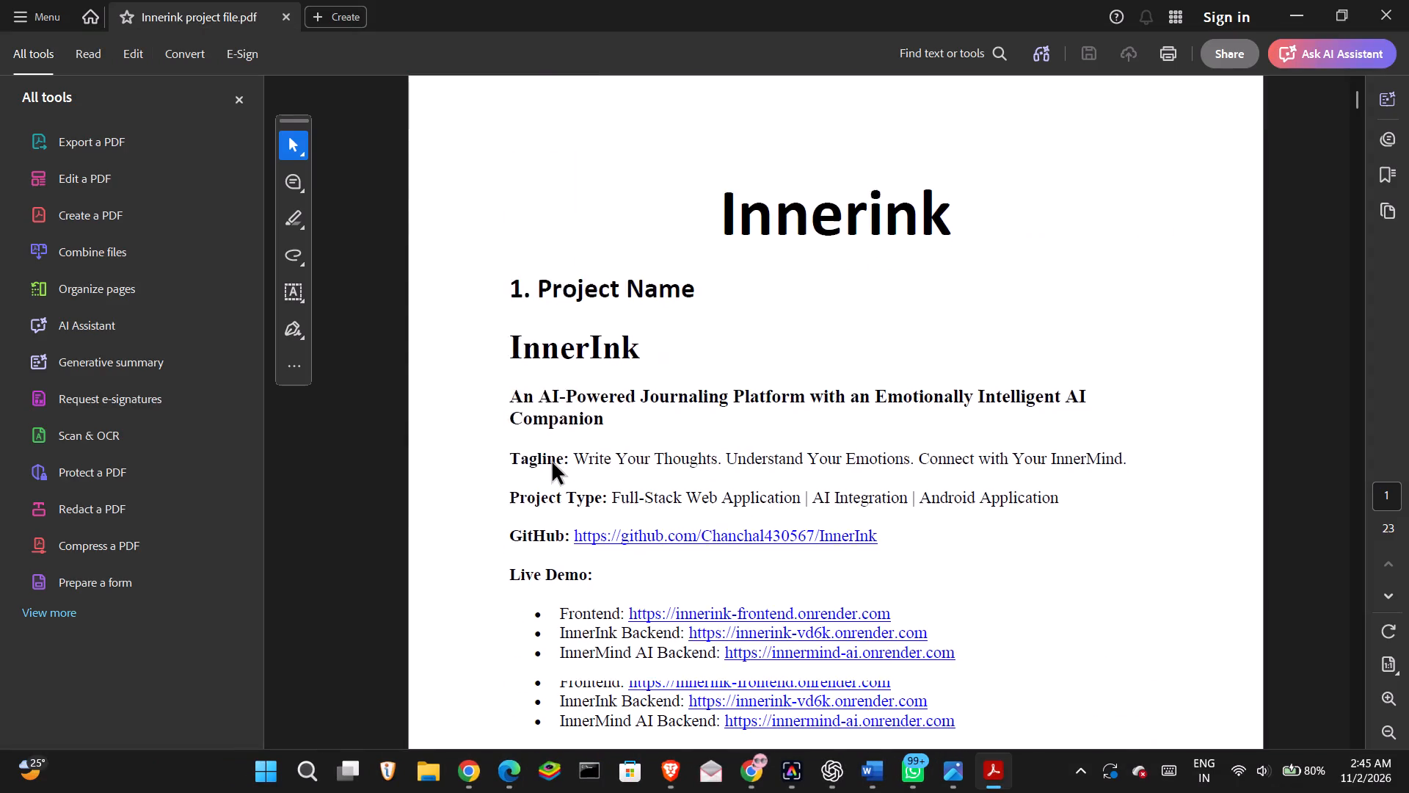
scroll(553, 463, down, 3)
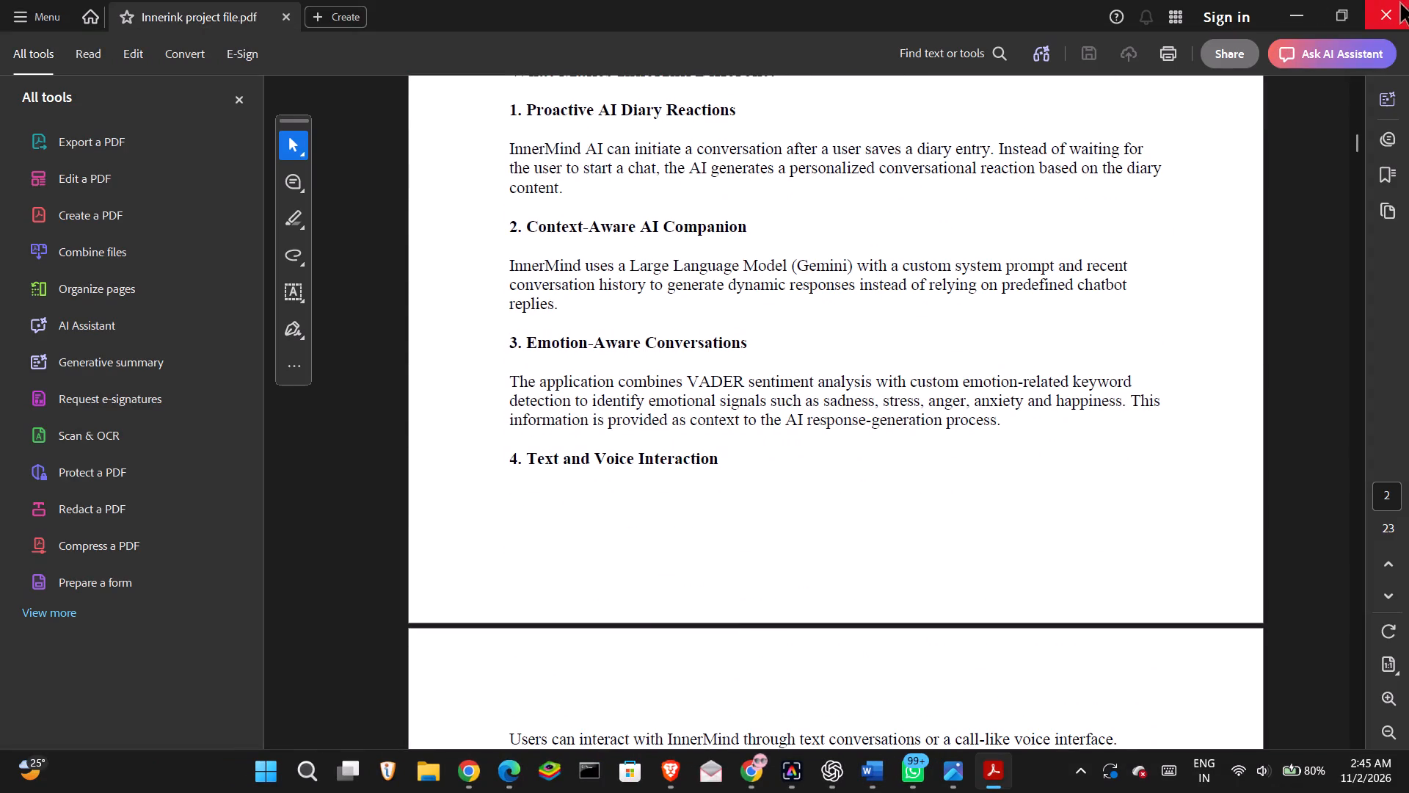
click(1393, 10)
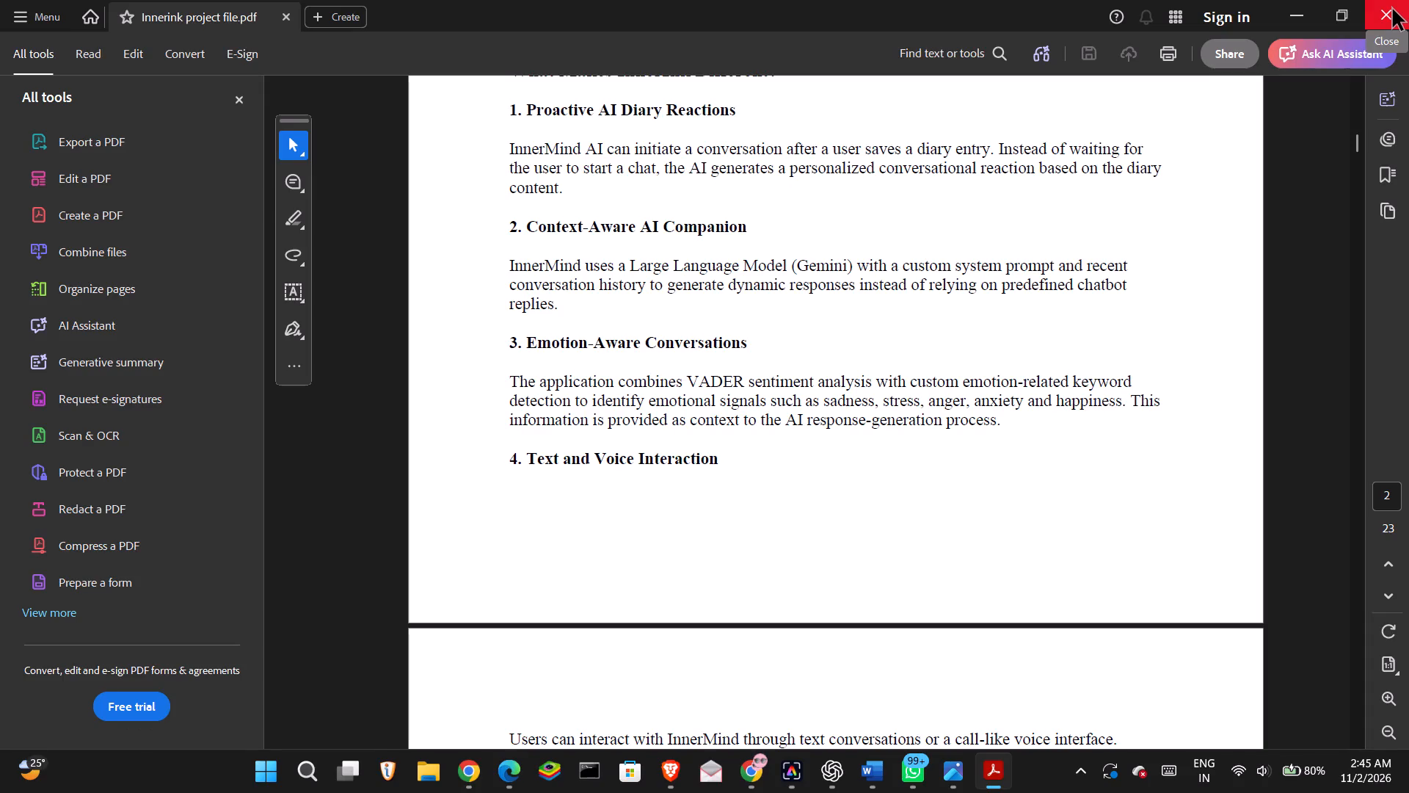
click(1393, 10)
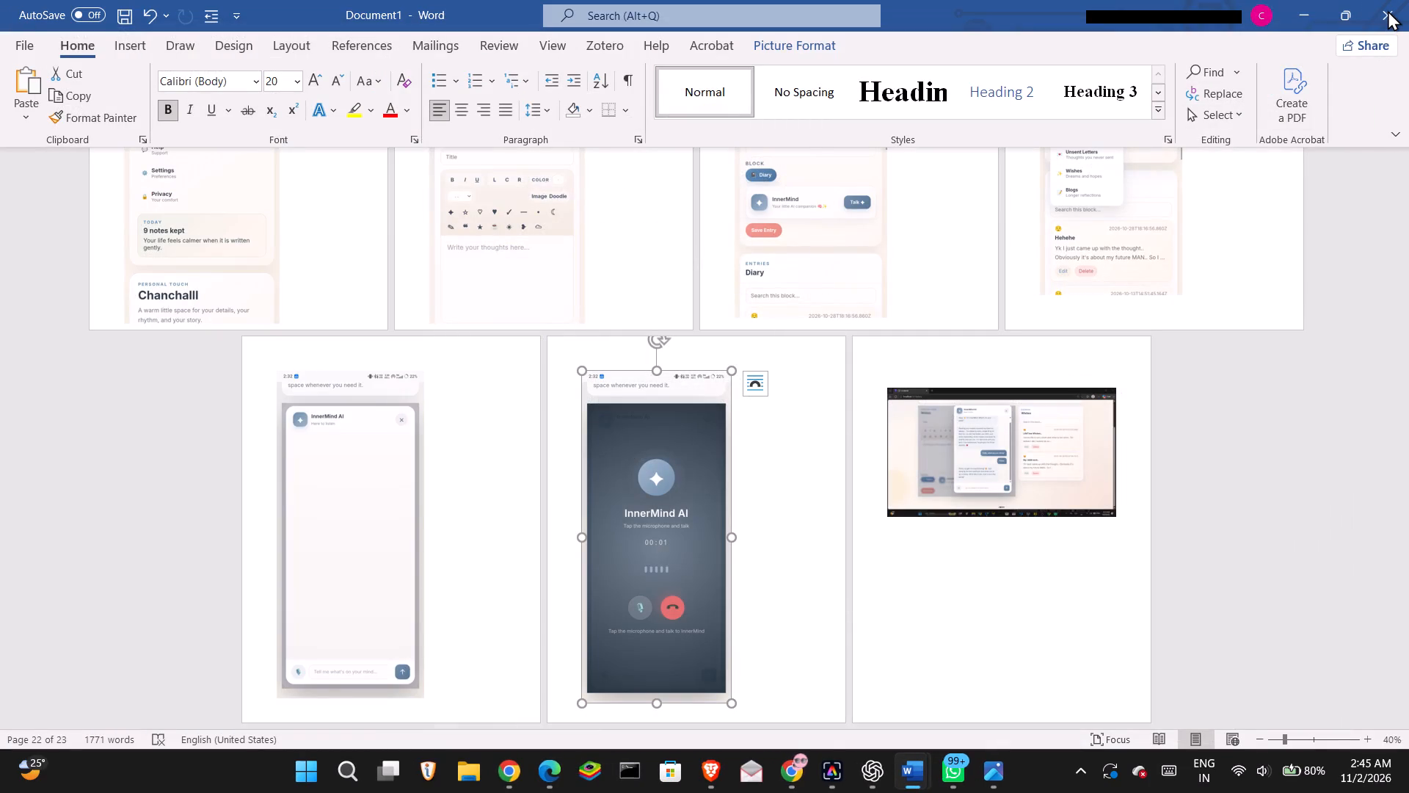
Close the Word document, saving it as Innerink.docx in the OneDrive Documents folder.
click(1388, 10)
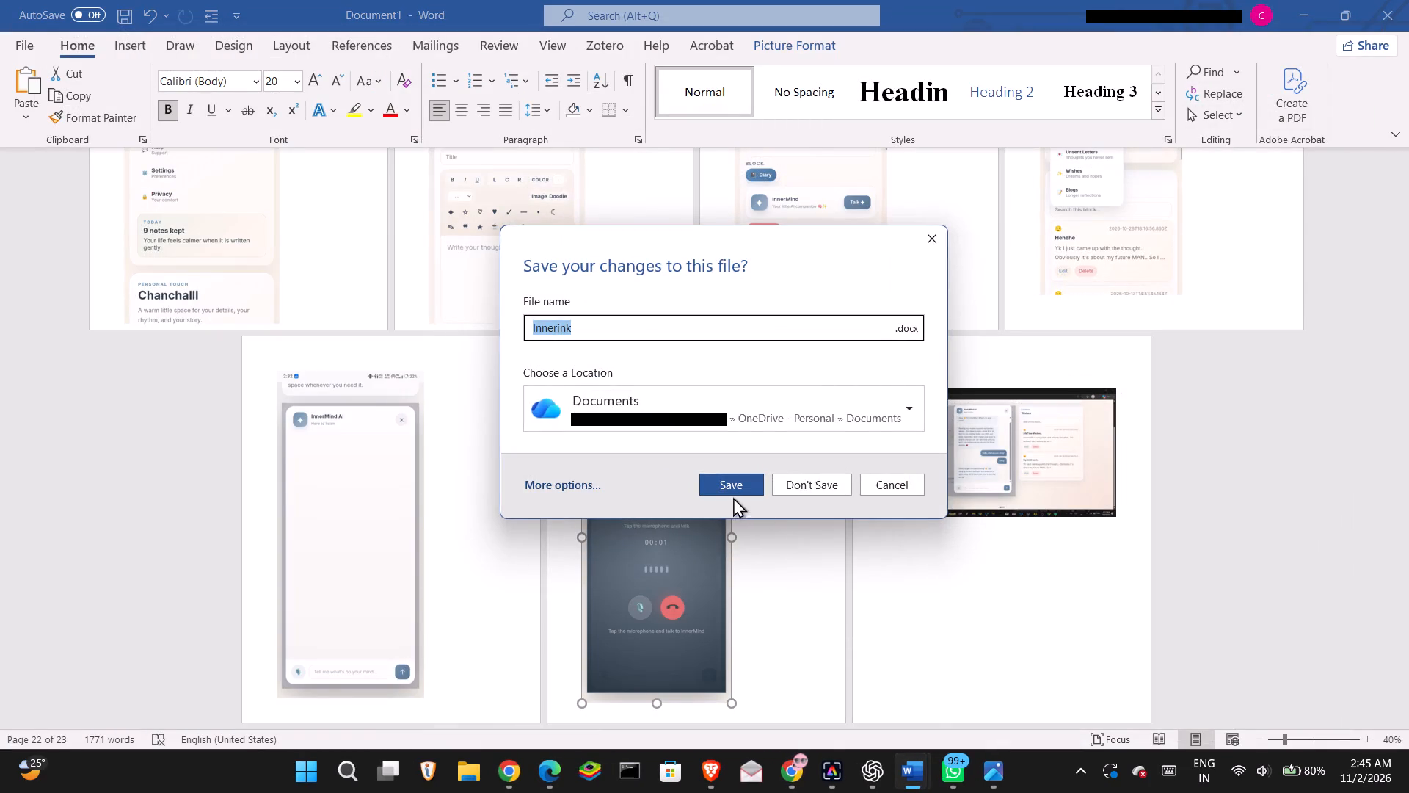
drag(740, 471, 744, 478)
click(744, 478)
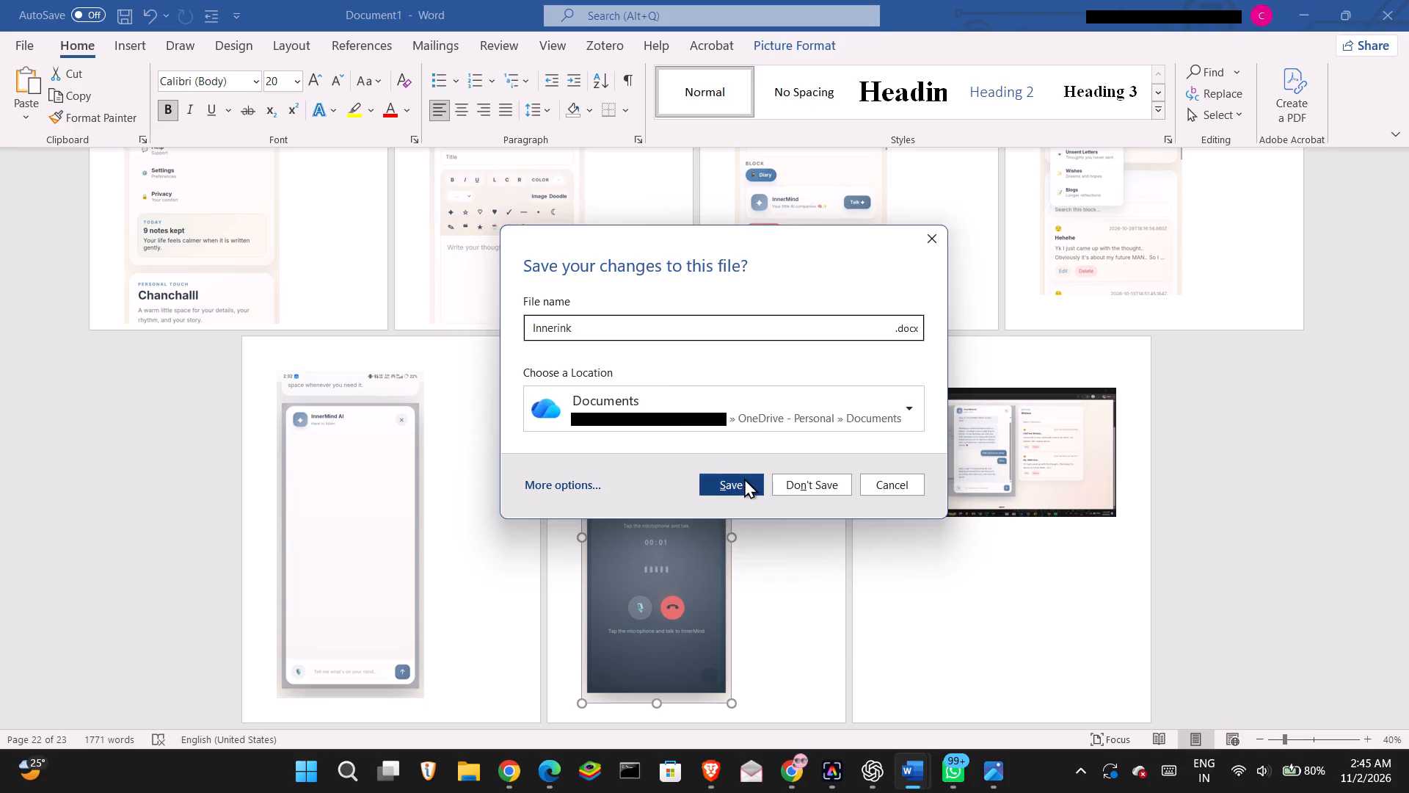
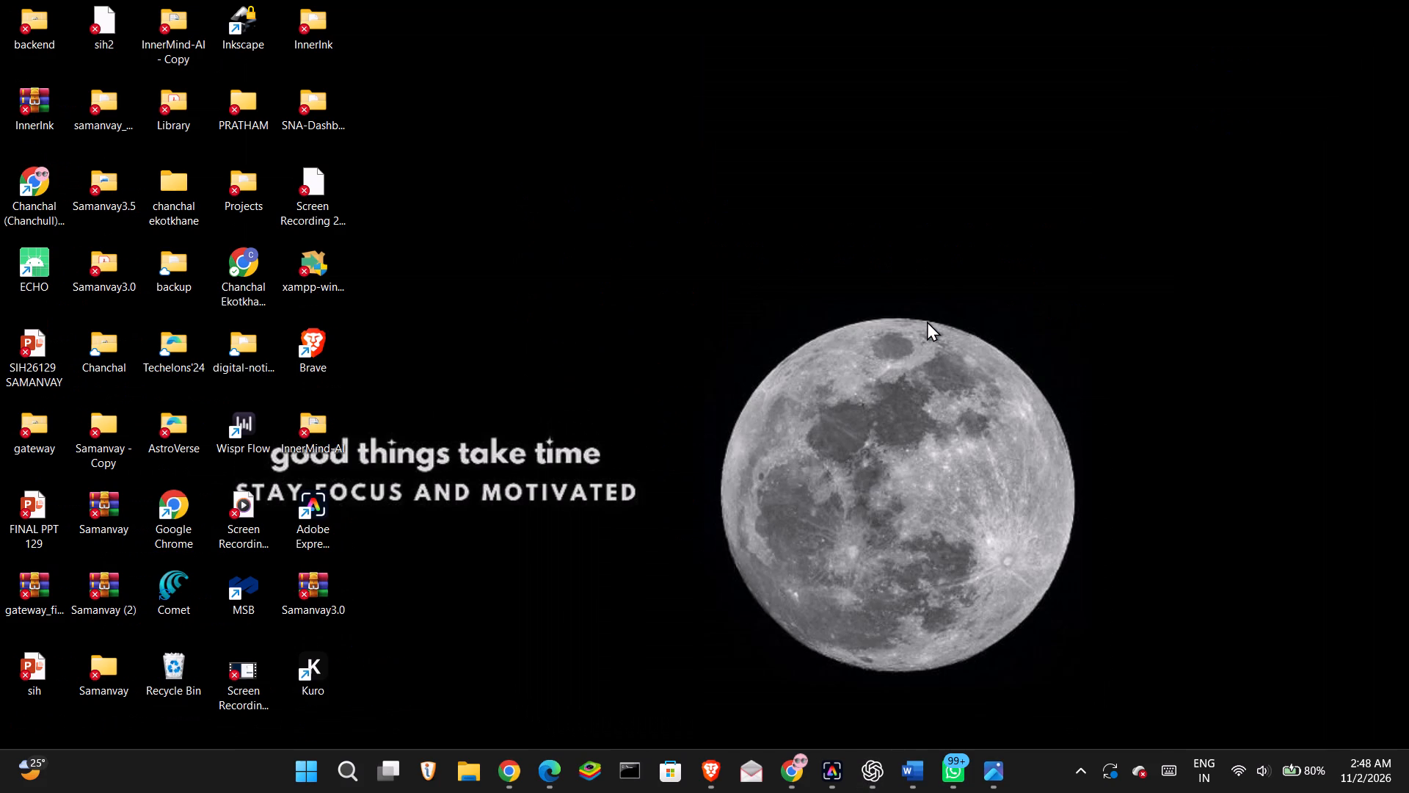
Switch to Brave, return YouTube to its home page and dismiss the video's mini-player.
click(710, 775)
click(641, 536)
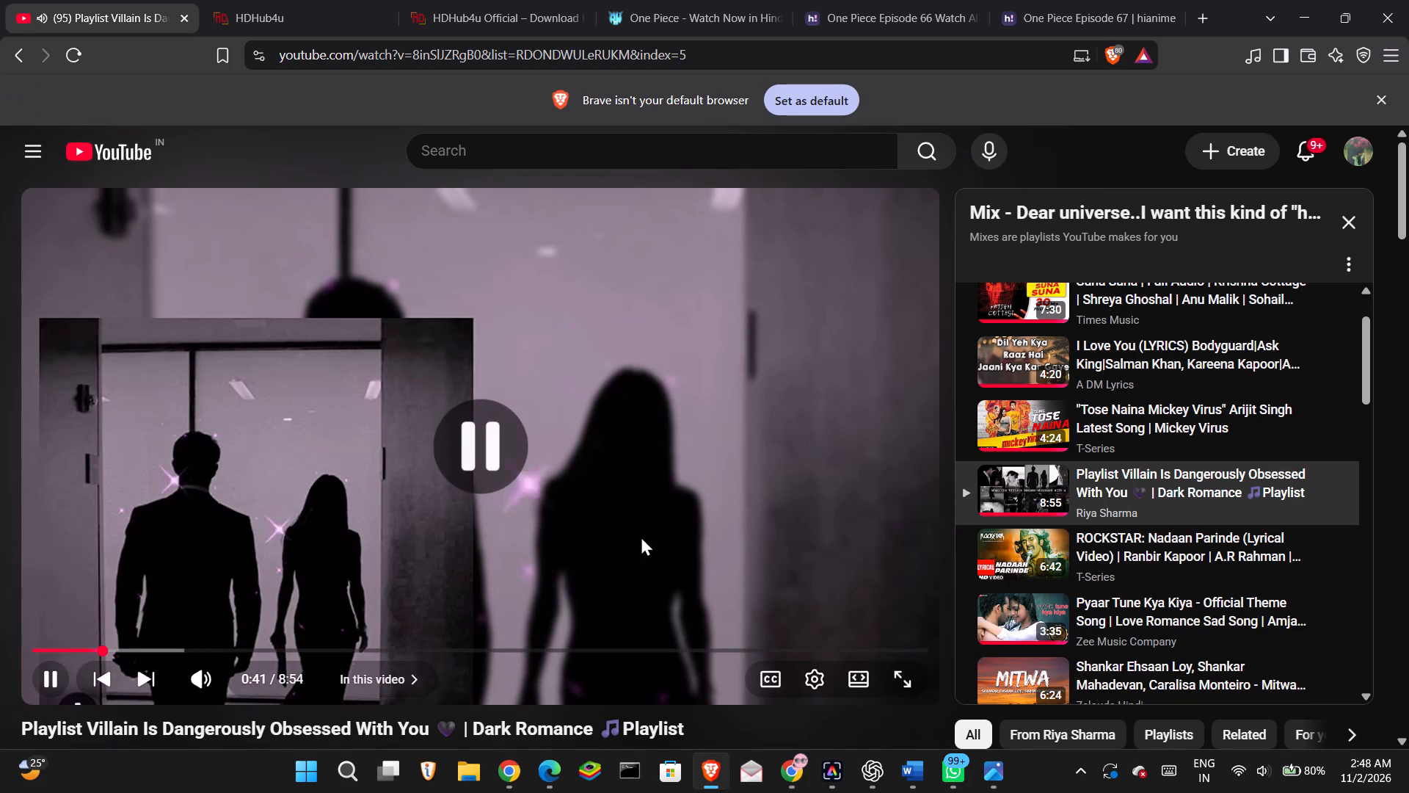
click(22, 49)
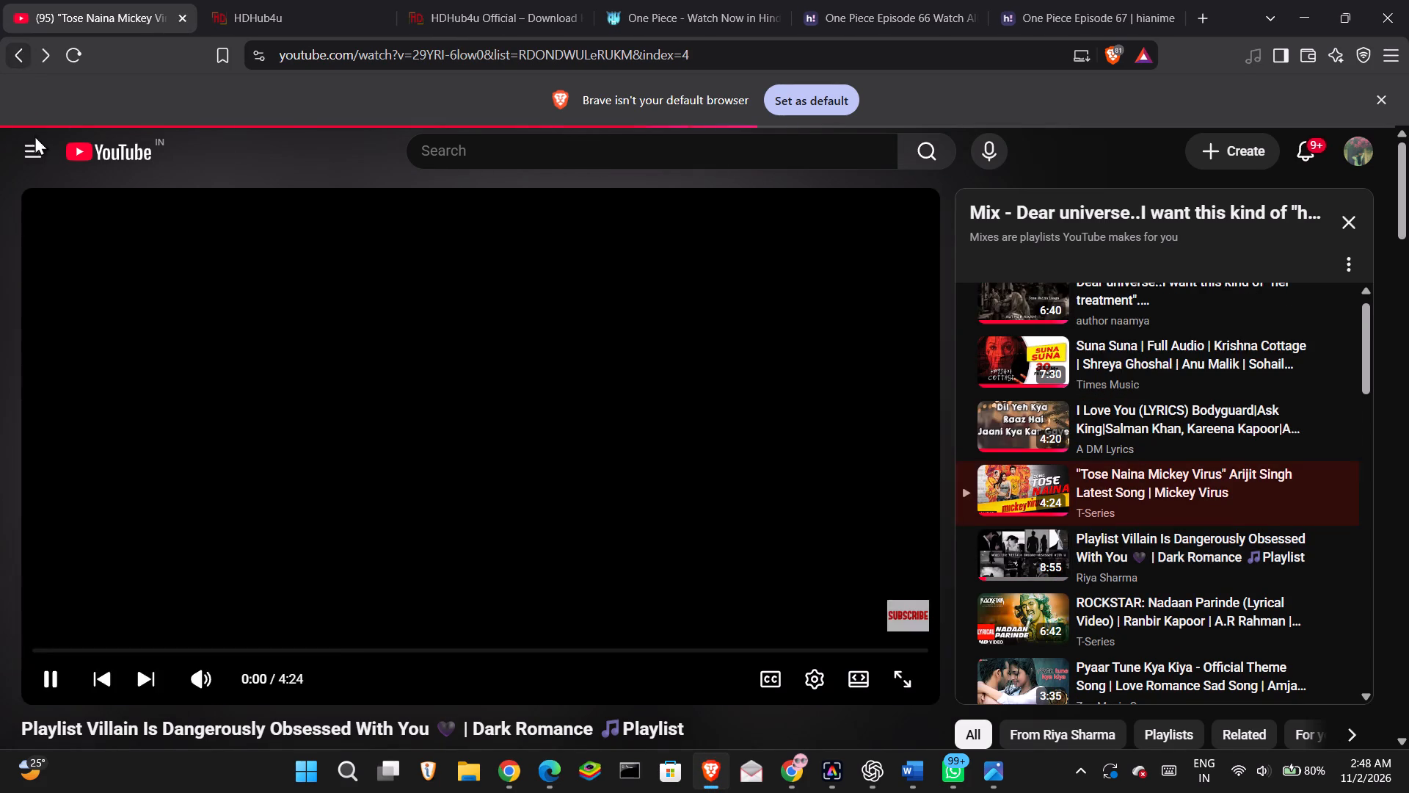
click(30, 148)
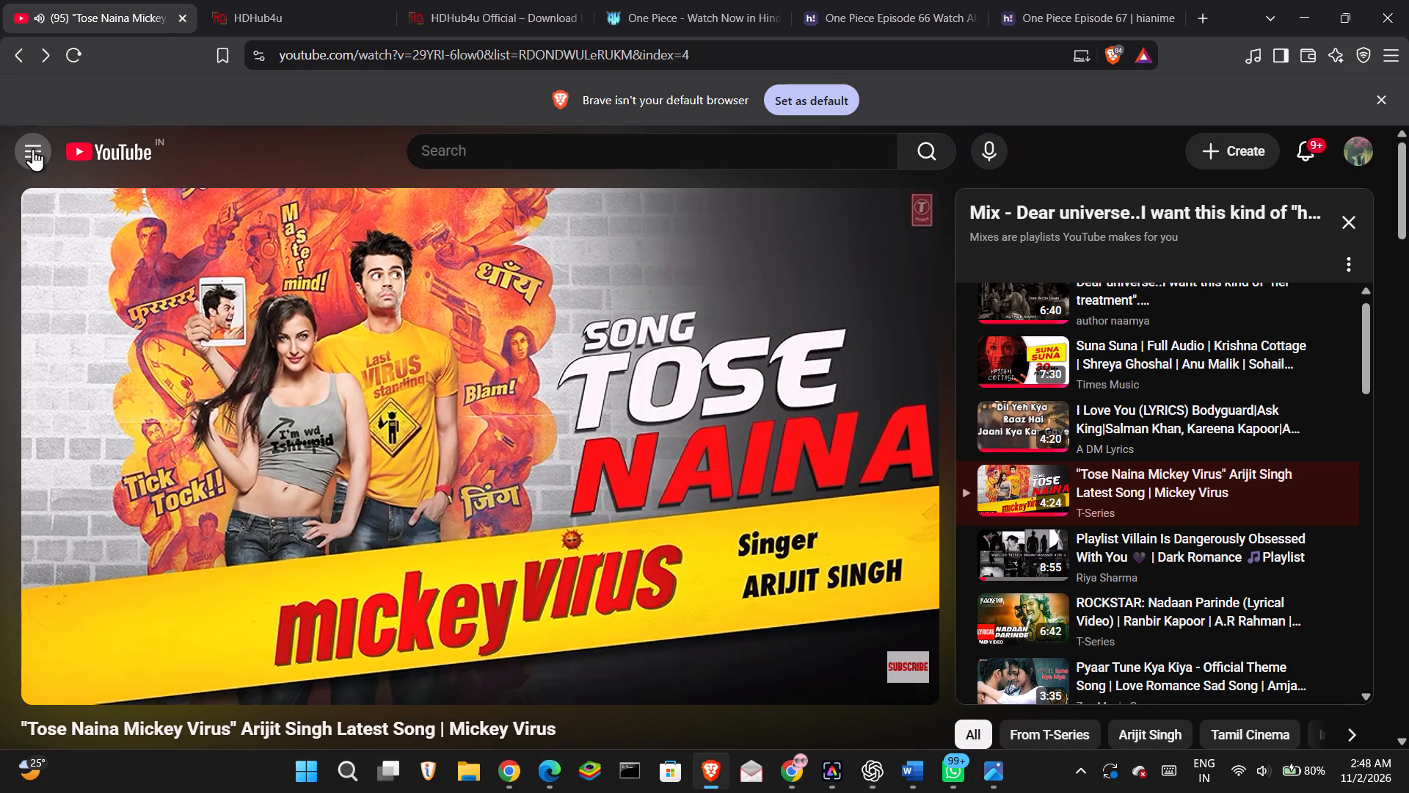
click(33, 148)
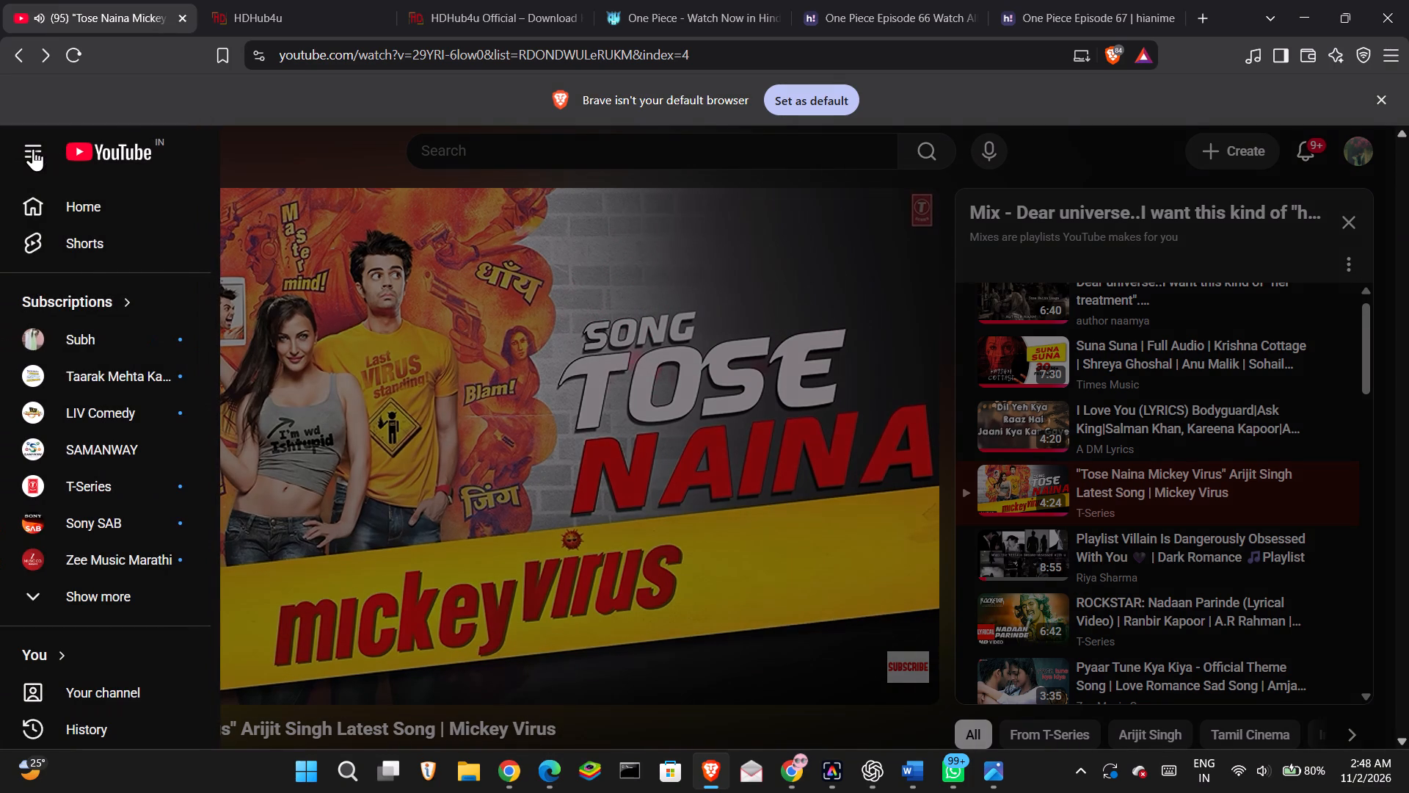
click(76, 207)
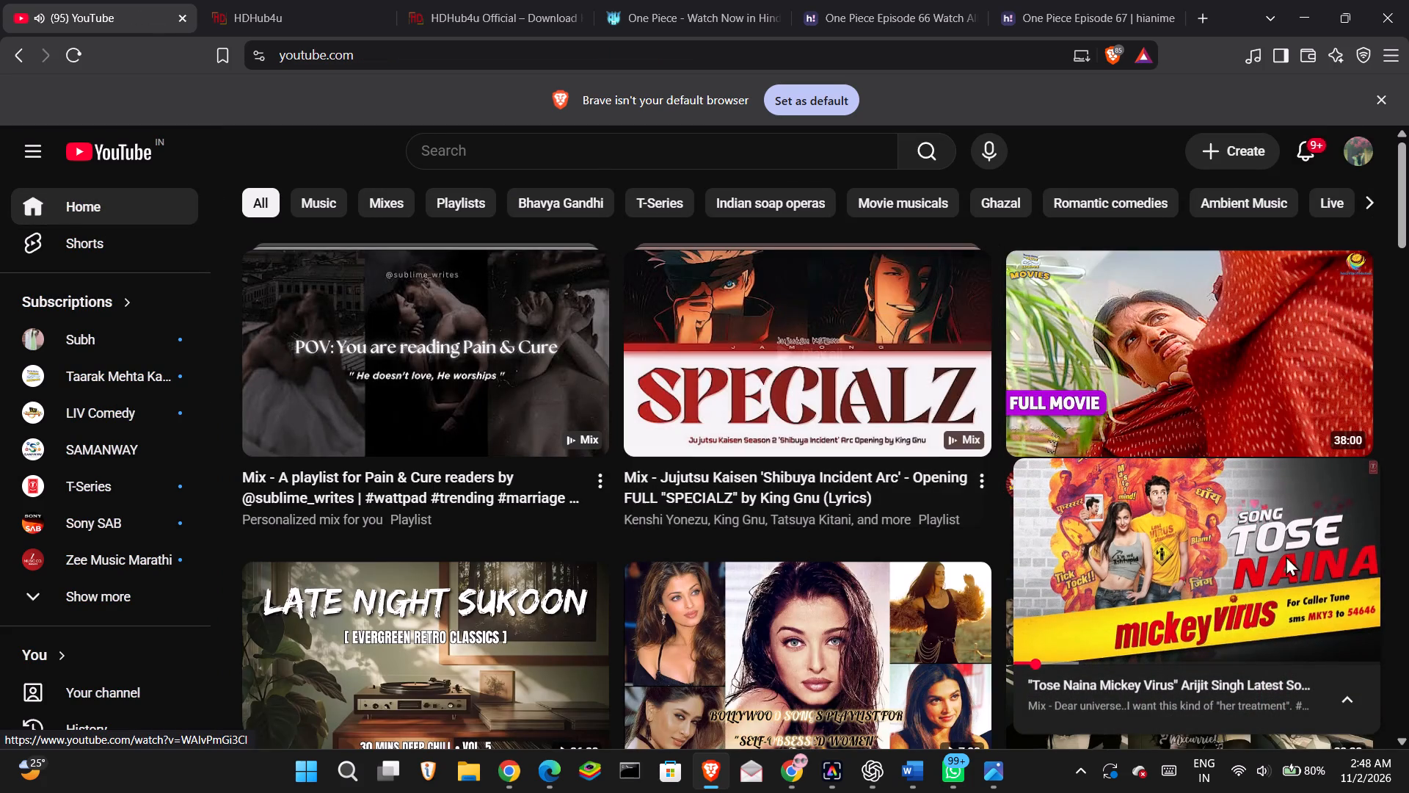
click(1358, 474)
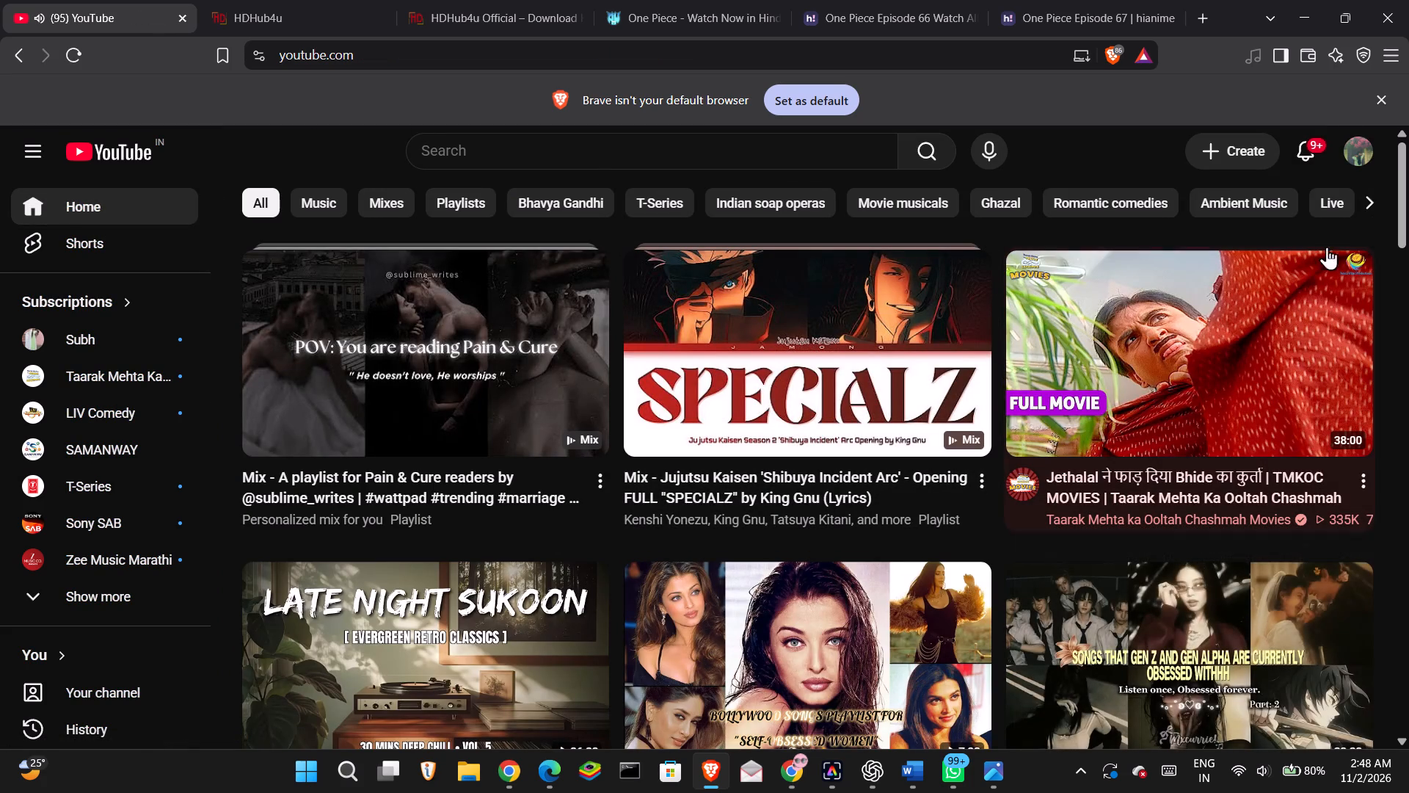
Close the Brave window with all its tabs.
click(1374, 24)
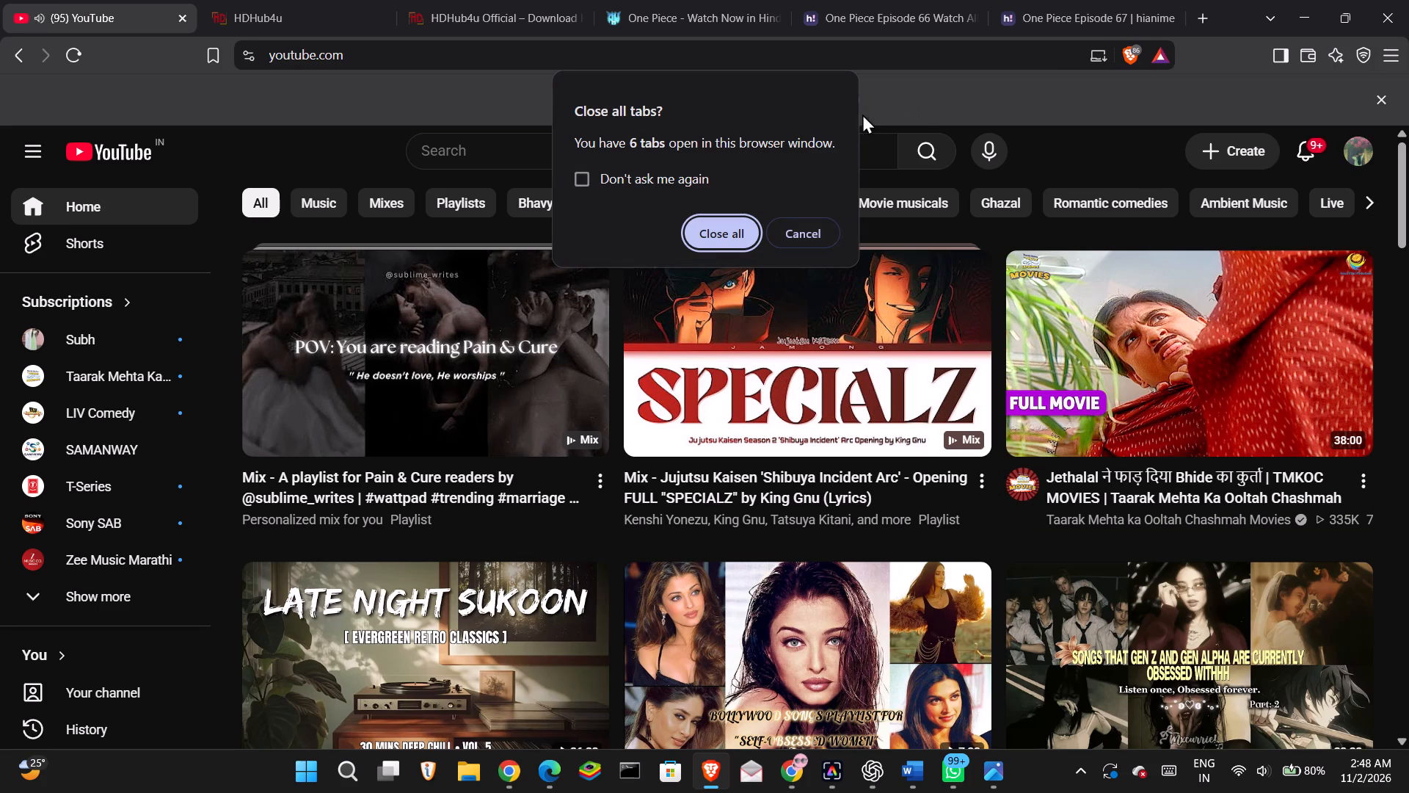
click(697, 231)
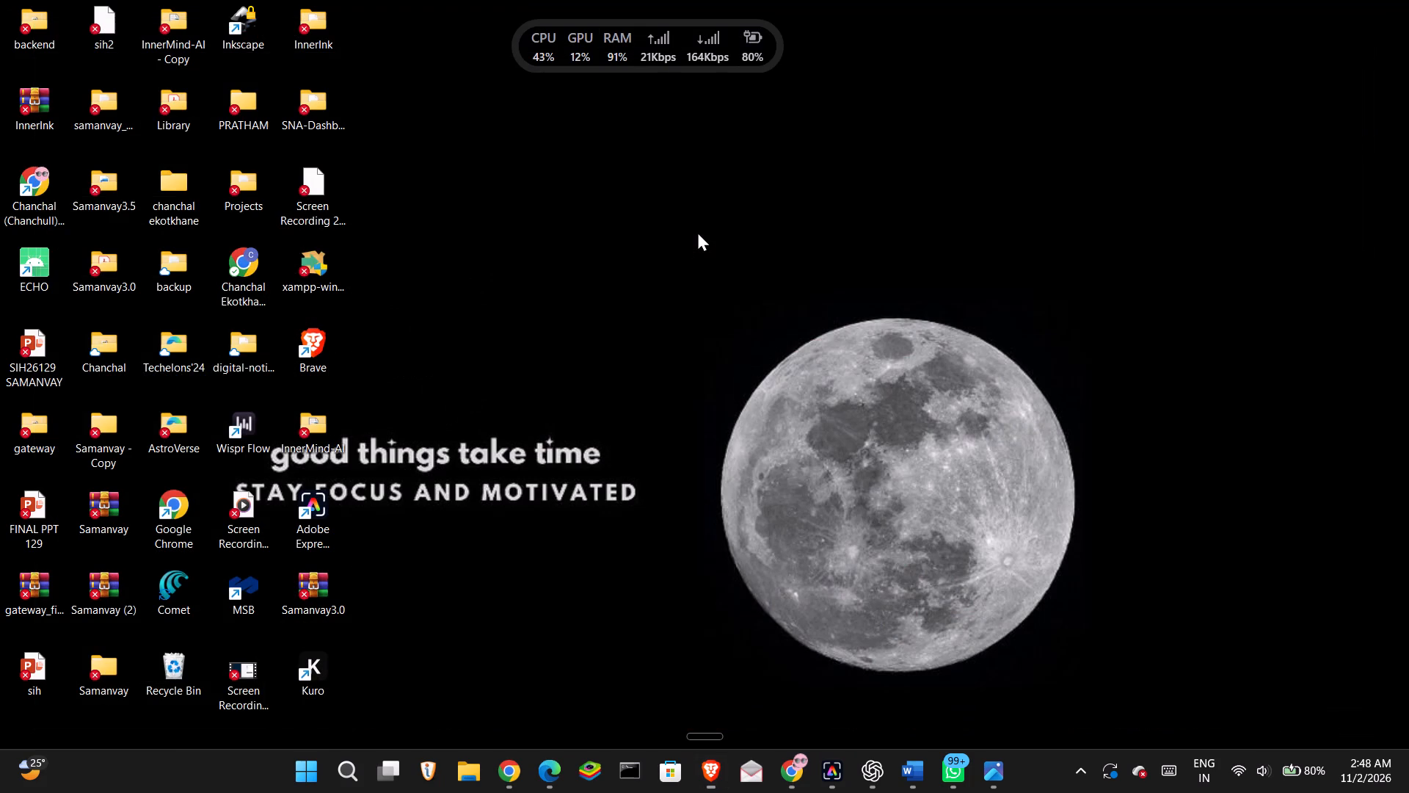